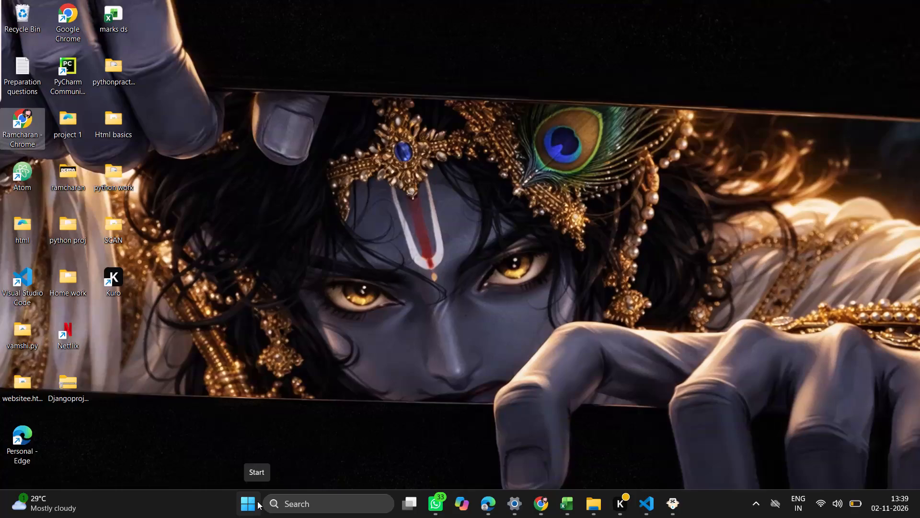
Open Excel with a blank workbook and maximize its window.
{"action": "key", "text": "ctrl+alt+shift+super+x"}
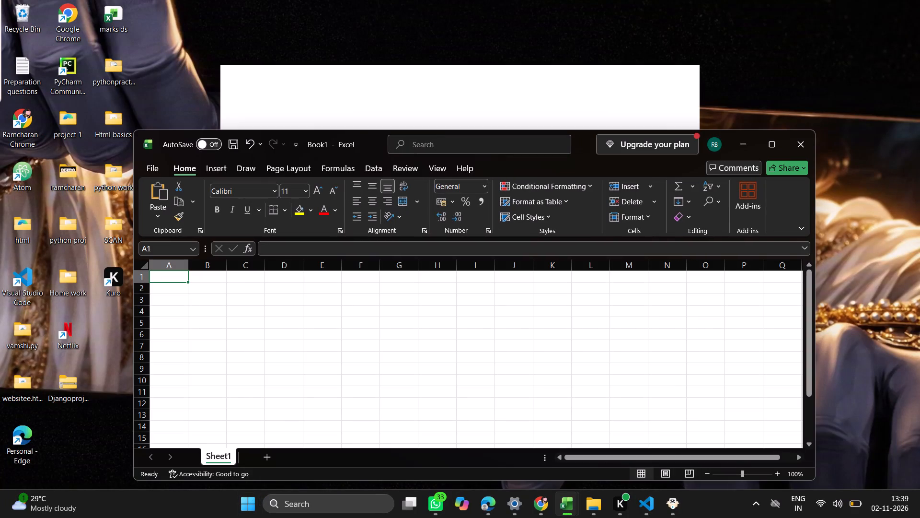
{"action": "left_click", "coordinate": [771, 139]}
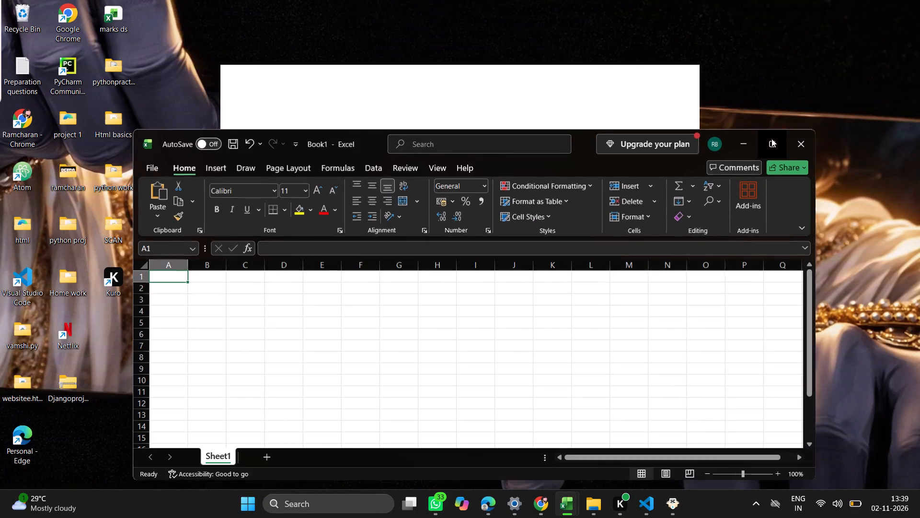
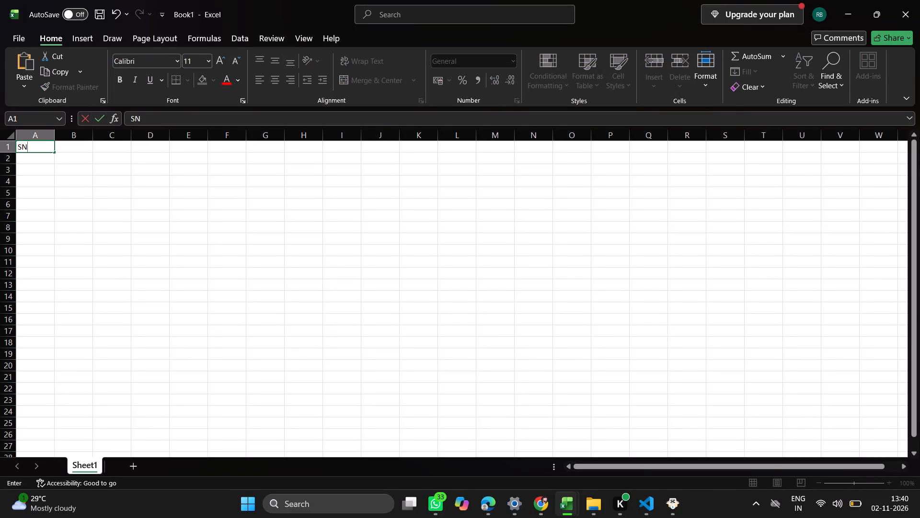
Correct the header text in cell A1 to read S.NO.
{"action": "key", "text": "BackSpace"}
{"action": "type", "text": ".NO"}
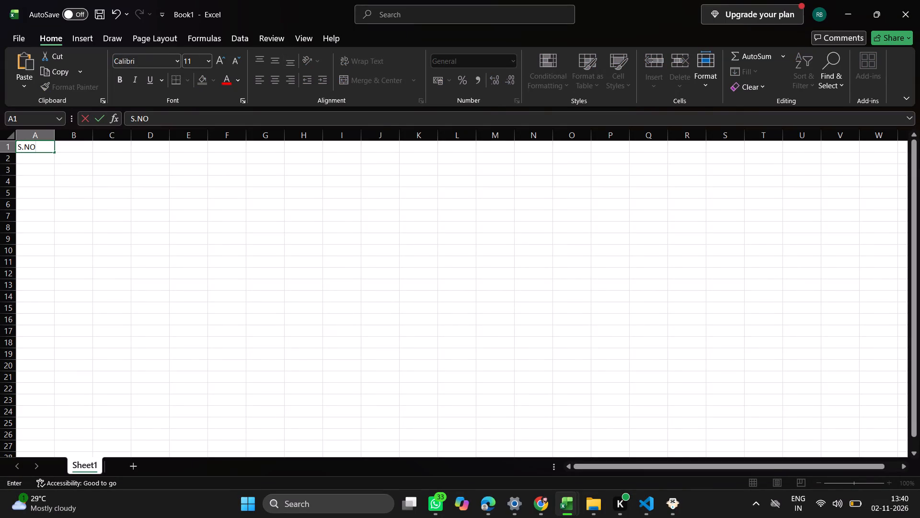
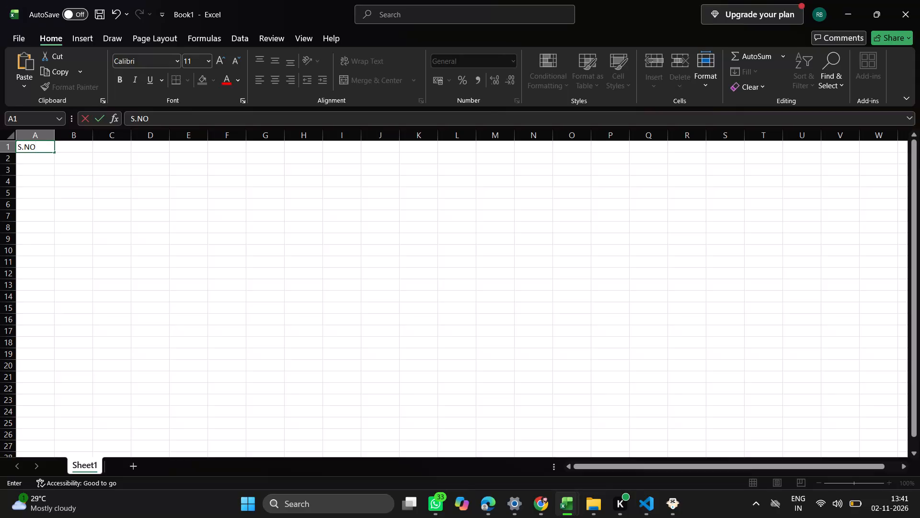
Clear the S.NO header from cell A1.
{"action": "left_click", "coordinate": [83, 149]}
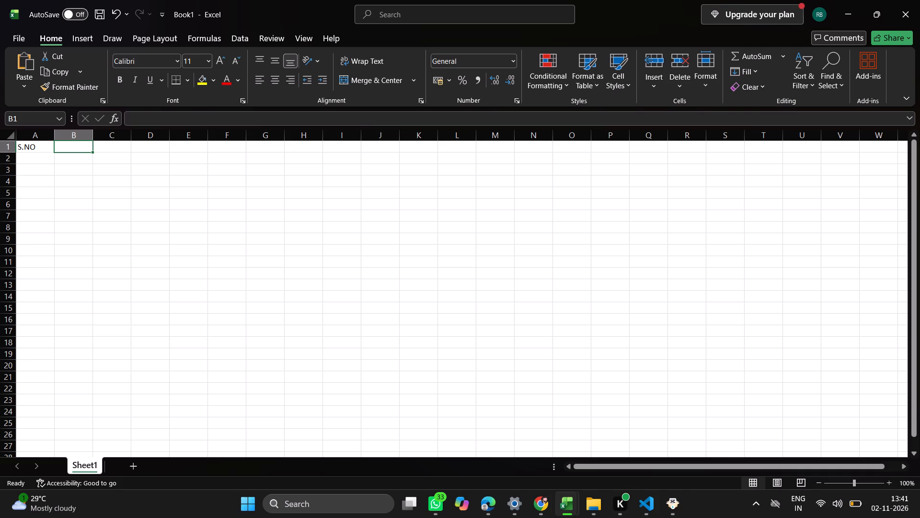
{"action": "left_click", "coordinate": [41, 152]}
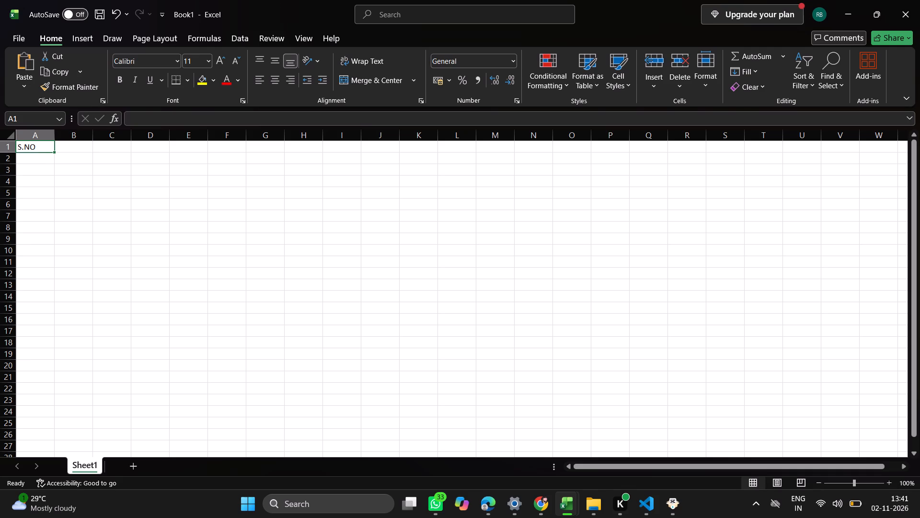
{"action": "key", "text": "BackSpace"}
{"action": "key", "text": "BackSpace"}
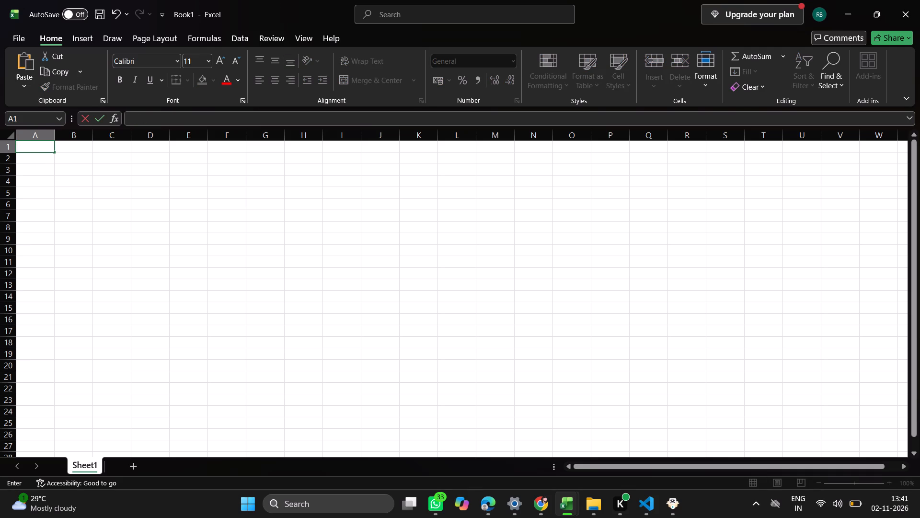
Switch to Word and create a new blank document.
{"action": "key", "text": "ctrl+alt+shift+super+w"}
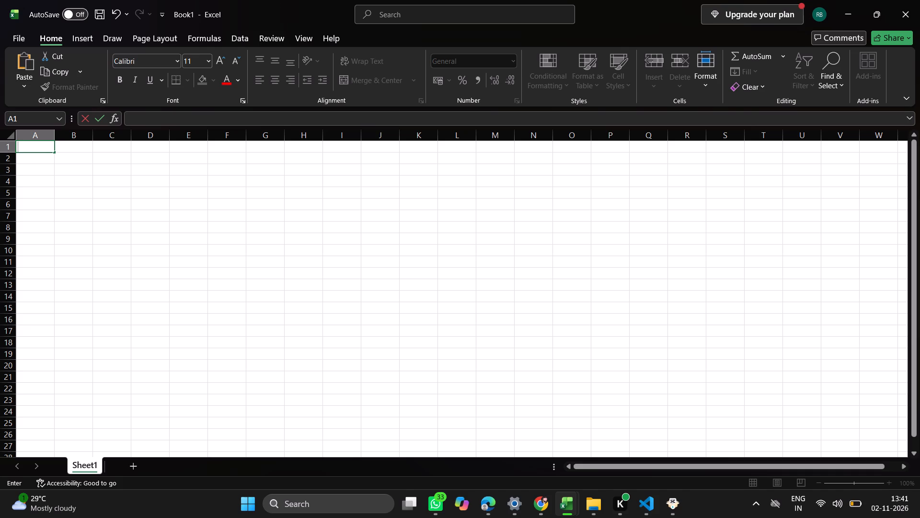
{"action": "left_click", "coordinate": [41, 152]}
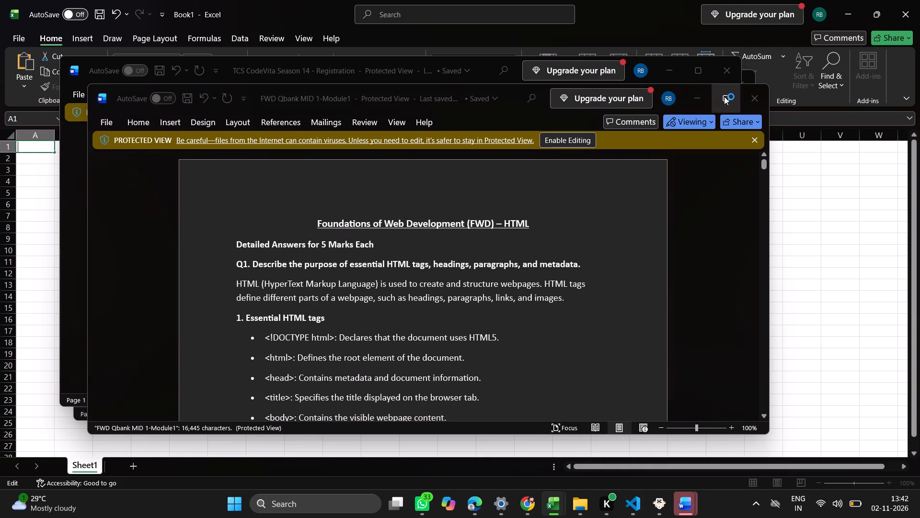
{"action": "left_click", "coordinate": [766, 103]}
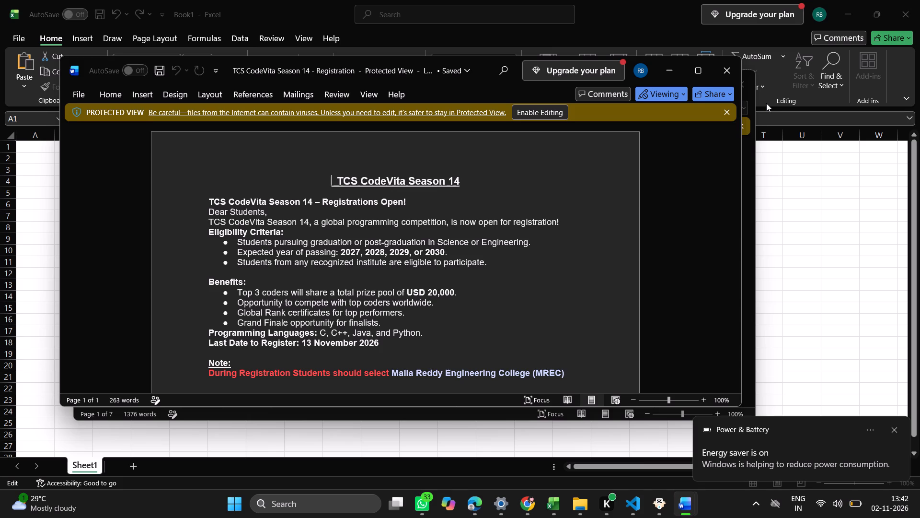
{"action": "left_click", "coordinate": [709, 66]}
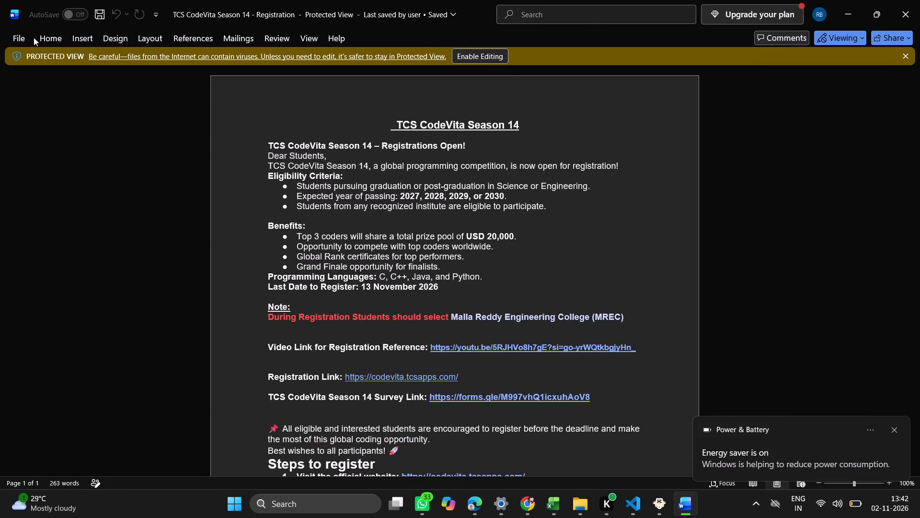
{"action": "left_click", "coordinate": [18, 39]}
{"action": "left_click", "coordinate": [28, 88]}
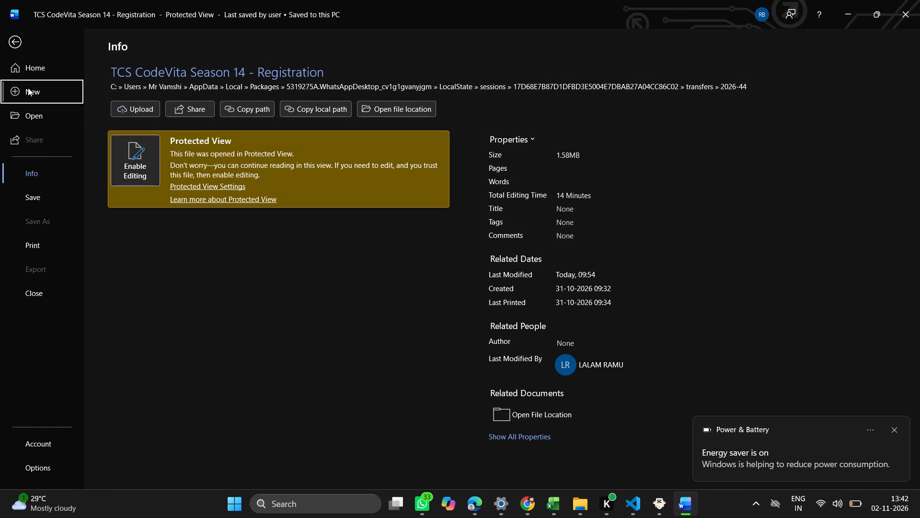
{"action": "left_click", "coordinate": [144, 122]}
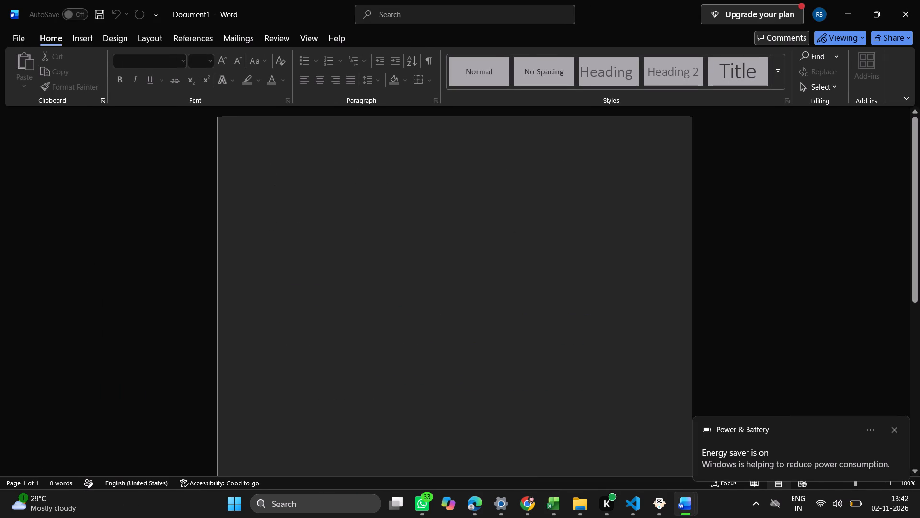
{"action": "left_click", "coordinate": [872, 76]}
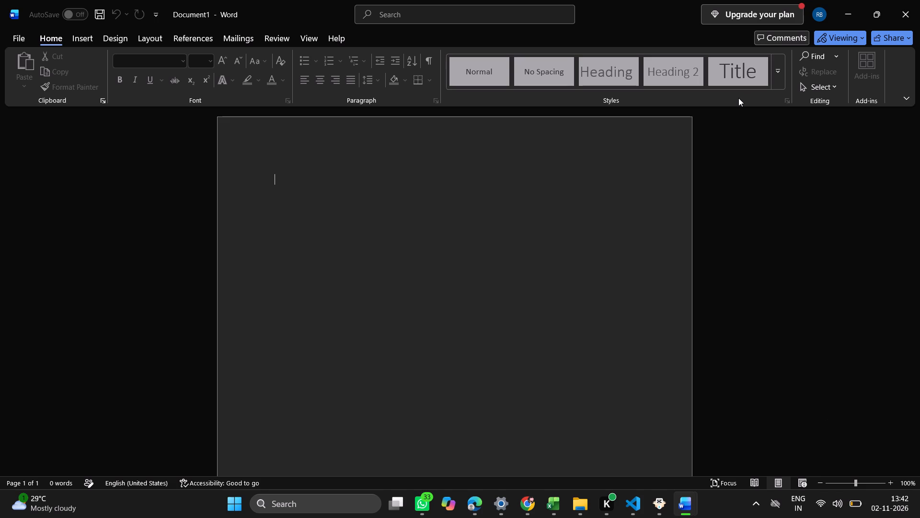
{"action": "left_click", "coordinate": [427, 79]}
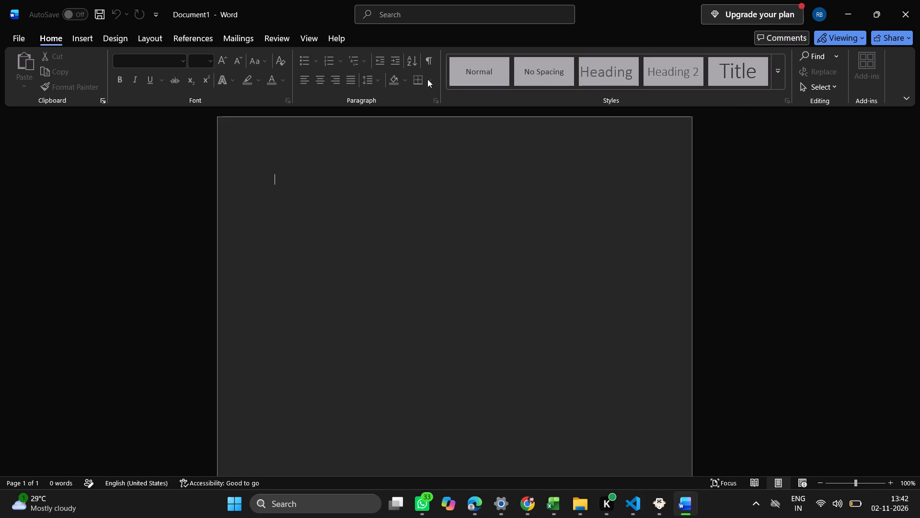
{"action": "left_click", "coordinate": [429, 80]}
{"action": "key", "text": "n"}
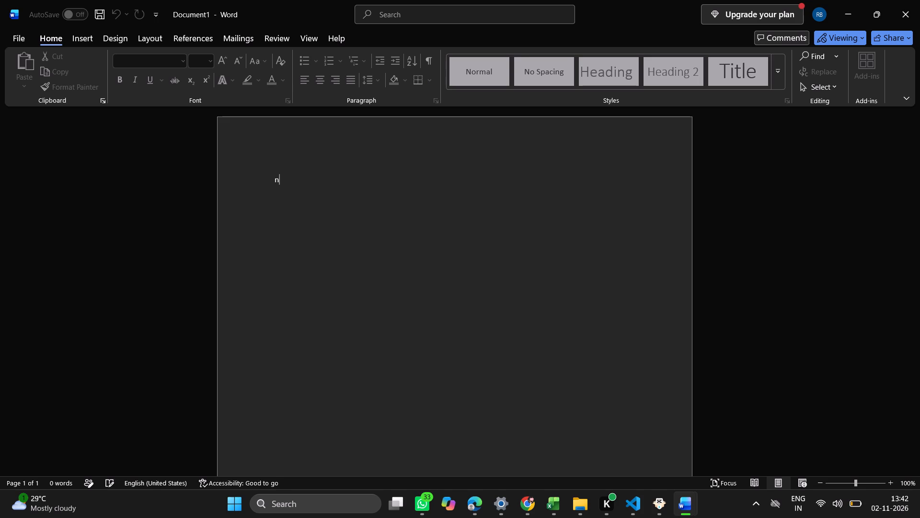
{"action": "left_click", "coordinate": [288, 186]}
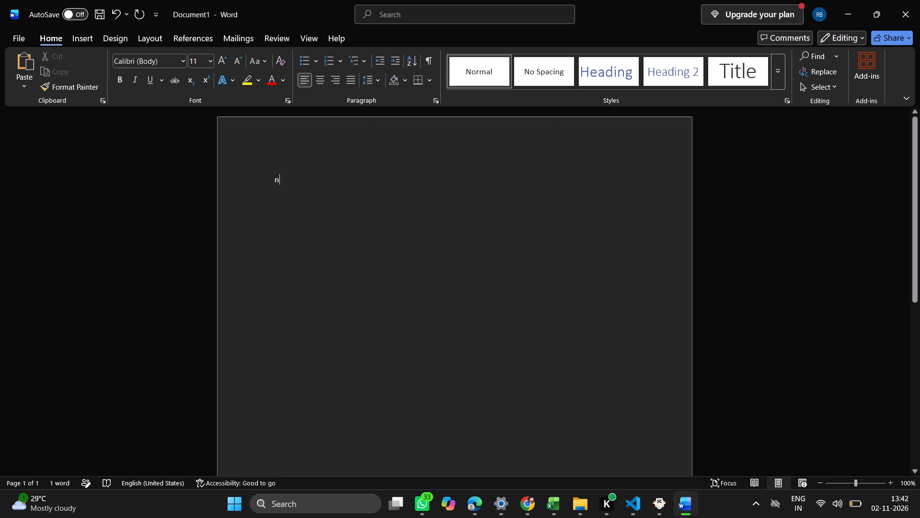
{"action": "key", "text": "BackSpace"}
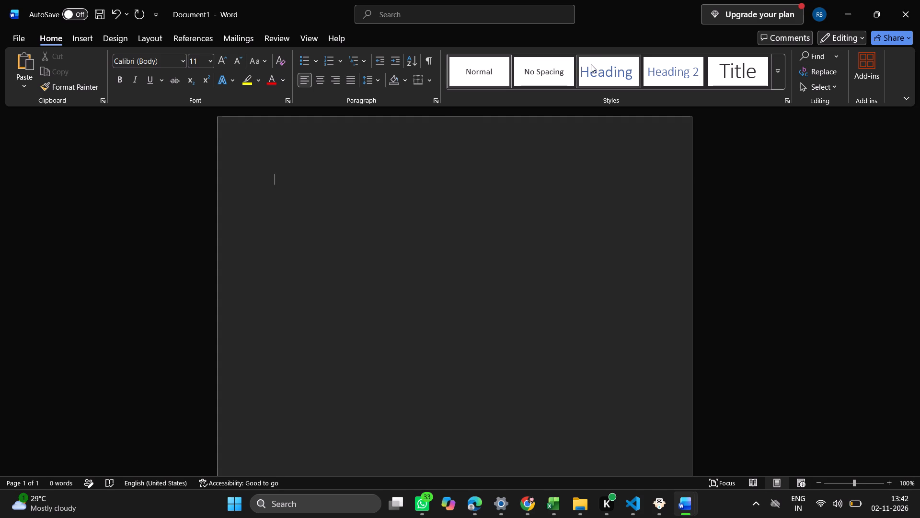
Apply the Heading 1 style to the empty first line of the document.
{"action": "left_click", "coordinate": [591, 64]}
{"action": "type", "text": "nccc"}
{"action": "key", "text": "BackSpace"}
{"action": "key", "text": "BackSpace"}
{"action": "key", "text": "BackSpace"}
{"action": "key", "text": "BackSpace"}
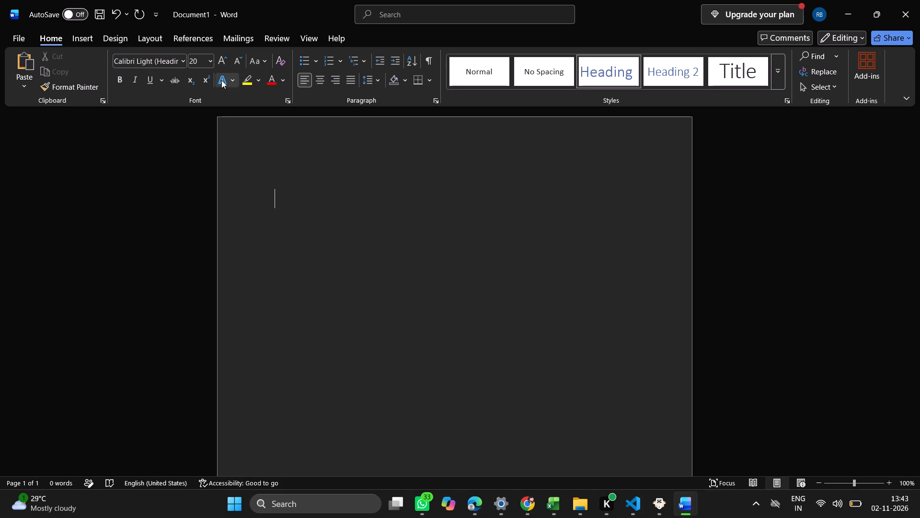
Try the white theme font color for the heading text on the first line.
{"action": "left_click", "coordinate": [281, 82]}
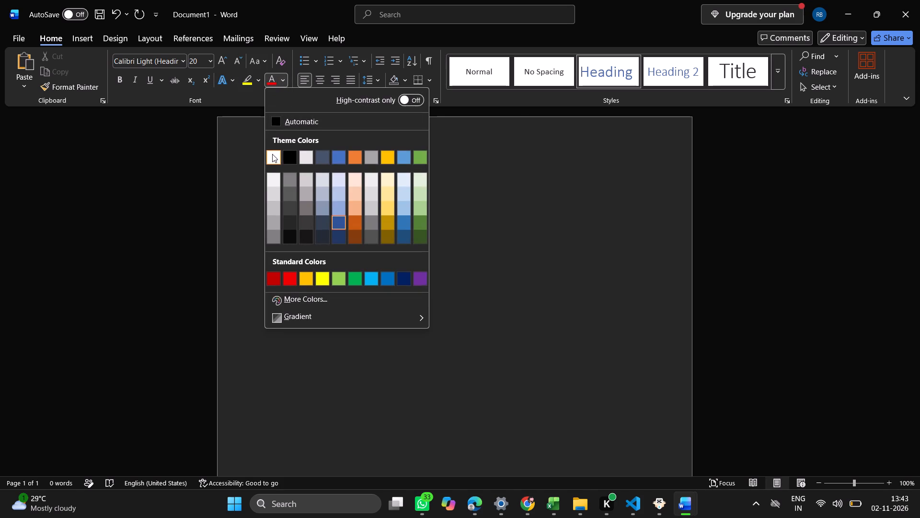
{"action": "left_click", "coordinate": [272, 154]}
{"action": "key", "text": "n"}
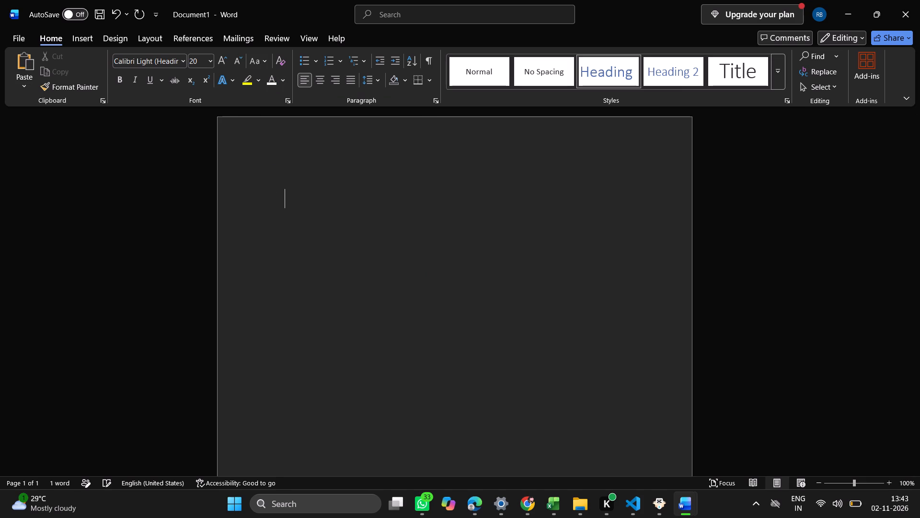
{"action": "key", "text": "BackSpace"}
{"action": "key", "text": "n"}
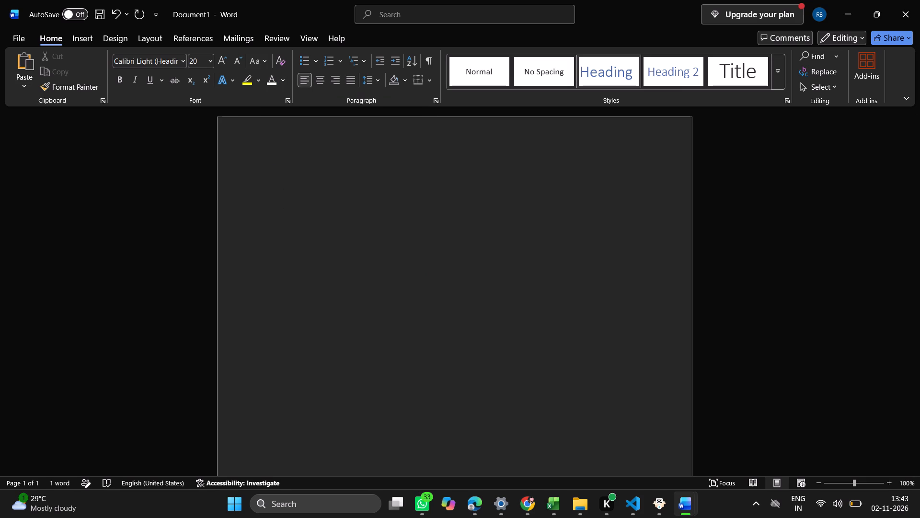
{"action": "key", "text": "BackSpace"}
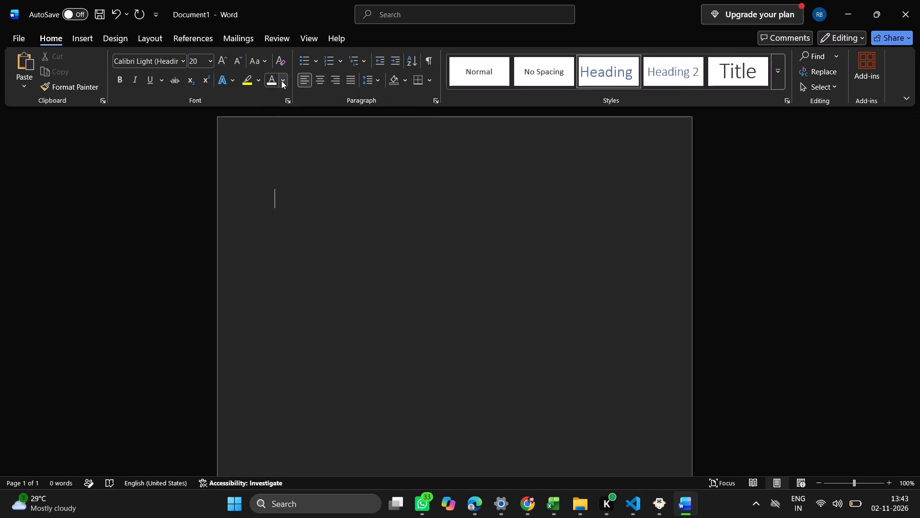
Set the font color to black and enter the heading NCC CADETS LIST on the first line.
{"action": "left_click", "coordinate": [282, 79]}
{"action": "left_click", "coordinate": [287, 154]}
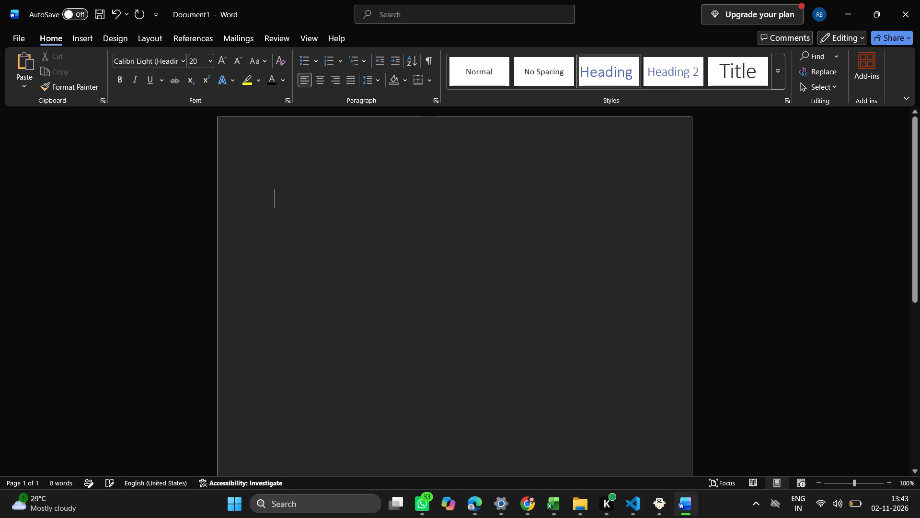
{"action": "key", "text": "n"}
{"action": "type", "text": "CC"}
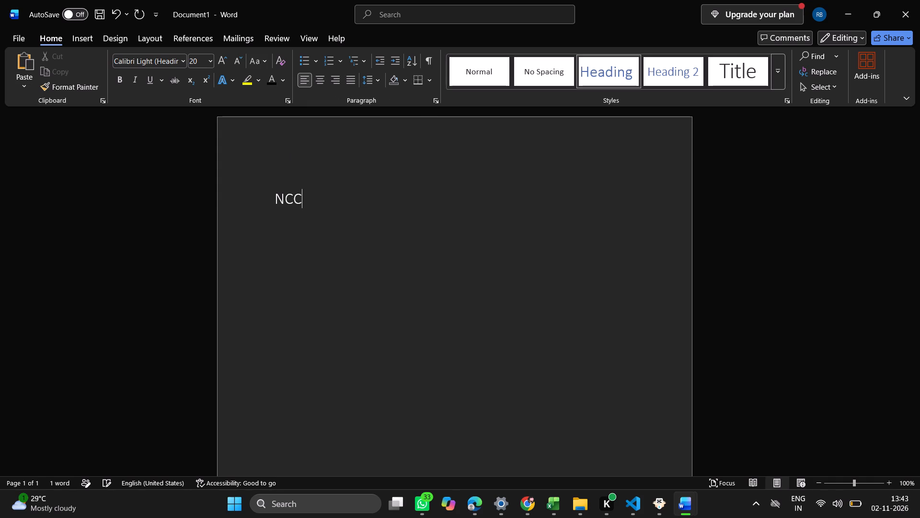
{"action": "key", "text": "space"}
{"action": "type", "text": "CA"}
{"action": "type", "text": "DE"}
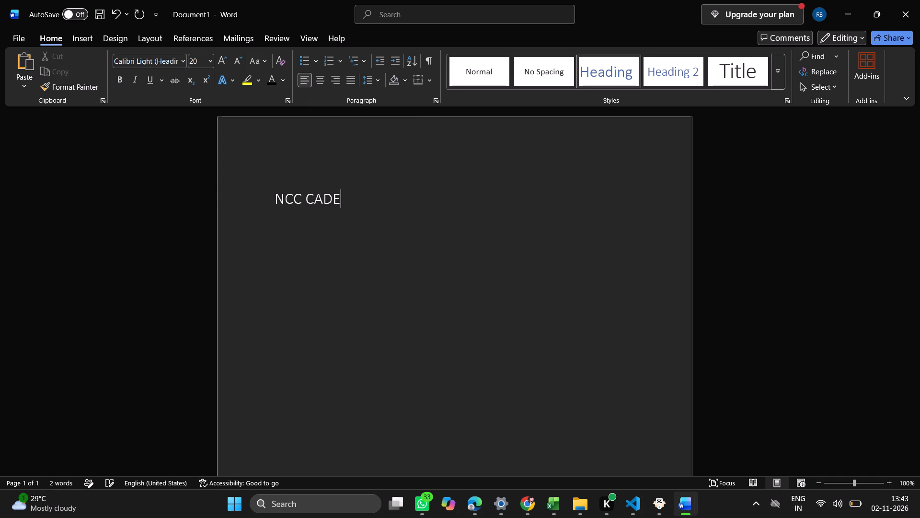
{"action": "type", "text": "TS"}
{"action": "key", "text": "space"}
{"action": "type", "text": "LIST"}
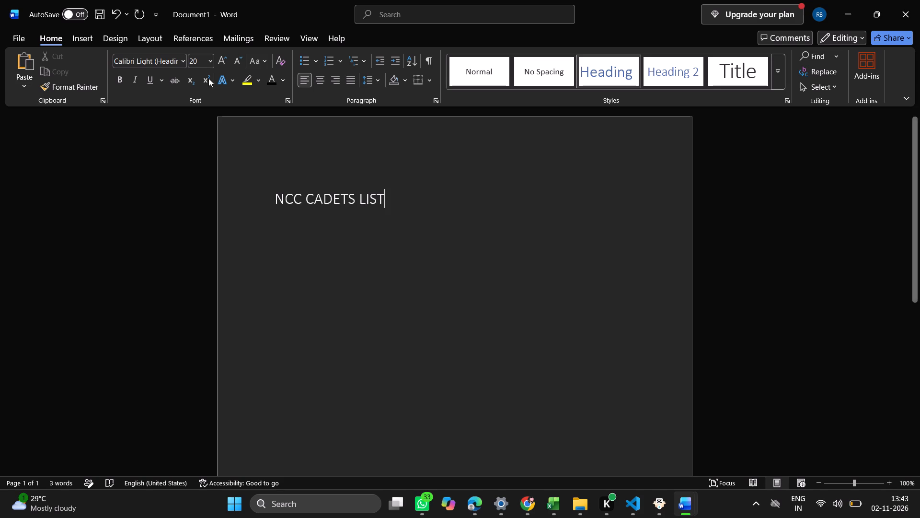
Center the NCC CADETS LIST heading and make its text bold.
{"action": "left_click", "coordinate": [324, 83]}
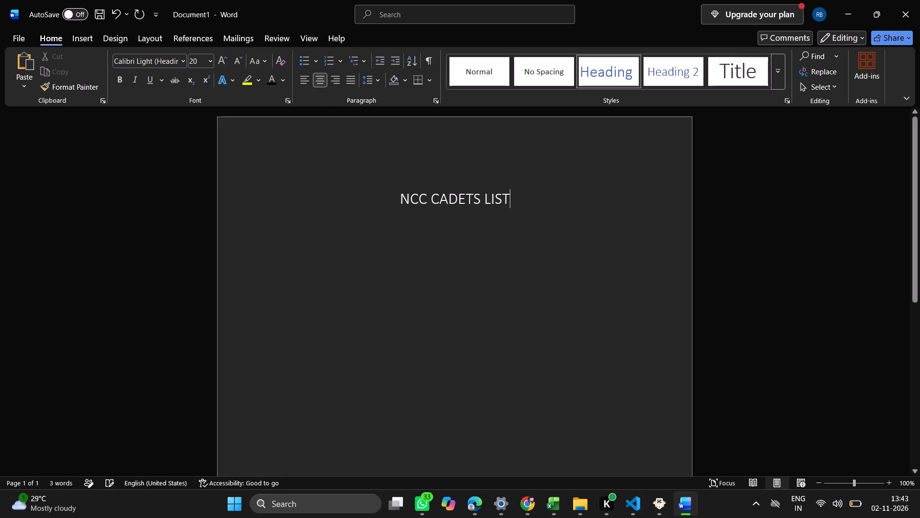
{"action": "left_click", "coordinate": [122, 82]}
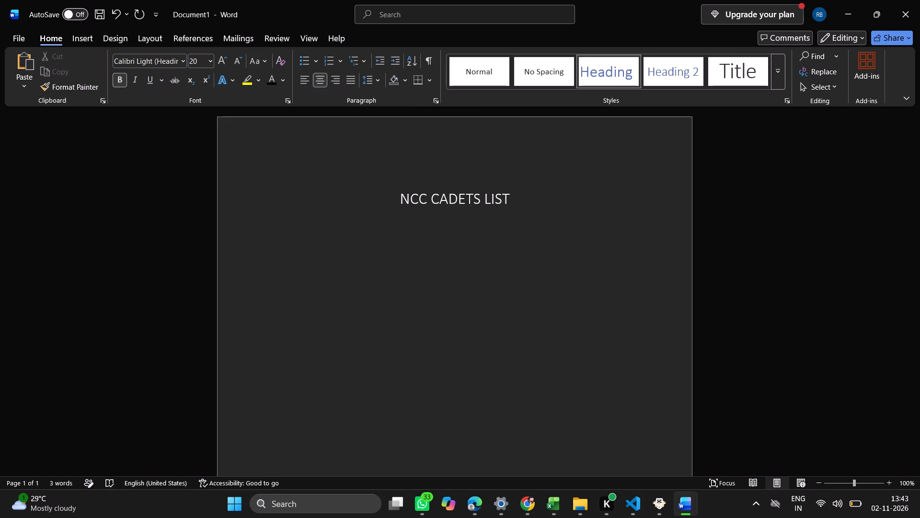
{"action": "left_click_drag", "start_coordinate": [512, 200], "coordinate": [401, 191]}
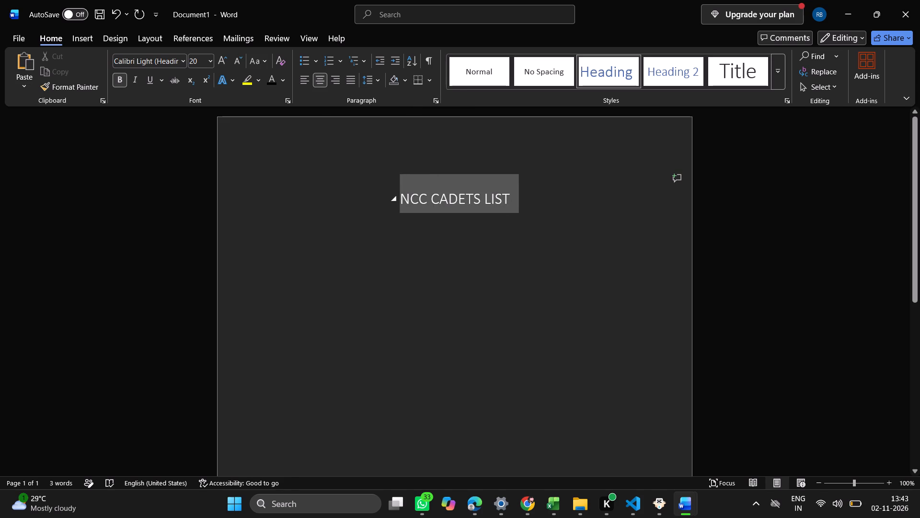
{"action": "left_click_drag", "start_coordinate": [401, 191], "coordinate": [402, 190]}
{"action": "left_click", "coordinate": [408, 170]}
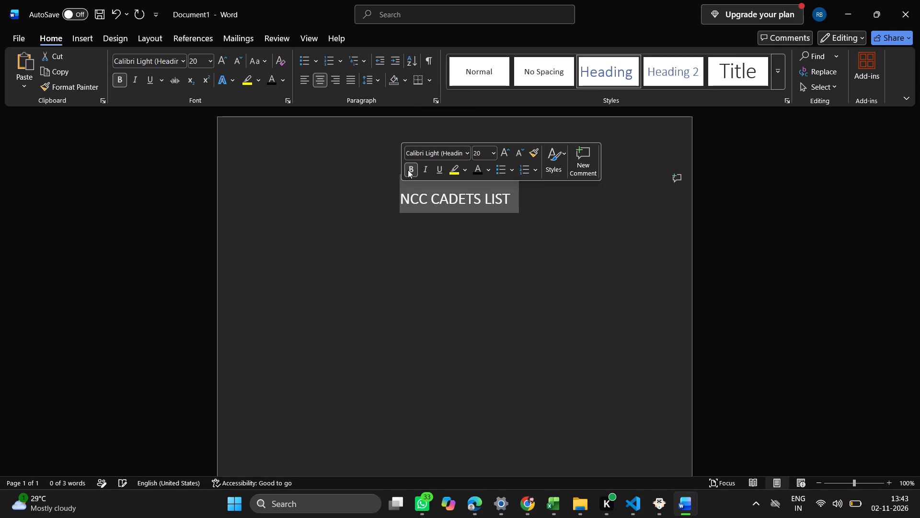
{"action": "left_click", "coordinate": [360, 216]}
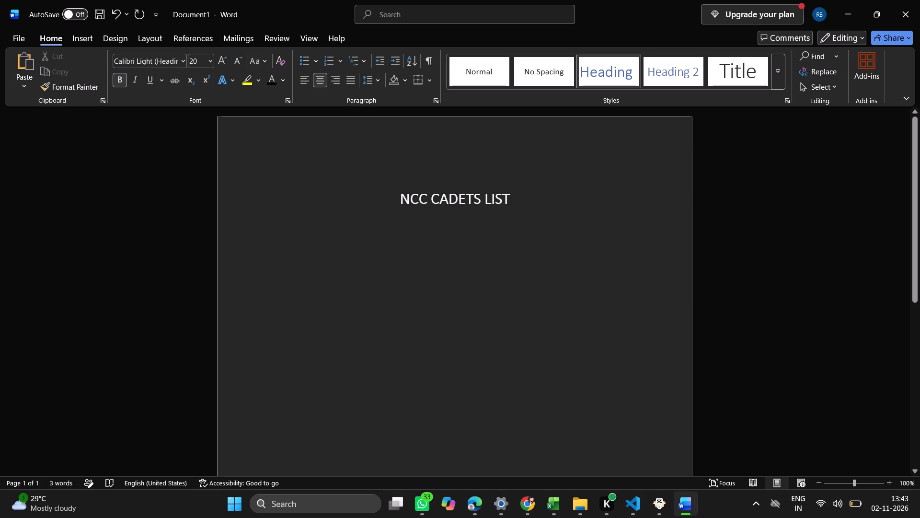
{"action": "left_click", "coordinate": [539, 200]}
Add a bottom border to the NCC CADETS LIST heading paragraph.
{"action": "left_click", "coordinate": [321, 217]}
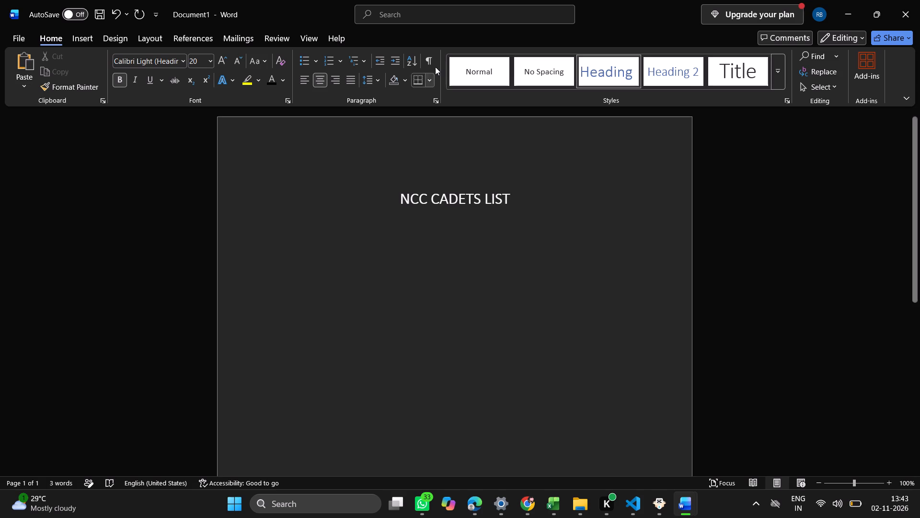
{"action": "left_click", "coordinate": [429, 78]}
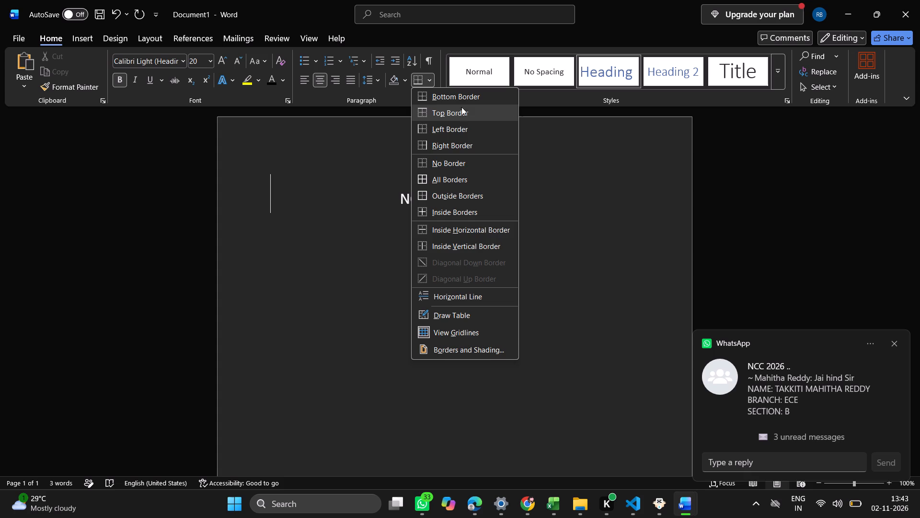
{"action": "left_click", "coordinate": [327, 271]}
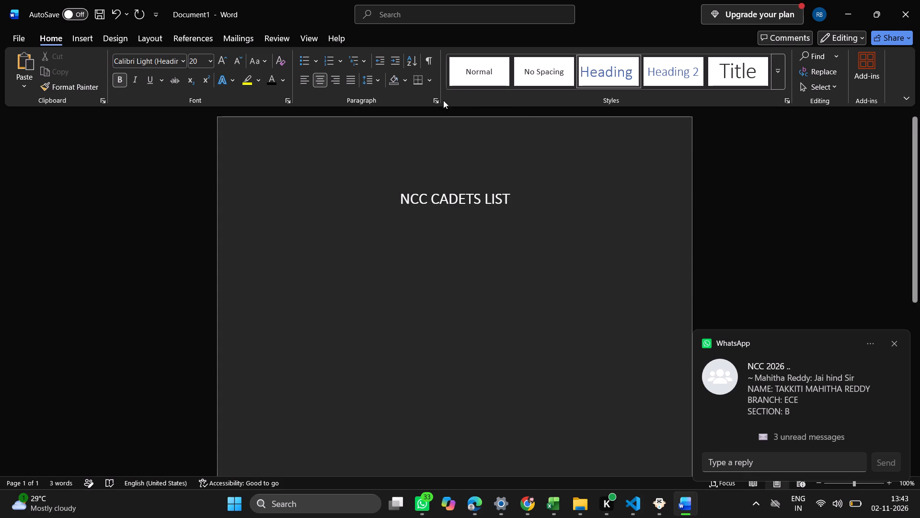
{"action": "left_click", "coordinate": [430, 81]}
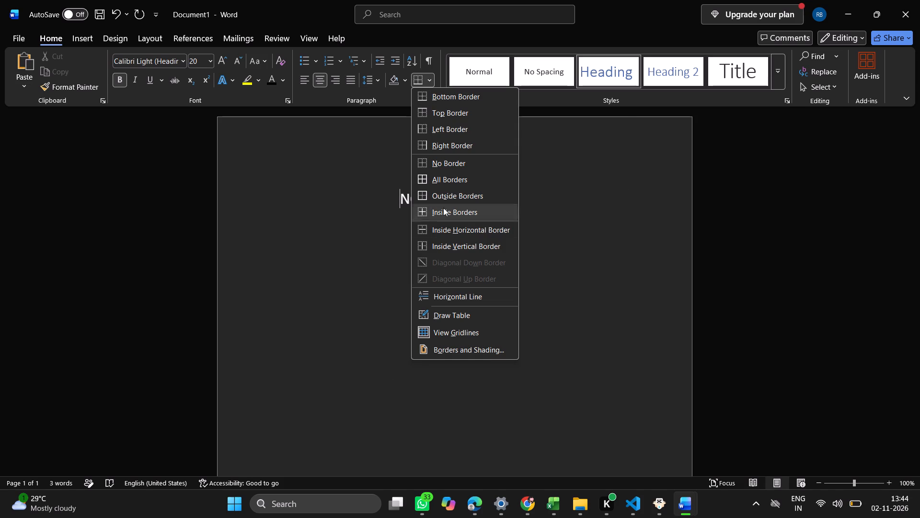
{"action": "left_click", "coordinate": [446, 101]}
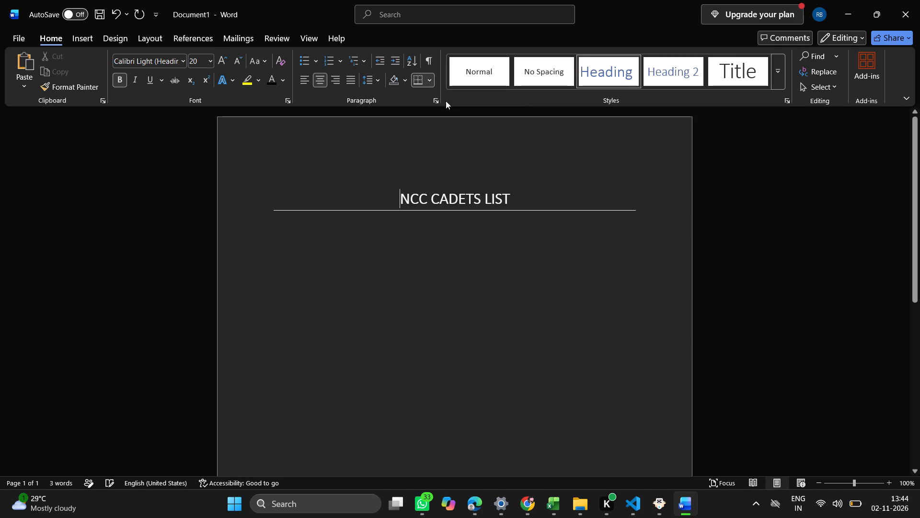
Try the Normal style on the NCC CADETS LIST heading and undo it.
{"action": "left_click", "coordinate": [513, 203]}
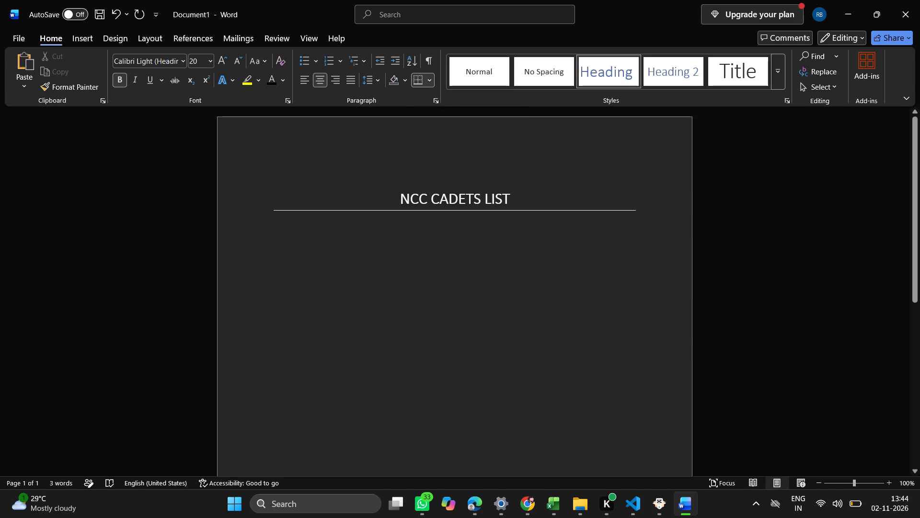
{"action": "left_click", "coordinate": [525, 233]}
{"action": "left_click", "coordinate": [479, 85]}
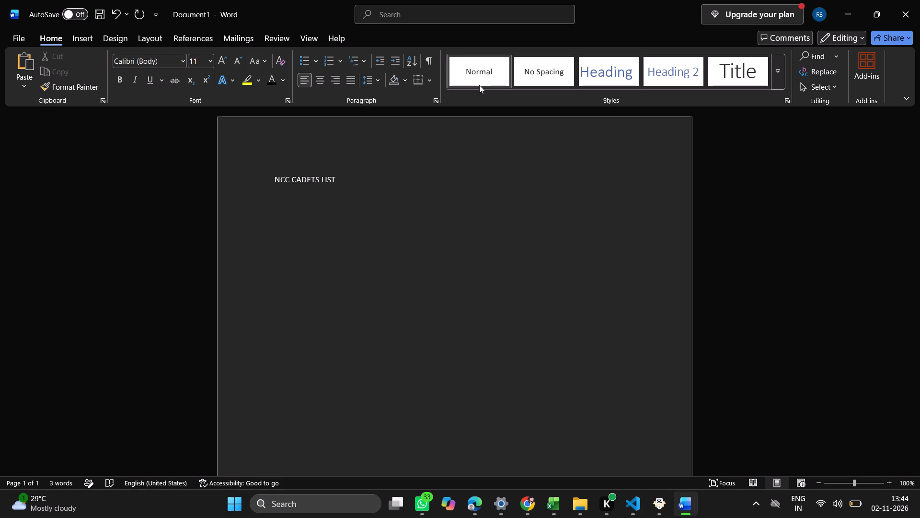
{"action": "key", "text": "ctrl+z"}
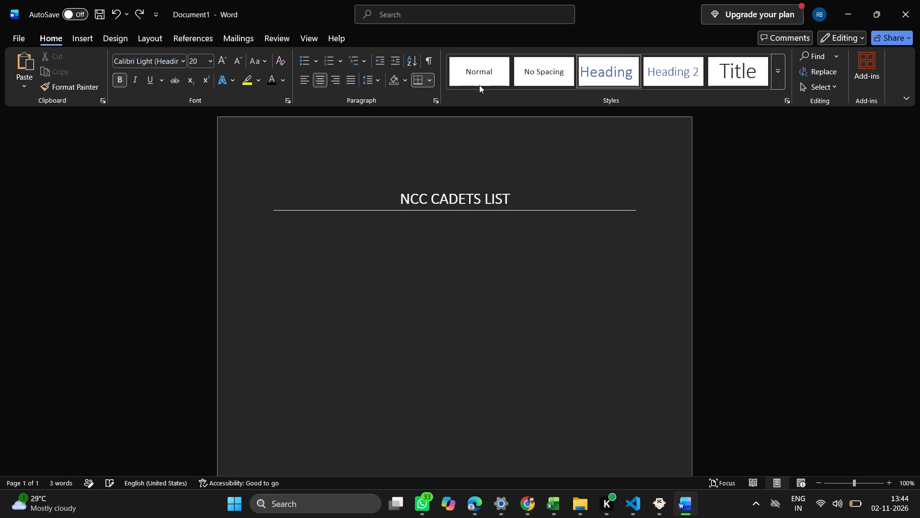
Start a new empty line after the NCC CADETS LIST heading.
{"action": "left_click", "coordinate": [519, 313]}
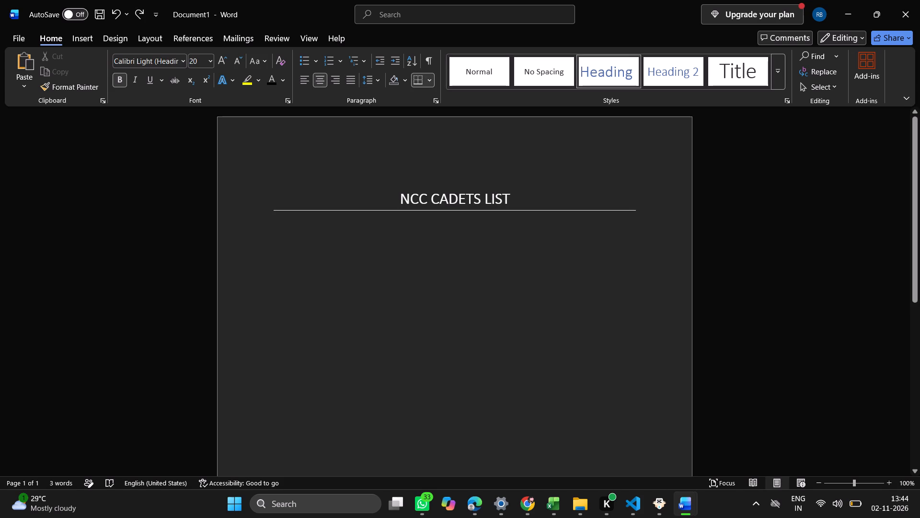
{"action": "left_click", "coordinate": [492, 283]}
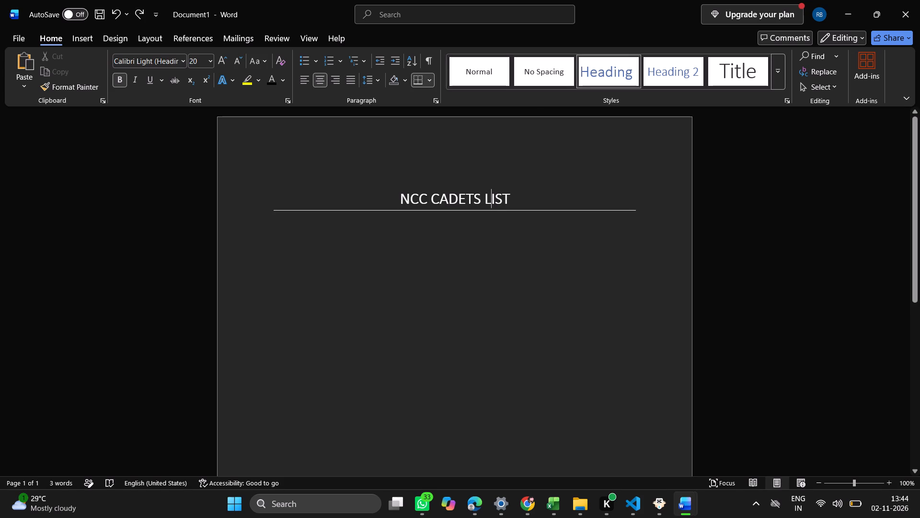
{"action": "key", "text": "Right"}
{"action": "left_click", "coordinate": [549, 219]}
{"action": "key", "text": "Right"}
{"action": "key", "text": "Right"}
{"action": "key", "text": "Right"}
{"action": "key", "text": "Down"}
{"action": "key", "text": "Return"}
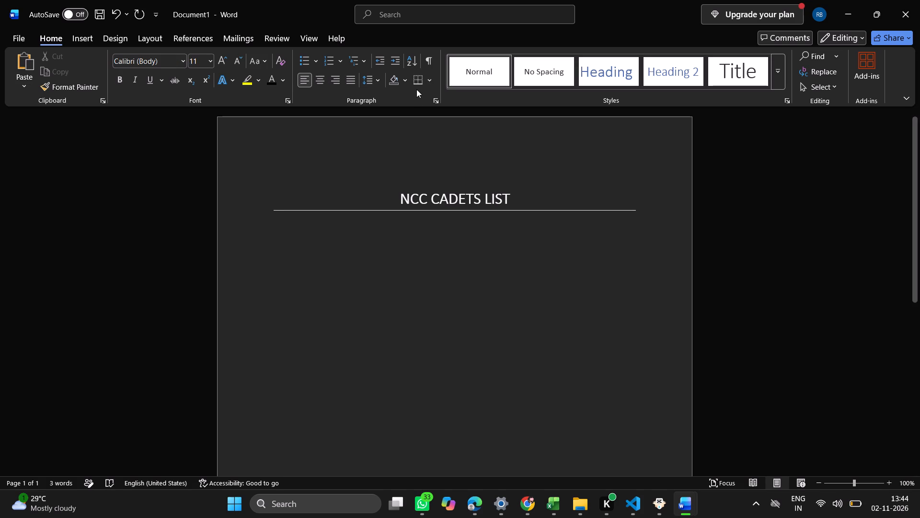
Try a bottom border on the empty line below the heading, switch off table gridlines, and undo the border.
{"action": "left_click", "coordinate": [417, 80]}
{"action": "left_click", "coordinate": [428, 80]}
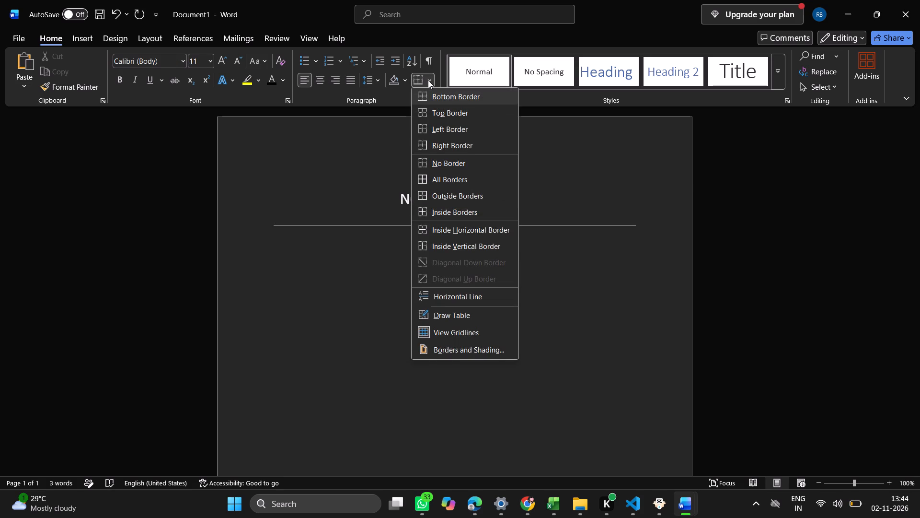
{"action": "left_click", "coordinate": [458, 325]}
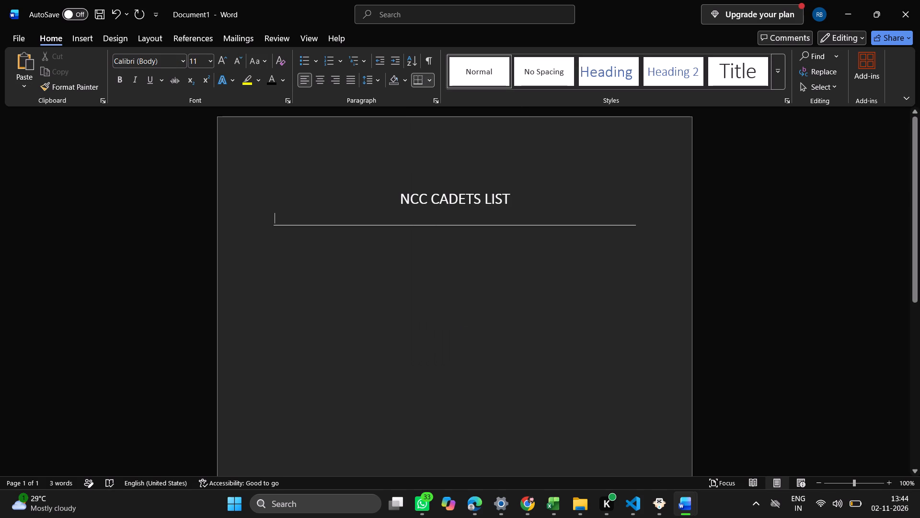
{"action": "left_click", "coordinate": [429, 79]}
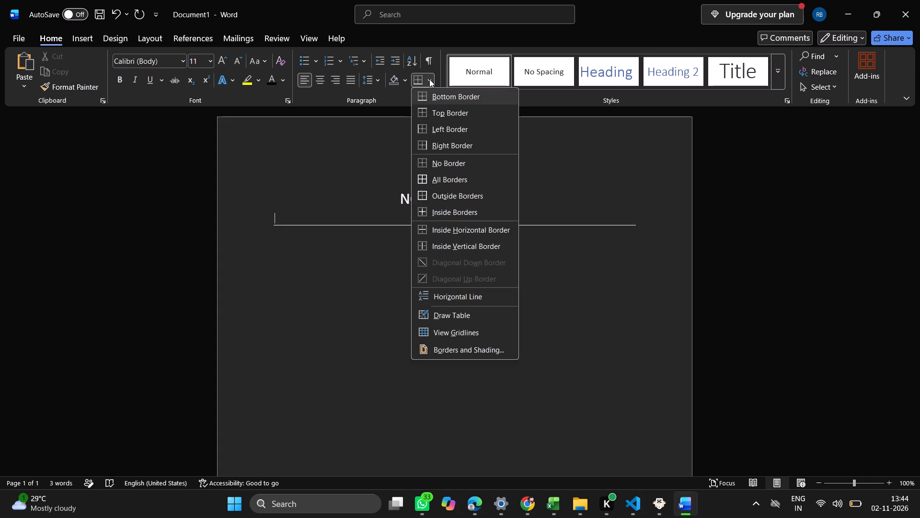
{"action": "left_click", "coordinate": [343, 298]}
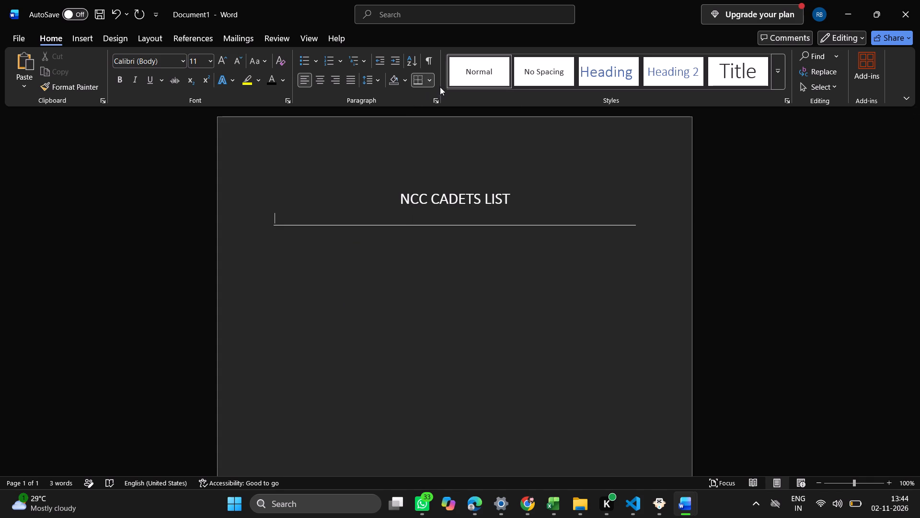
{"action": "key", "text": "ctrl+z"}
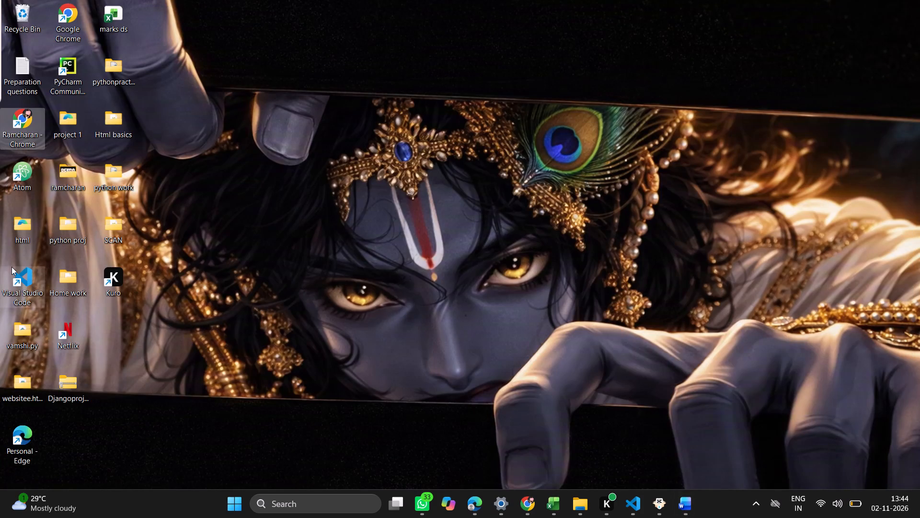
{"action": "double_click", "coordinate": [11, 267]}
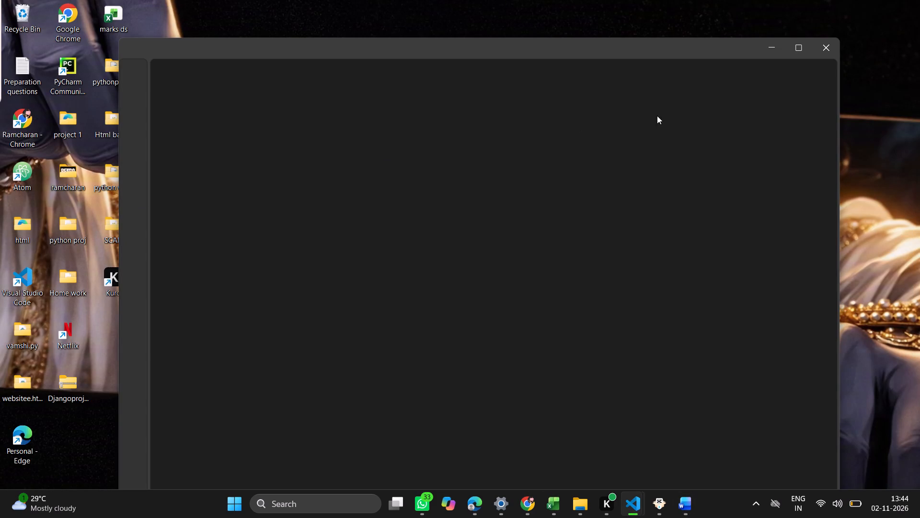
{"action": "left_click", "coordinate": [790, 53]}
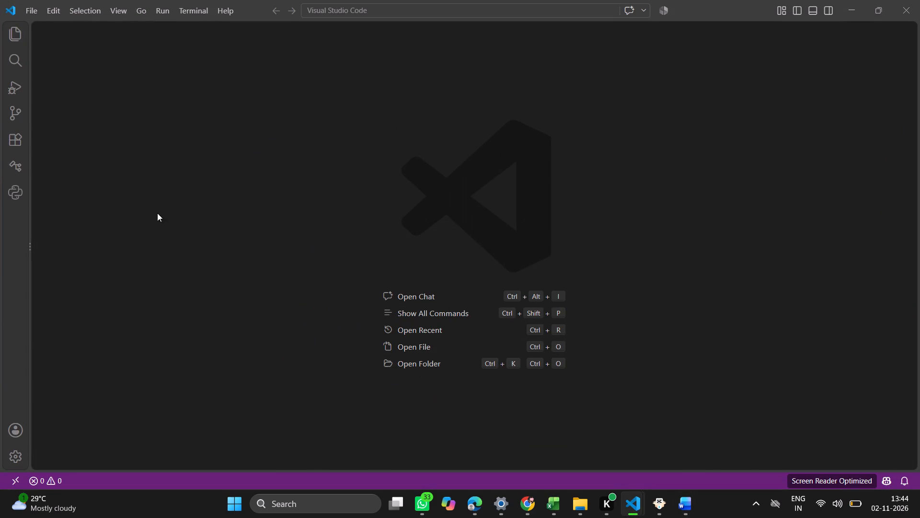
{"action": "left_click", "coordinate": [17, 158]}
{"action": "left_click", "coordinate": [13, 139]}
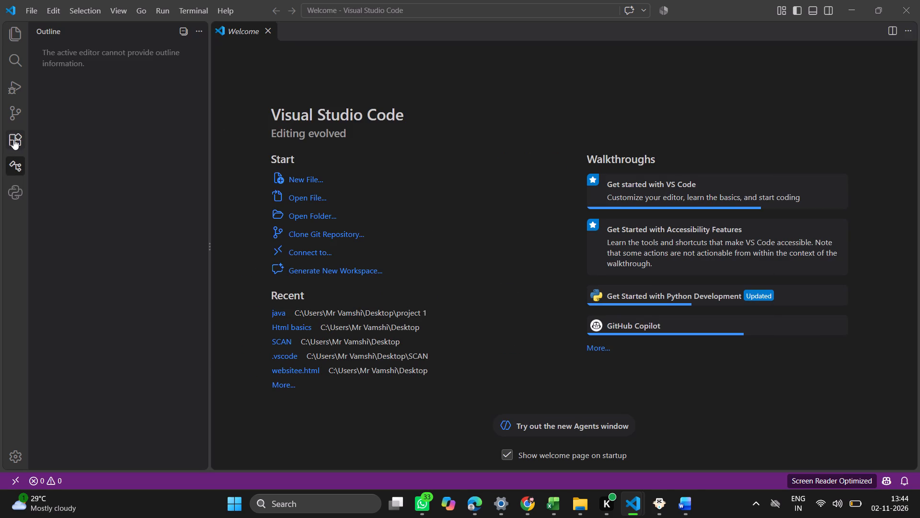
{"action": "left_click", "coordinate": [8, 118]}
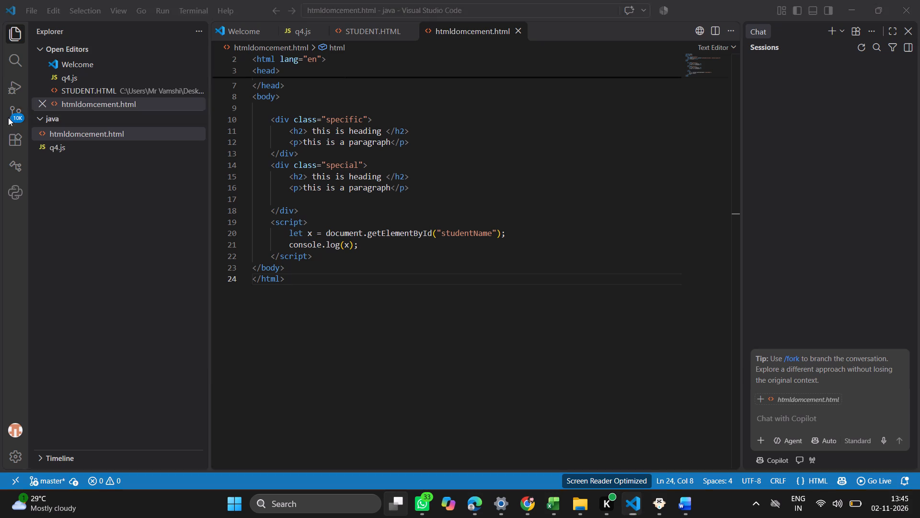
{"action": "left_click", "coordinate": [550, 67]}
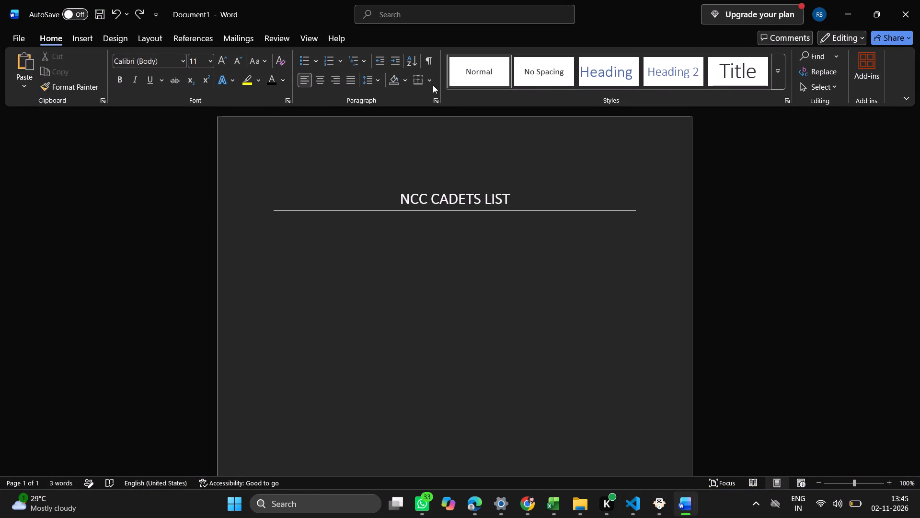
Draw a table outline about 17.7 cm wide and 21.4 cm high below the heading with Draw Table.
{"action": "left_click", "coordinate": [432, 85]}
{"action": "left_click", "coordinate": [451, 321]}
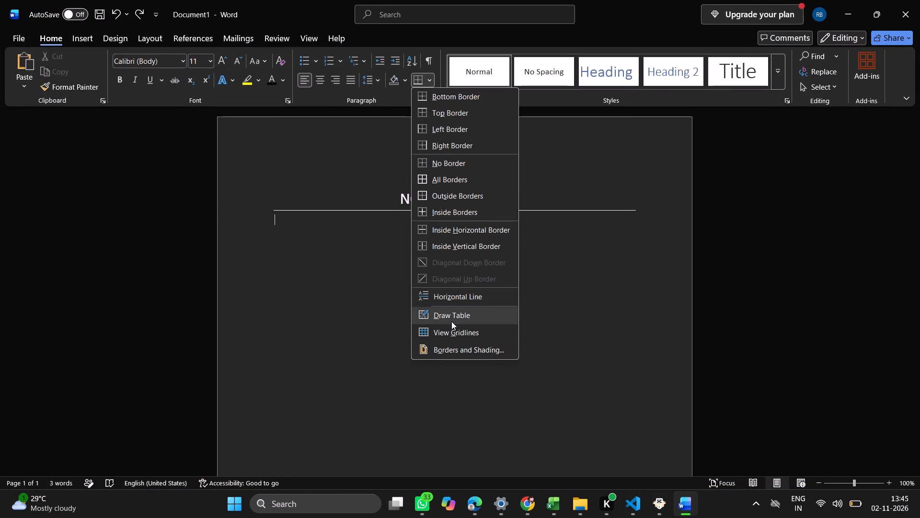
{"action": "left_click_drag", "start_coordinate": [274, 231], "coordinate": [276, 256]}
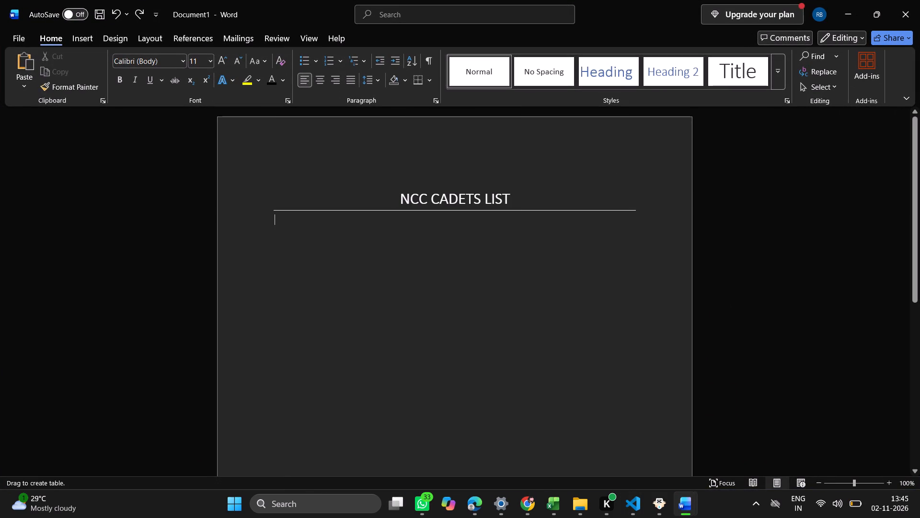
{"action": "left_click_drag", "start_coordinate": [276, 256], "coordinate": [360, 420]}
{"action": "left_click_drag", "start_coordinate": [360, 420], "coordinate": [585, 401]}
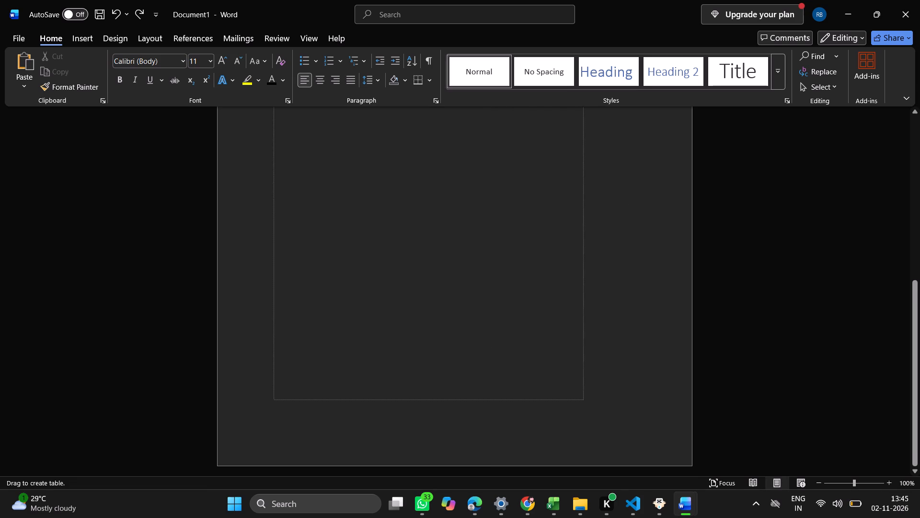
{"action": "left_click_drag", "start_coordinate": [585, 401], "coordinate": [675, 392]}
{"action": "scroll", "coordinate": [506, 308], "scroll_direction": "up", "scroll_amount": 1}
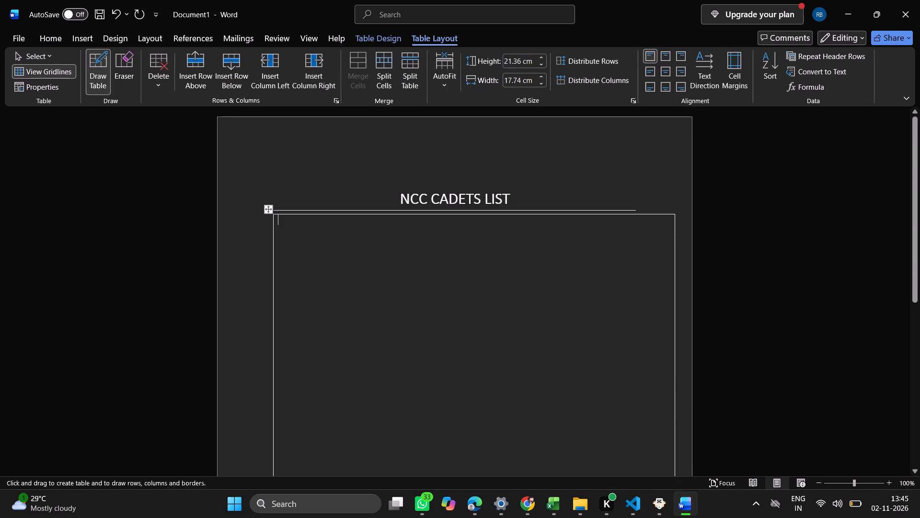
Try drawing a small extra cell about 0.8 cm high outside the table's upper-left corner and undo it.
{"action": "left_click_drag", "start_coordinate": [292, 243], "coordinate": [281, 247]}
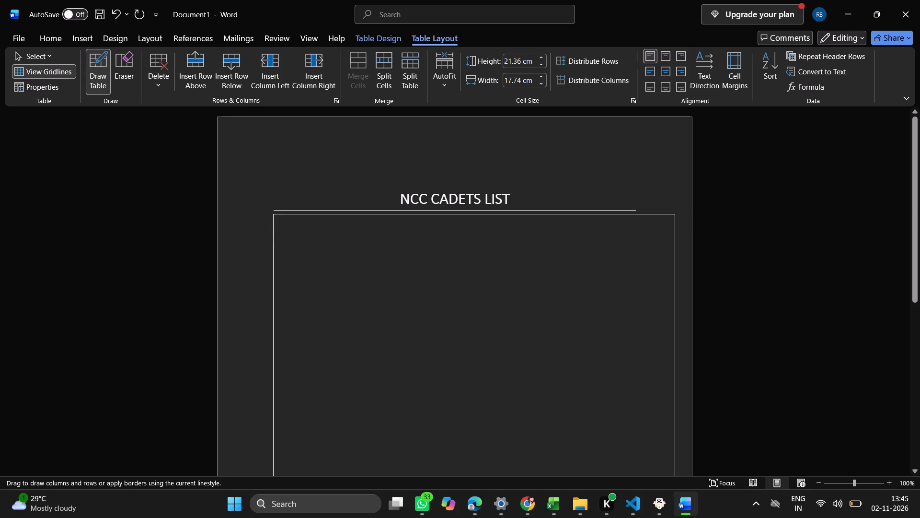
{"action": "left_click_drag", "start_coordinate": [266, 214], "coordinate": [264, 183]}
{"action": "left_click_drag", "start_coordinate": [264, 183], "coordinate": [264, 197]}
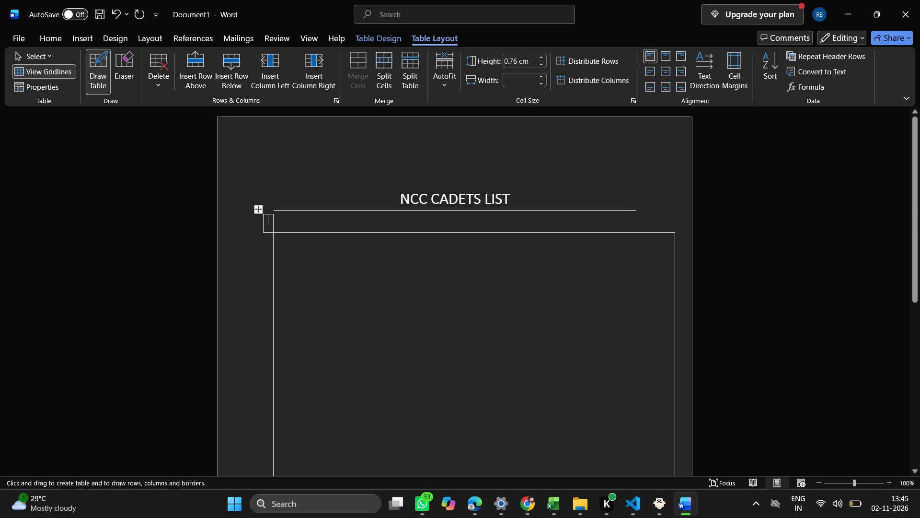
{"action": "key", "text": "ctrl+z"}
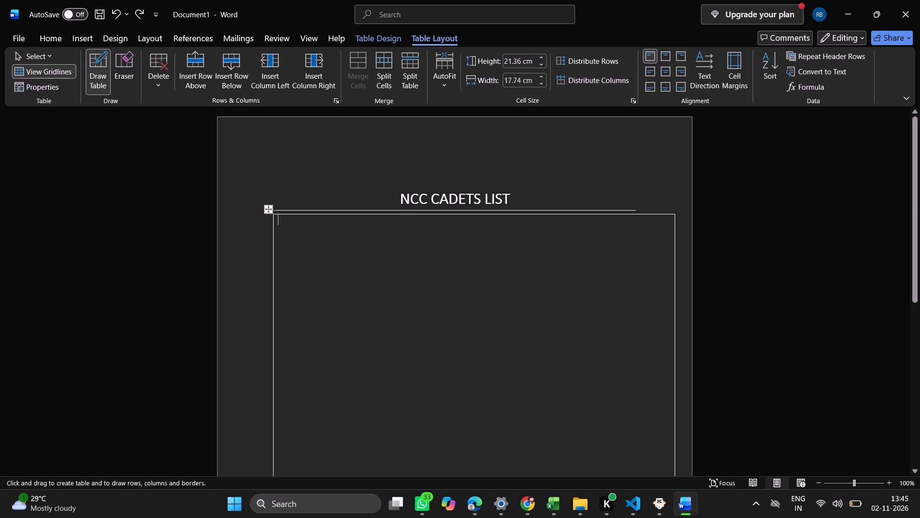
Draw two vertical lines down the table to form a first column about 1.3 cm wide and a second about 3.3 cm.
{"action": "left_click_drag", "start_coordinate": [303, 217], "coordinate": [307, 326]}
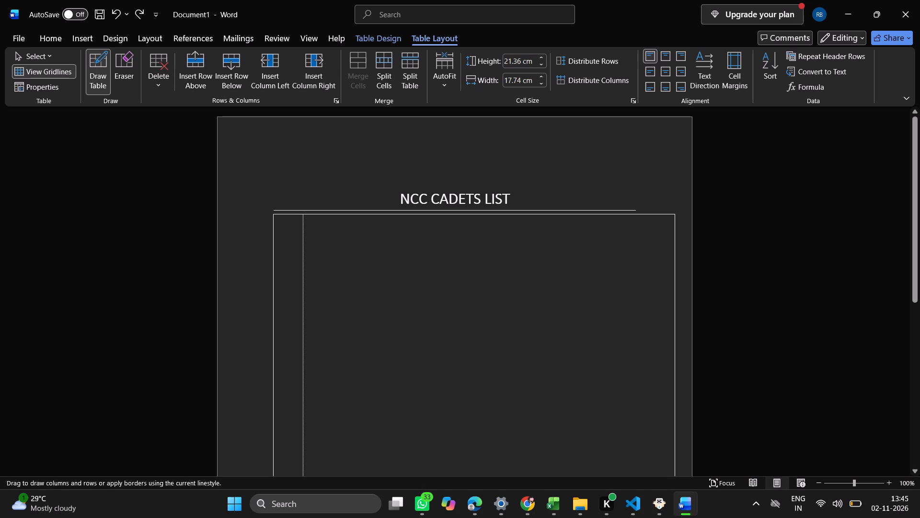
{"action": "left_click_drag", "start_coordinate": [307, 326], "coordinate": [309, 346]}
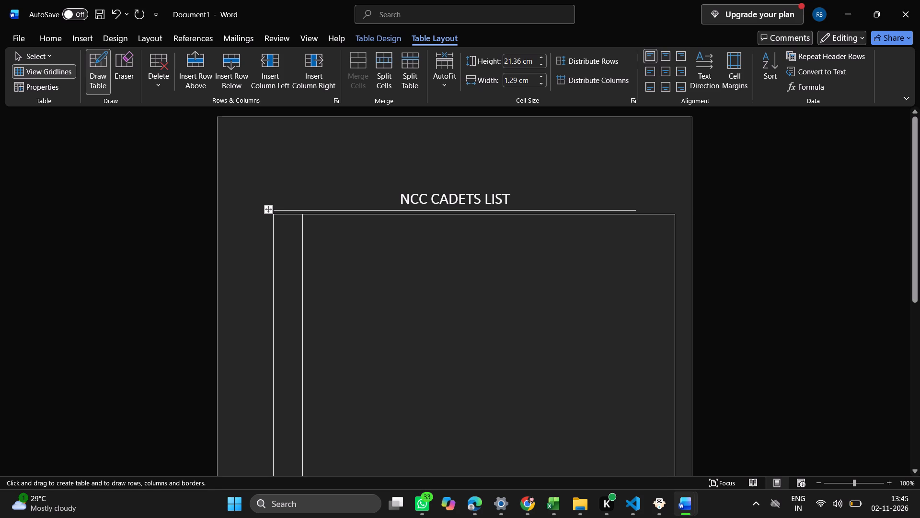
{"action": "left_click_drag", "start_coordinate": [377, 219], "coordinate": [376, 296]}
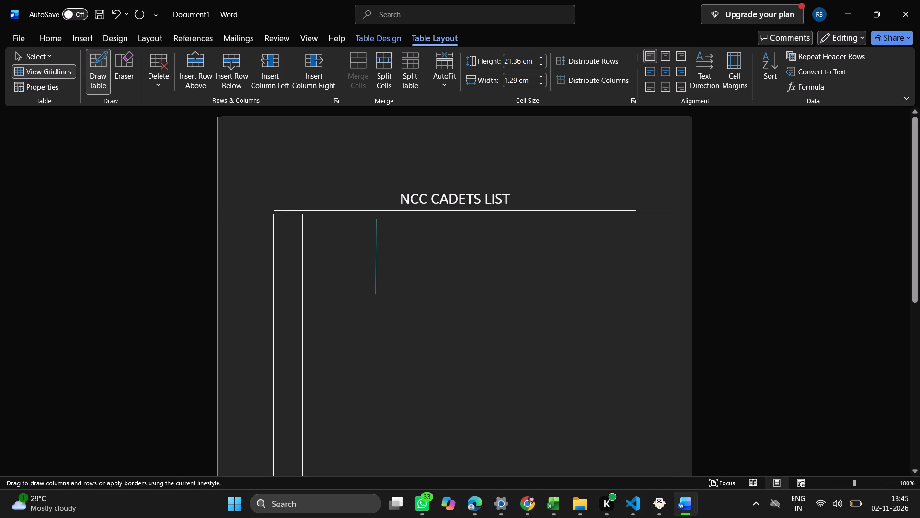
{"action": "left_click_drag", "start_coordinate": [376, 296], "coordinate": [379, 402]}
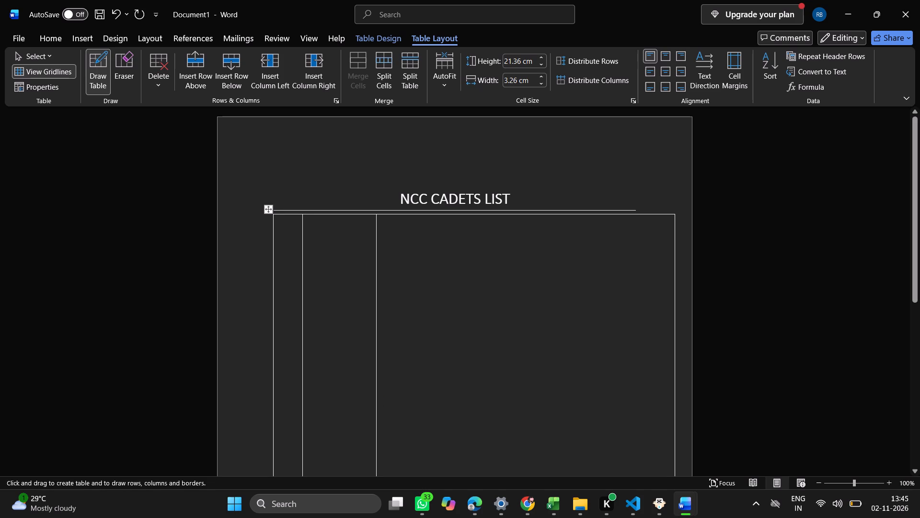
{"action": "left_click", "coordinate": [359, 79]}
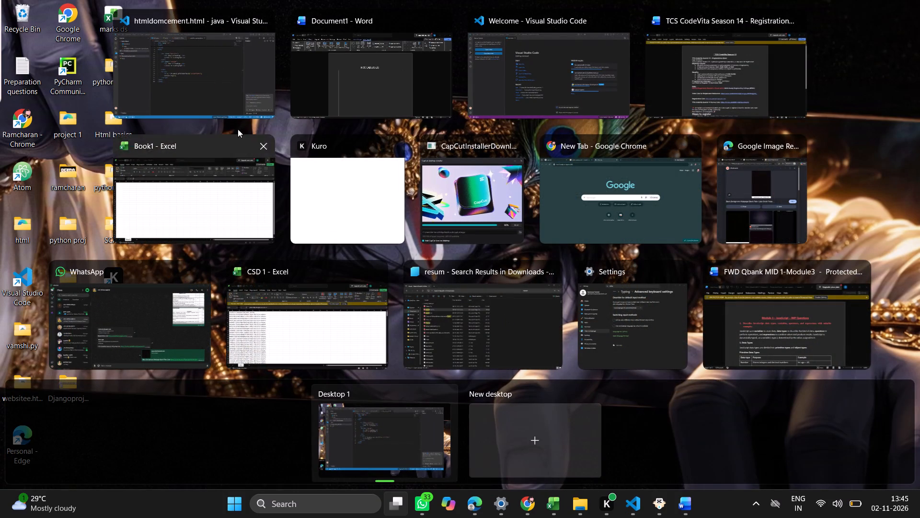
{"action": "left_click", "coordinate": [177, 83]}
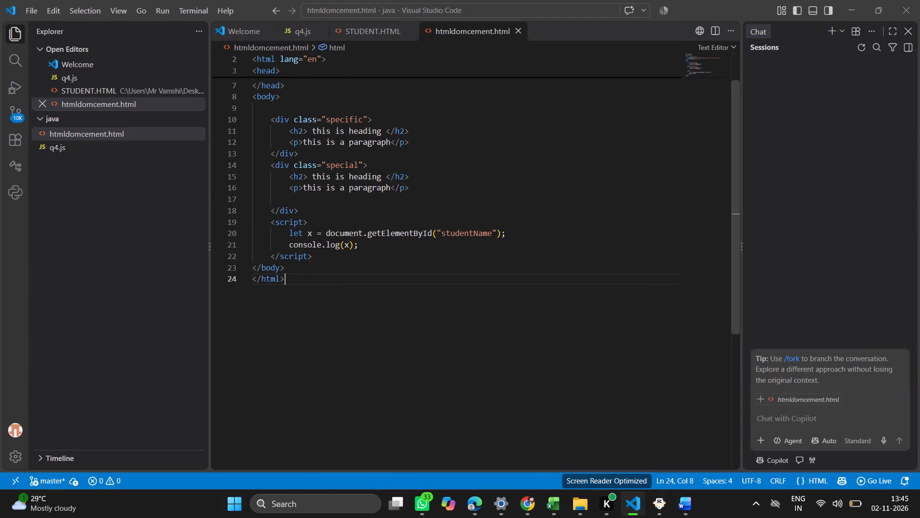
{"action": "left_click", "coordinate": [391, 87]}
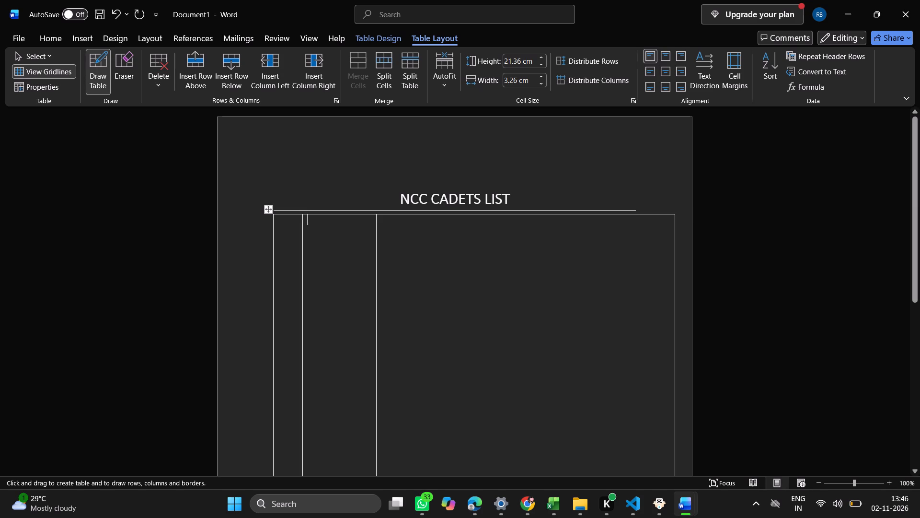
Draw three more vertical lines, making third, fourth and fifth columns about 2.9, 4.3 and 3.5 cm wide, with the remainder as a sixth.
{"action": "left_click_drag", "start_coordinate": [442, 219], "coordinate": [445, 435]}
{"action": "left_click_drag", "start_coordinate": [539, 219], "coordinate": [547, 375]}
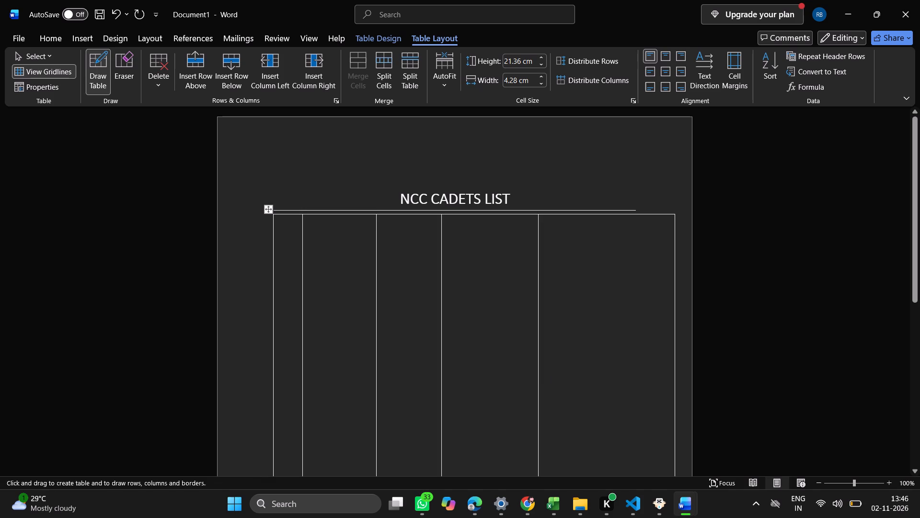
{"action": "left_click_drag", "start_coordinate": [617, 217], "coordinate": [624, 373]}
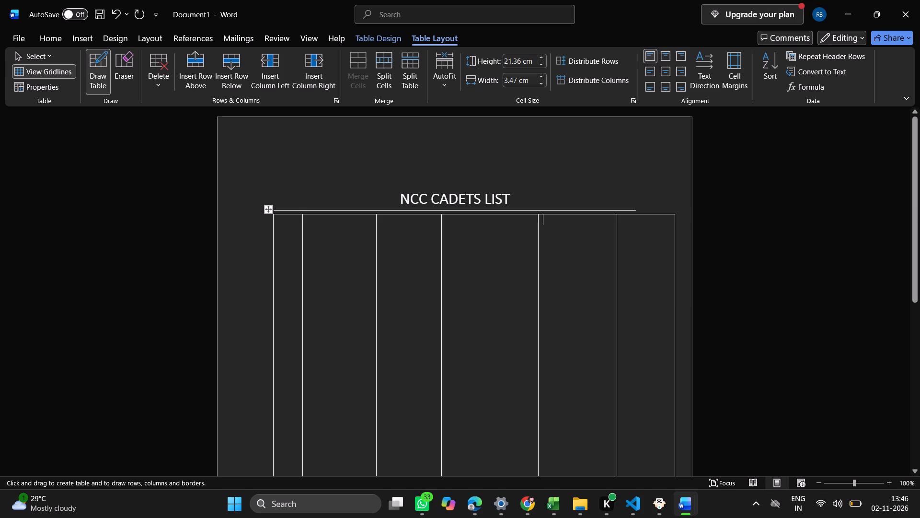
Draw a horizontal line across all six columns to form a header row about 1.2 cm high.
{"action": "left_click_drag", "start_coordinate": [273, 243], "coordinate": [478, 267]}
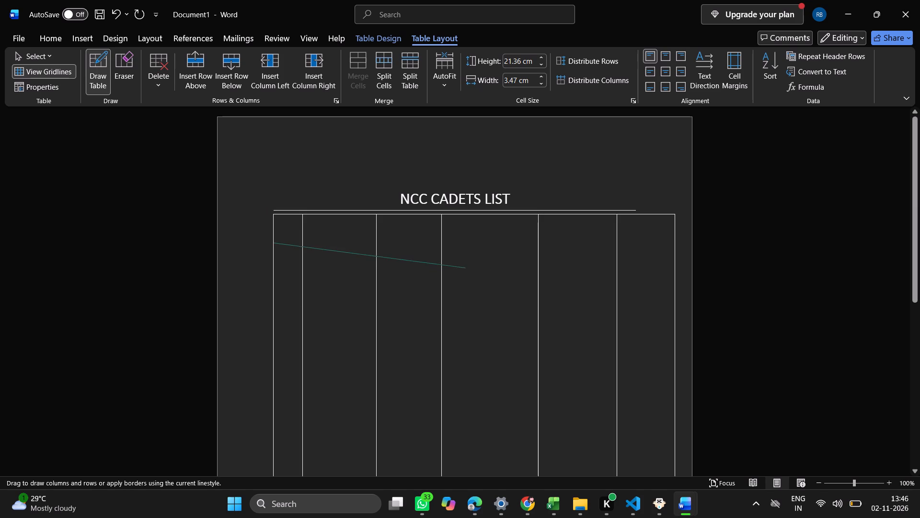
{"action": "left_click_drag", "start_coordinate": [478, 267], "coordinate": [643, 248]}
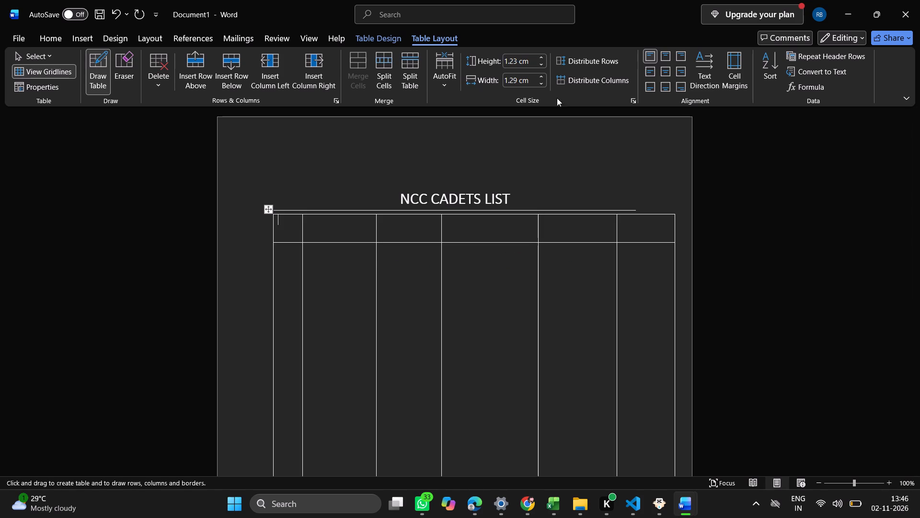
{"action": "left_click", "coordinate": [407, 71]}
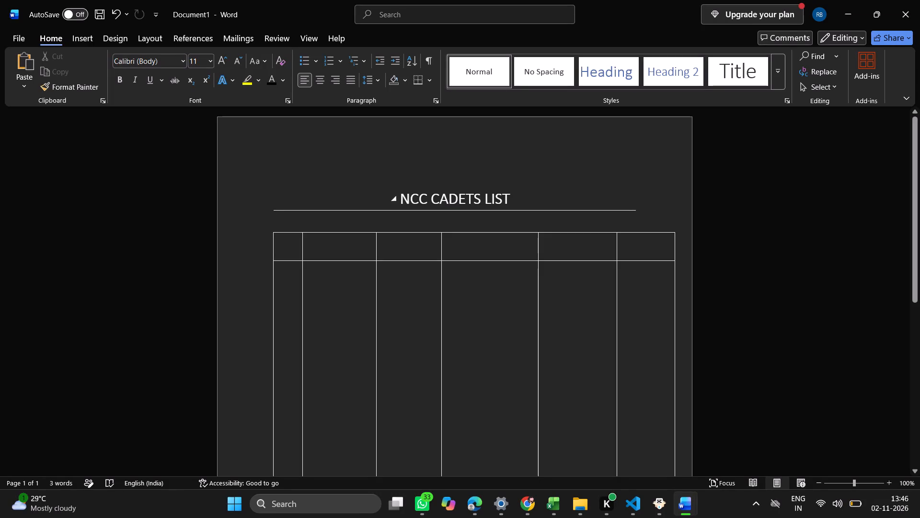
Move the whole table slightly left and up so it sits centered beneath the heading's border line.
{"action": "left_click", "coordinate": [441, 235]}
{"action": "left_click_drag", "start_coordinate": [269, 230], "coordinate": [253, 221]}
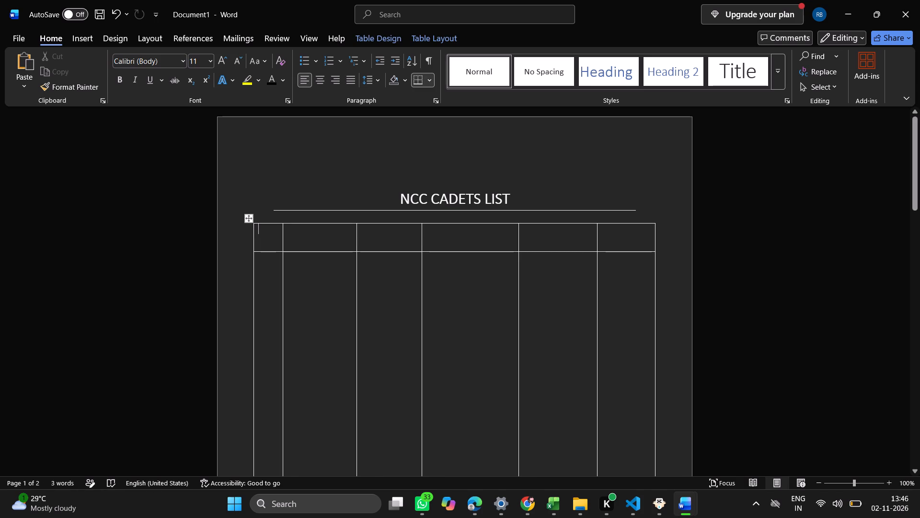
Widen the first column at the expense of the second until the two are nearly equal in width.
{"action": "left_click_drag", "start_coordinate": [283, 243], "coordinate": [294, 245]}
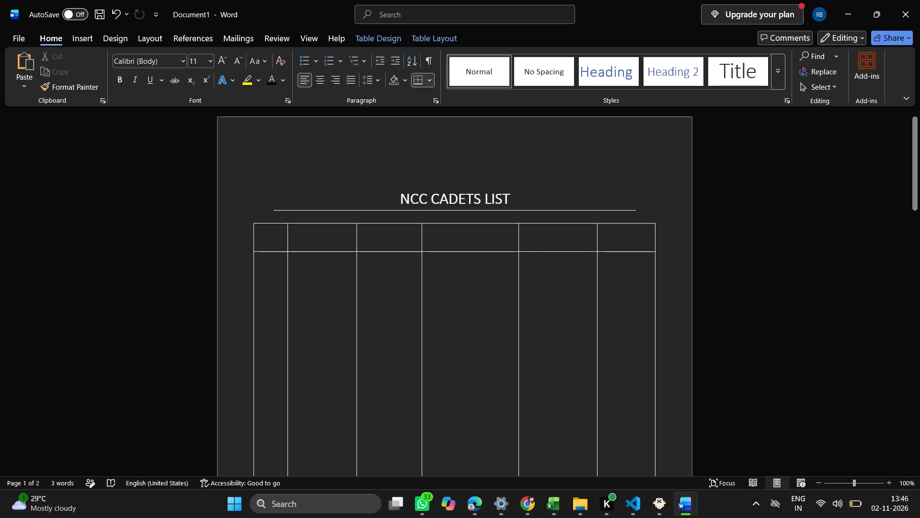
{"action": "left_click_drag", "start_coordinate": [294, 245], "coordinate": [302, 246]}
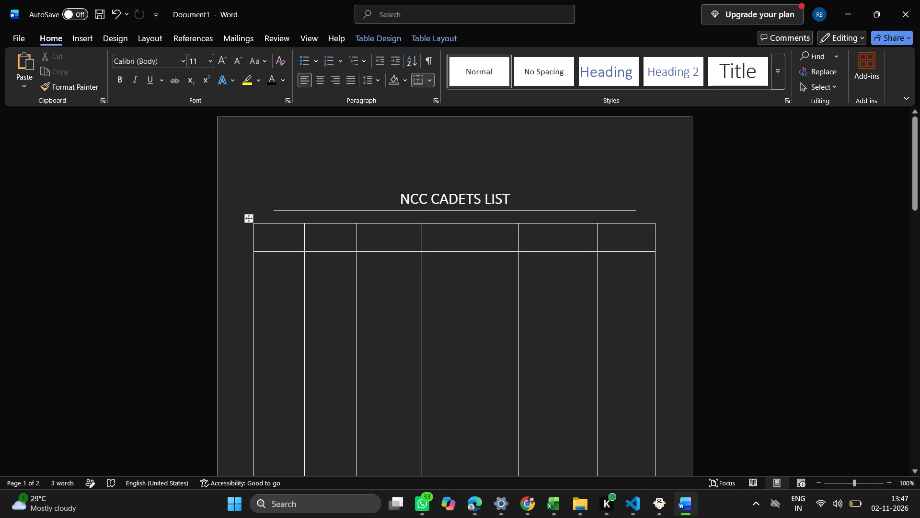
Shift the fourth and fifth columns' right borders to the left, narrowing the fourth column and widening the sixth.
{"action": "left_click", "coordinate": [522, 274]}
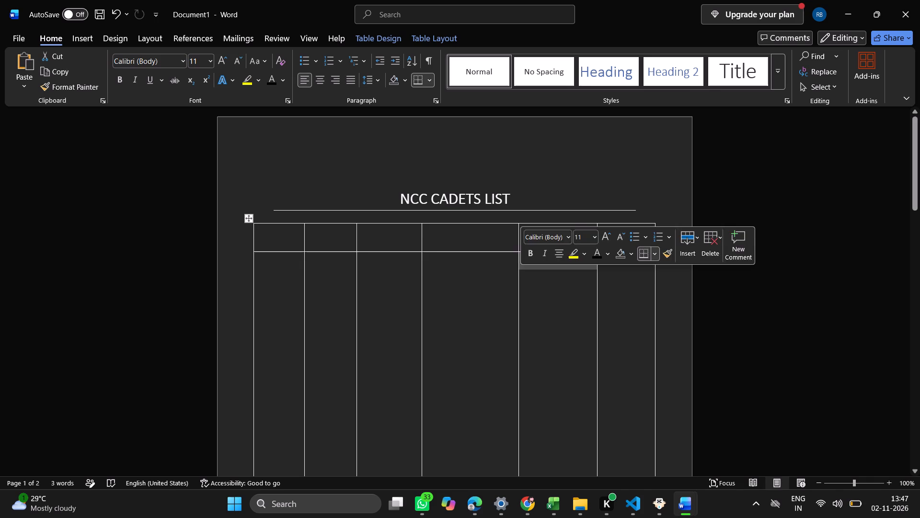
{"action": "left_click", "coordinate": [515, 246]}
{"action": "scroll", "coordinate": [521, 238], "scroll_direction": "down", "scroll_amount": 1}
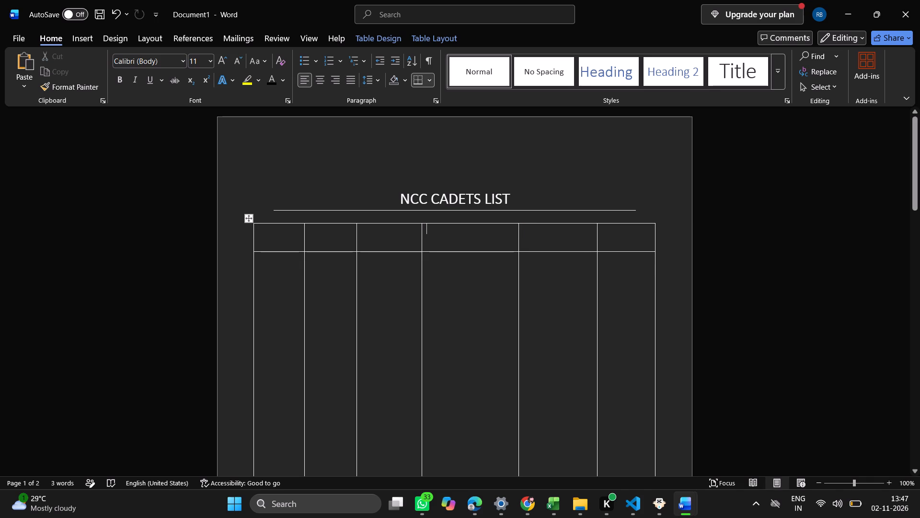
{"action": "left_click_drag", "start_coordinate": [518, 226], "coordinate": [514, 229]}
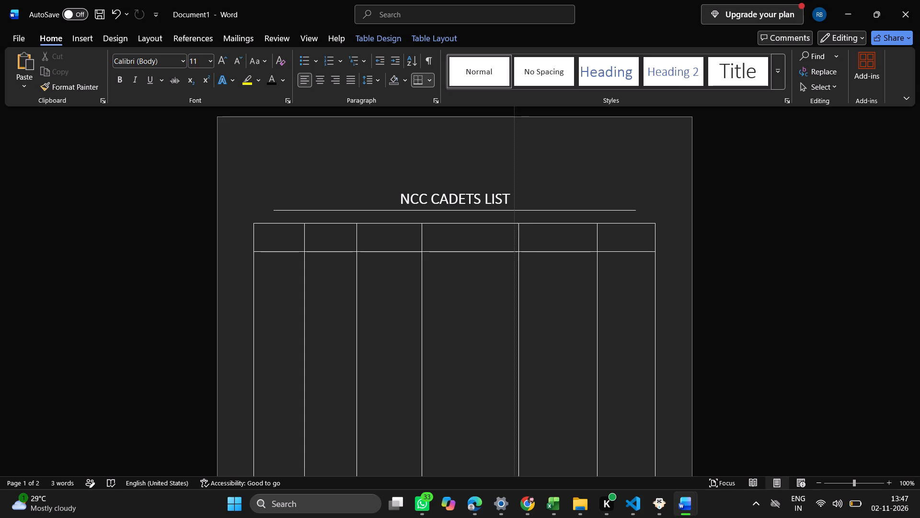
{"action": "left_click_drag", "start_coordinate": [514, 229], "coordinate": [510, 229]}
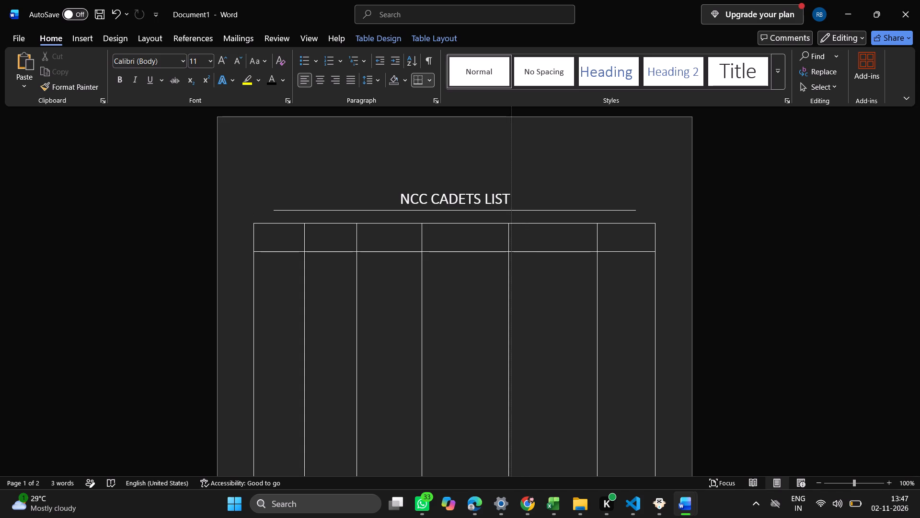
{"action": "left_click_drag", "start_coordinate": [510, 229], "coordinate": [504, 228]}
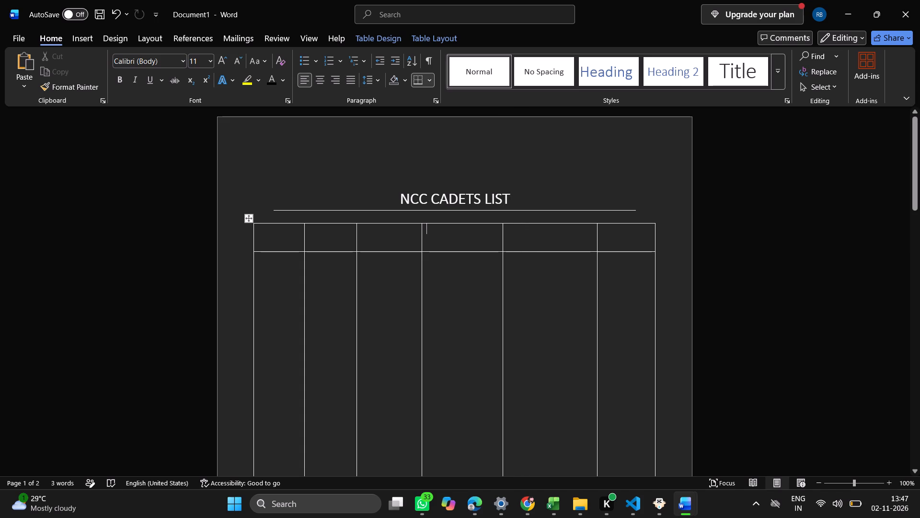
{"action": "left_click_drag", "start_coordinate": [597, 241], "coordinate": [586, 240]}
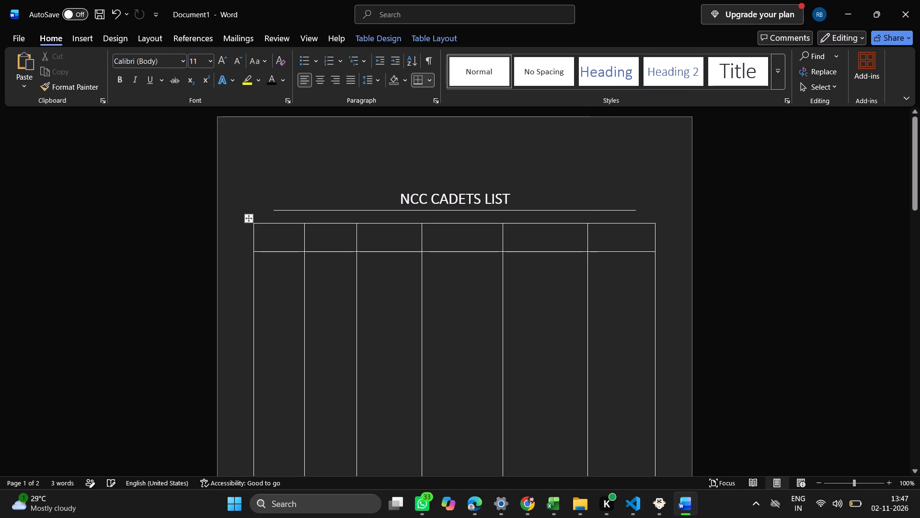
{"action": "left_click_drag", "start_coordinate": [586, 240], "coordinate": [591, 247]}
{"action": "left_click", "coordinate": [574, 315]}
{"action": "left_click_drag", "start_coordinate": [587, 235], "coordinate": [582, 236]}
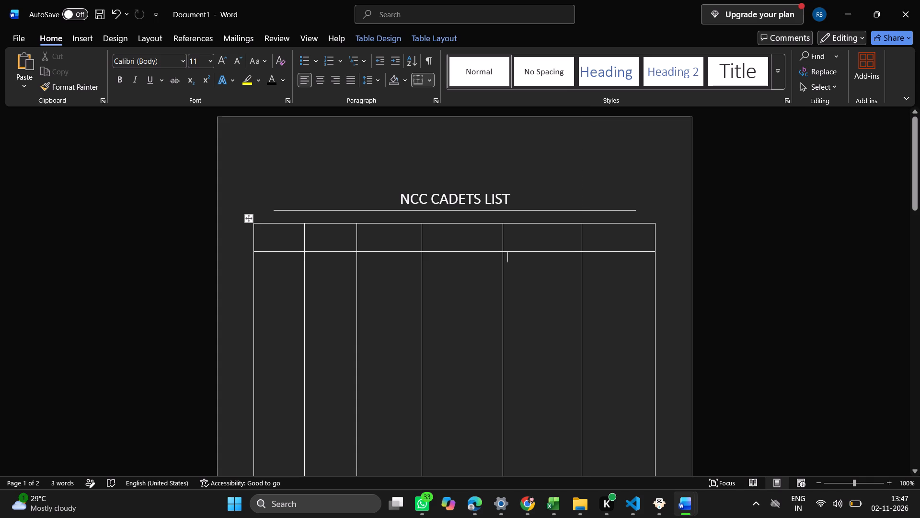
Make the header row taller by lowering its bottom border.
{"action": "left_click_drag", "start_coordinate": [340, 252], "coordinate": [341, 263]}
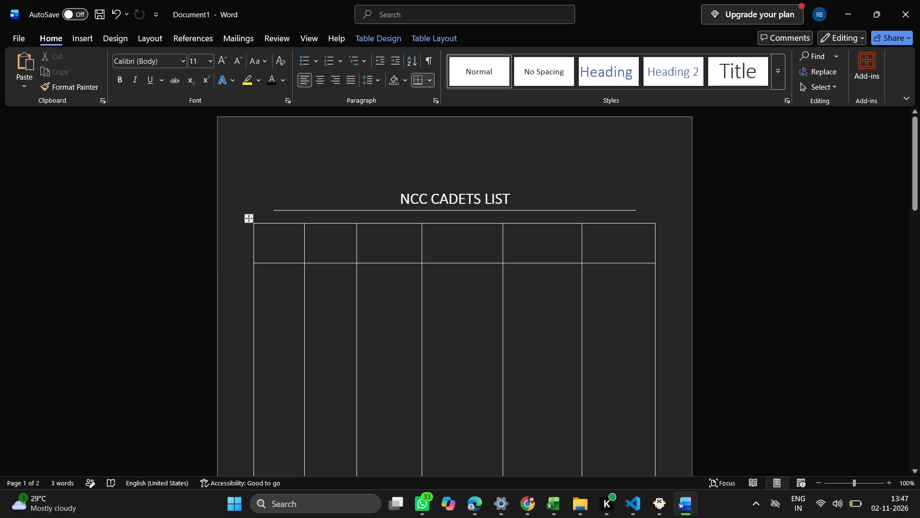
{"action": "left_click", "coordinate": [342, 263]}
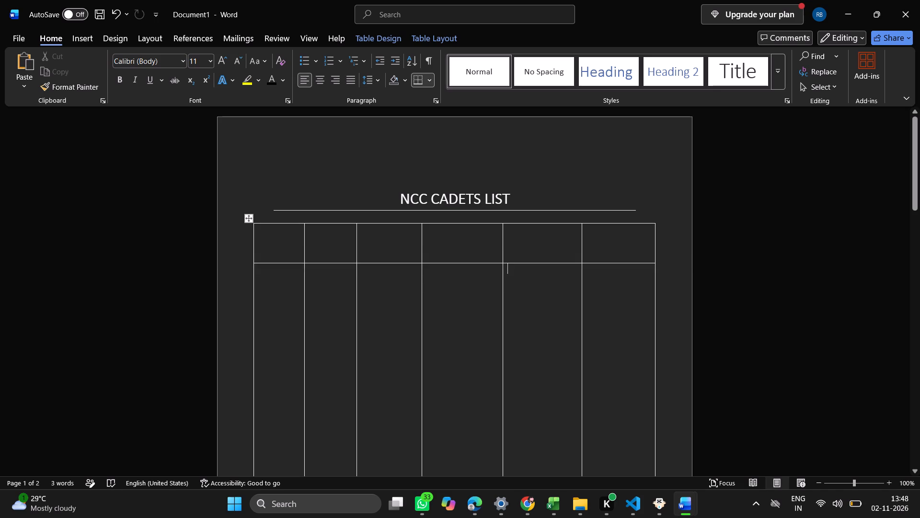
{"action": "left_click", "coordinate": [343, 263]}
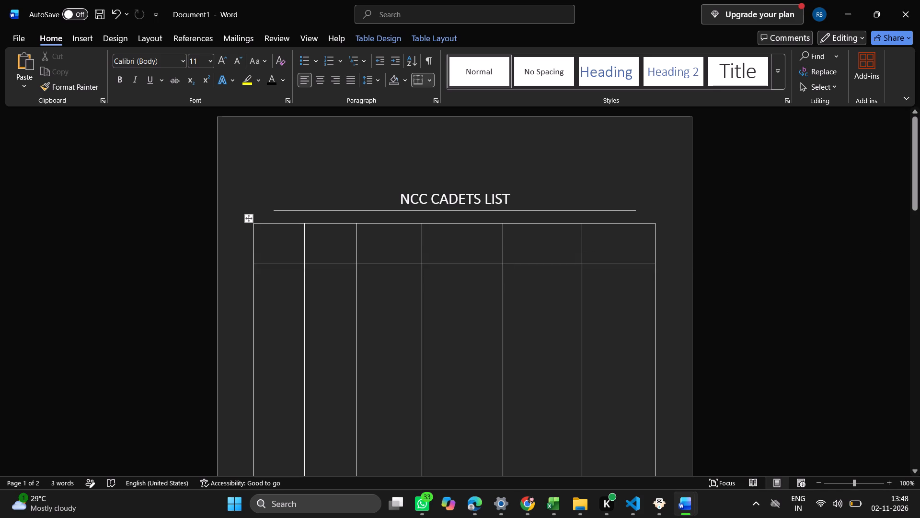
{"action": "left_click", "coordinate": [342, 263]}
{"action": "left_click_drag", "start_coordinate": [342, 263], "coordinate": [342, 269]}
{"action": "left_click_drag", "start_coordinate": [342, 269], "coordinate": [342, 271]}
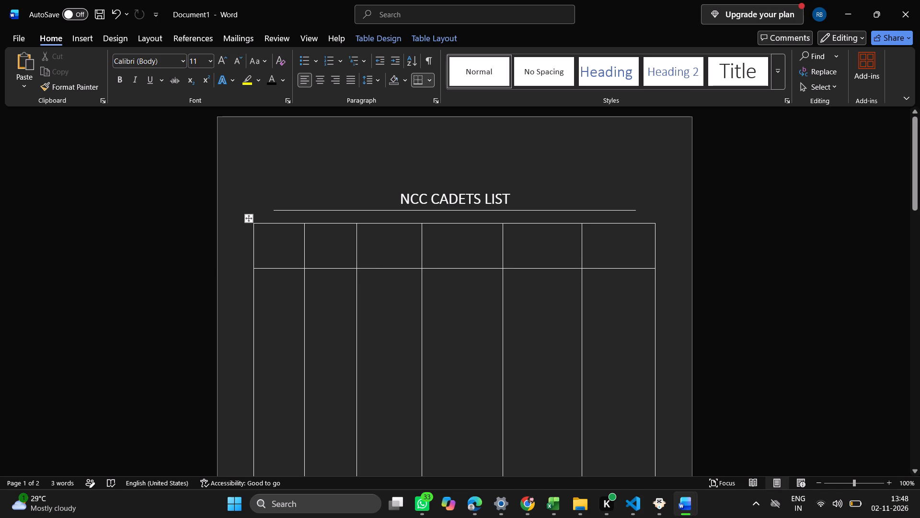
Place the cursor in the table's first header cell and close the CapCut environment testing window.
{"action": "left_click", "coordinate": [266, 242]}
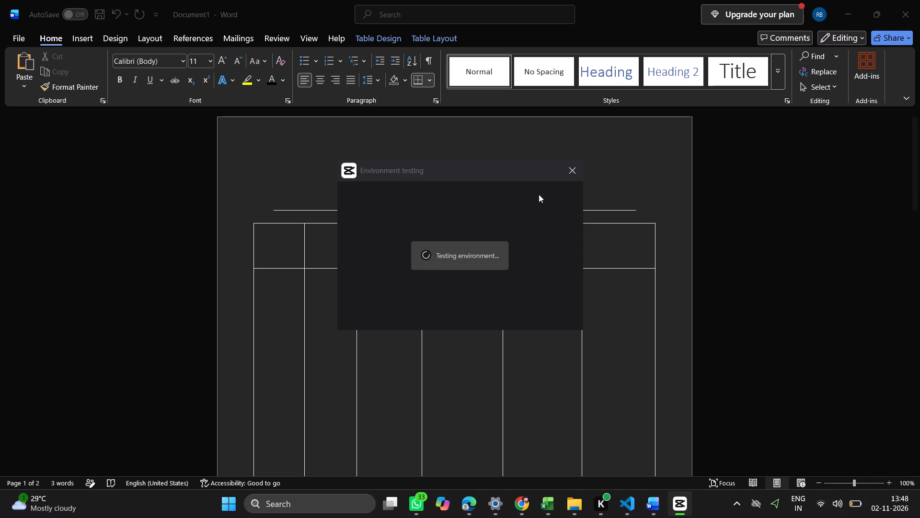
{"action": "left_click", "coordinate": [575, 164]}
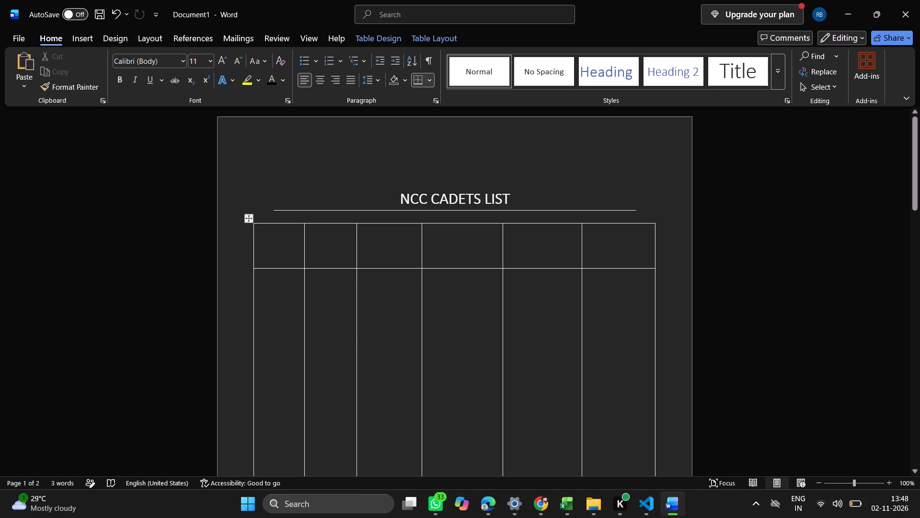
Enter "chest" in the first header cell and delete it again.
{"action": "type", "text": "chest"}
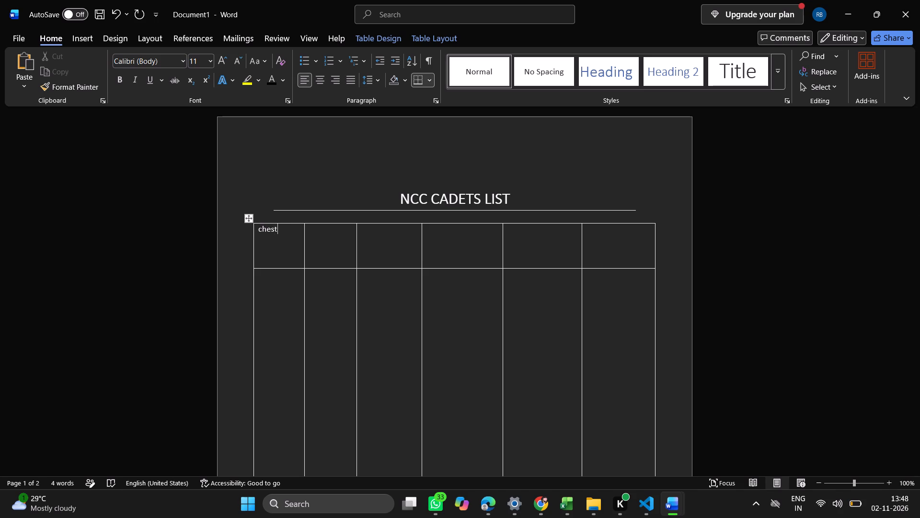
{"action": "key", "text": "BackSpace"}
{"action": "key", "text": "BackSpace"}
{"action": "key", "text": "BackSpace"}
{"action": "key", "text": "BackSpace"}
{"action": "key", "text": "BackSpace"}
Enter "CHEST NO." on the second line of the table's first header cell.
{"action": "key", "text": "c"}
{"action": "key", "text": "BackSpace"}
{"action": "key", "text": "Return"}
{"action": "key", "text": "Return"}
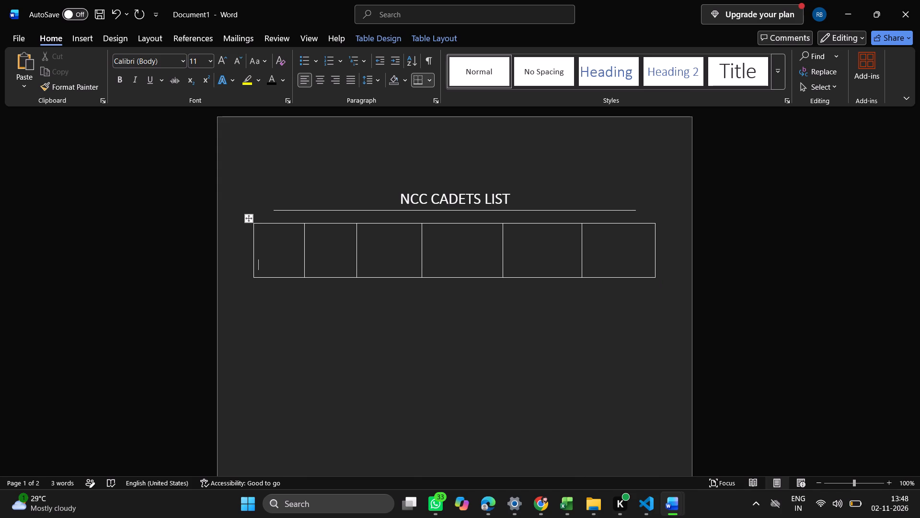
{"action": "key", "text": "BackSpace"}
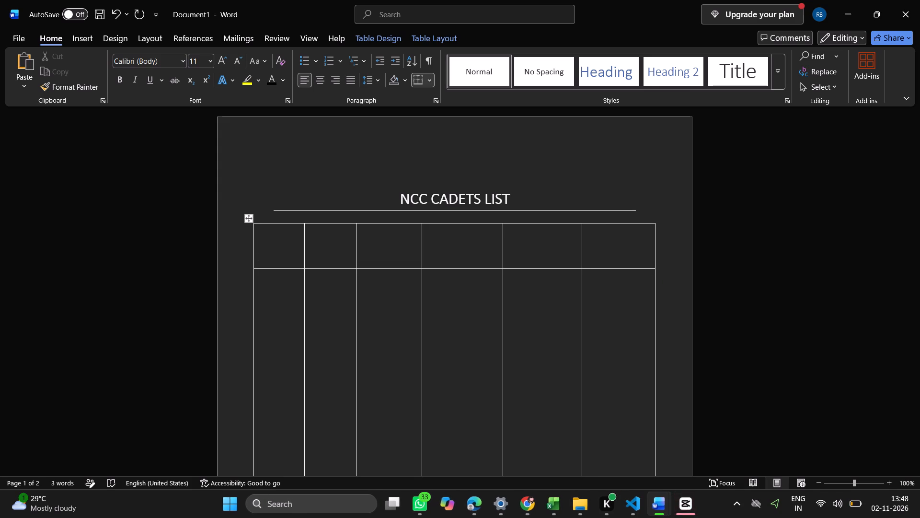
{"action": "key", "text": "BackSpace"}
{"action": "key", "text": "Return"}
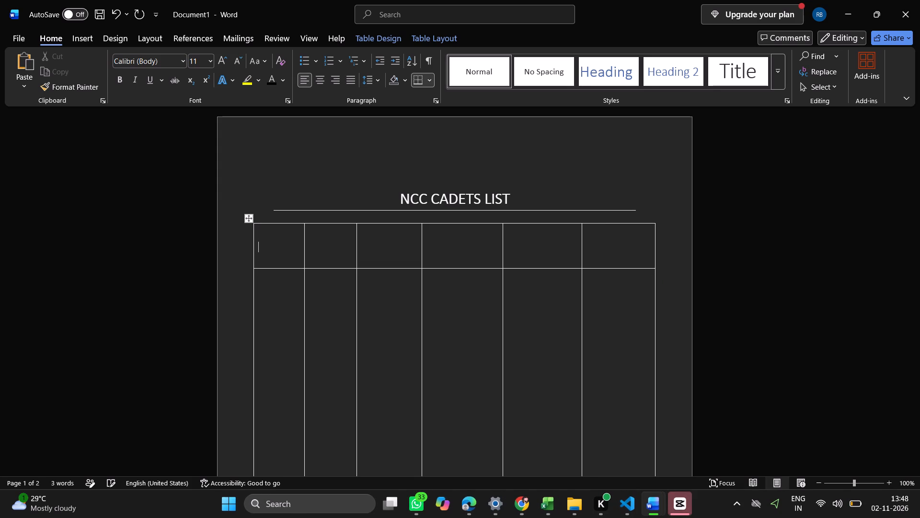
{"action": "type", "text": "CHEST"}
{"action": "key", "text": "space"}
{"action": "type", "text": "NO"}
{"action": "key", "text": "space"}
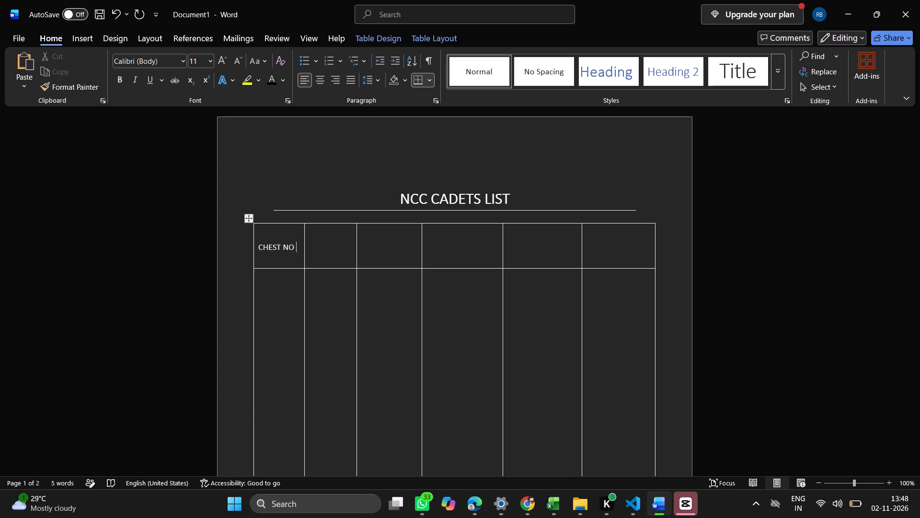
{"action": "key", "text": "BackSpace"}
{"action": "key", "text": "period"}
Enter "POSITION" on the second line of the second header cell.
{"action": "key", "text": "Right"}
{"action": "key", "text": "Return"}
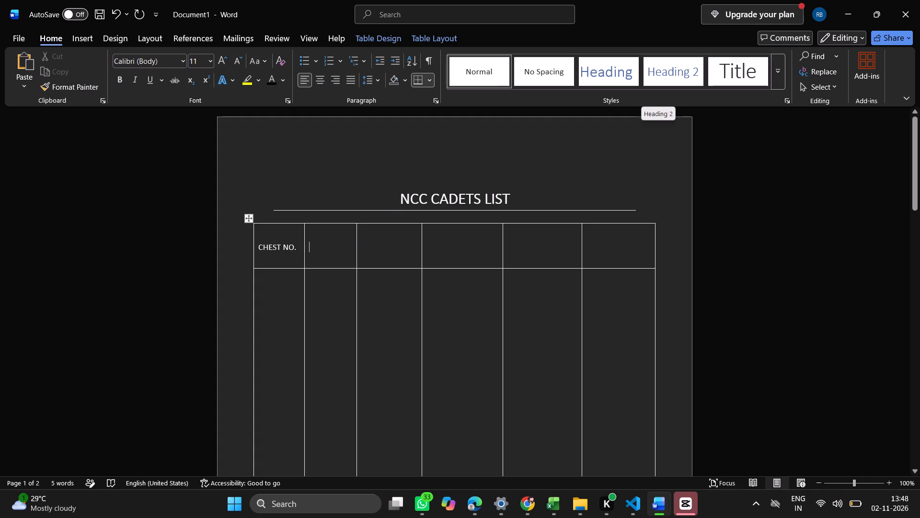
{"action": "type", "text": "POSITO"}
{"action": "key", "text": "BackSpace"}
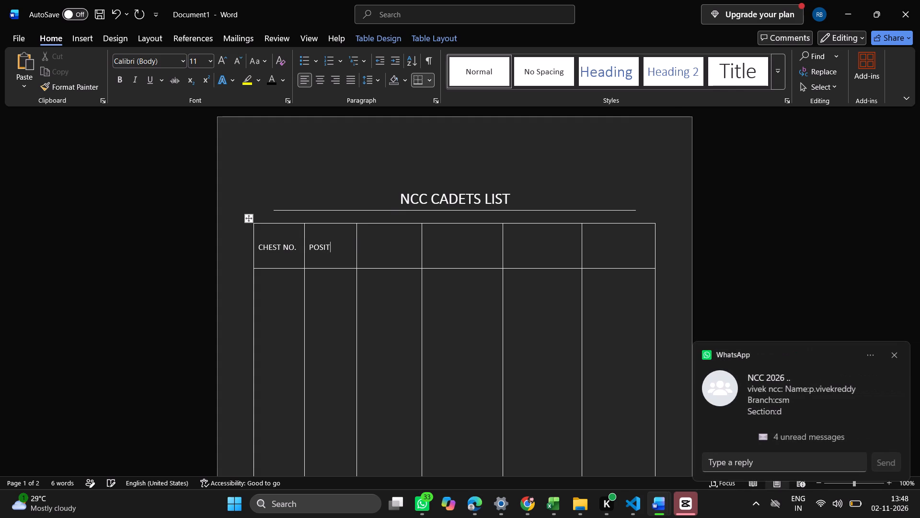
{"action": "type", "text": "ION"}
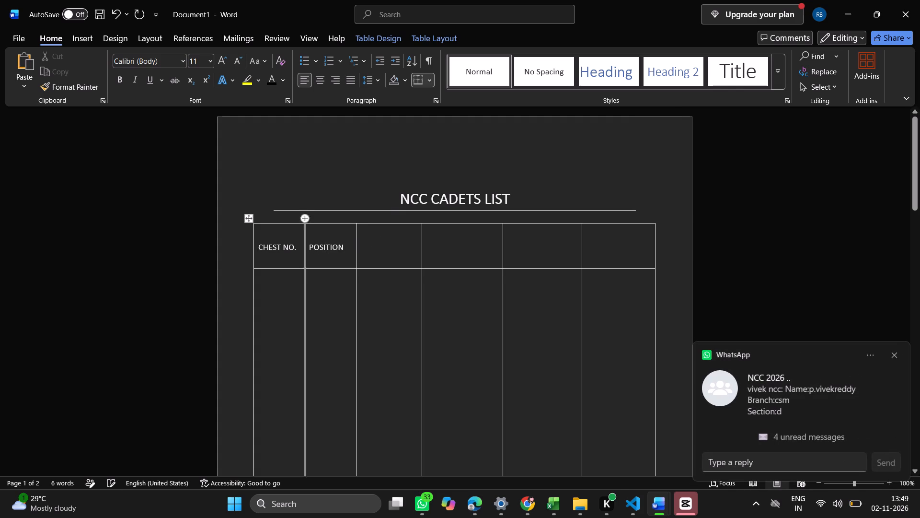
Make the CHEST NO. and POSITION header labels bold.
{"action": "left_click_drag", "start_coordinate": [258, 247], "coordinate": [295, 255]}
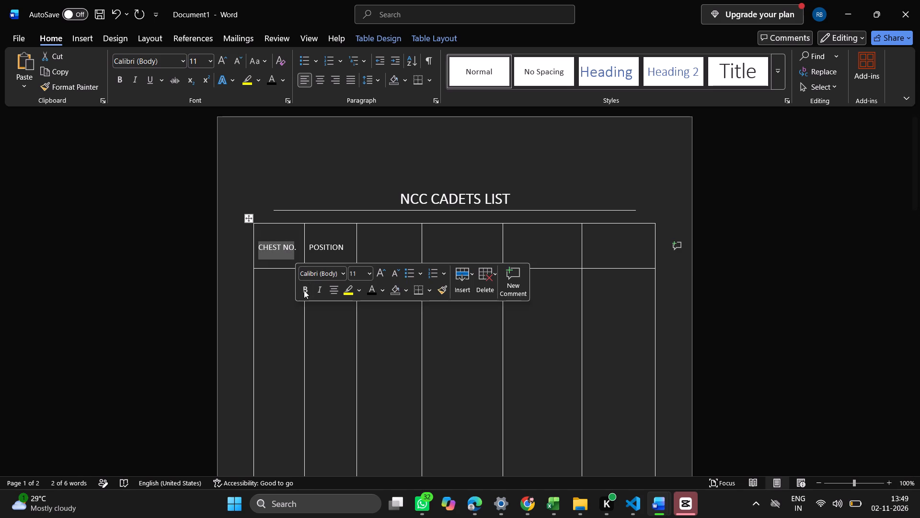
{"action": "left_click", "coordinate": [301, 291]}
{"action": "left_click", "coordinate": [346, 255]}
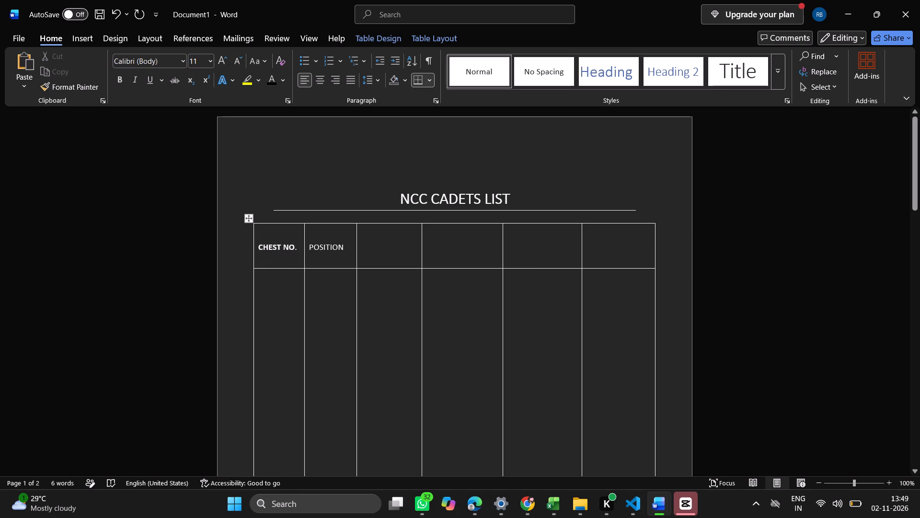
{"action": "left_click", "coordinate": [311, 246]}
{"action": "left_click_drag", "start_coordinate": [311, 246], "coordinate": [328, 249]}
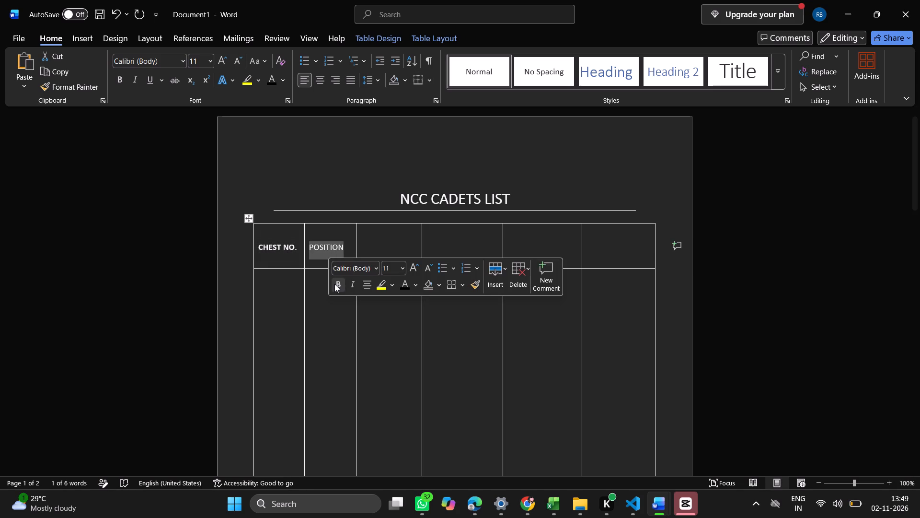
{"action": "left_click", "coordinate": [334, 284]}
Enter "NAME" on the second line of the third header cell, with two spaces in front of it.
{"action": "left_click", "coordinate": [388, 241]}
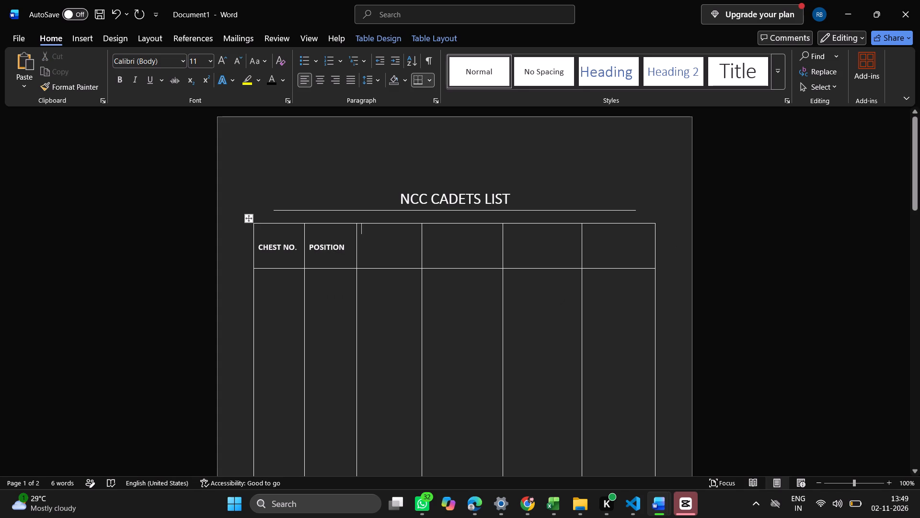
{"action": "key", "text": "Return"}
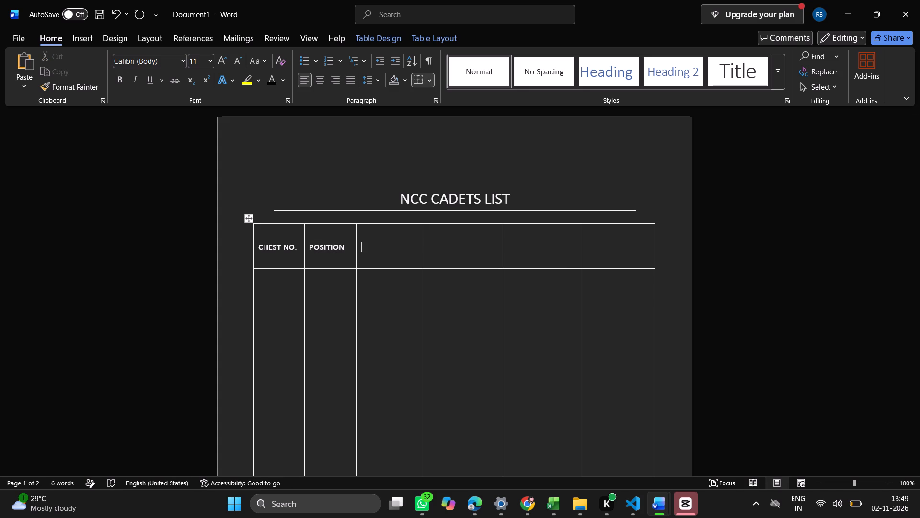
{"action": "key", "text": "a"}
{"action": "key", "text": "BackSpace"}
{"action": "type", "text": "NAME"}
{"action": "key", "text": "Left"}
{"action": "key", "text": "Left"}
{"action": "key", "text": "Left"}
{"action": "key", "text": "Left"}
{"action": "key", "text": "space"}
{"action": "key", "text": "space"}
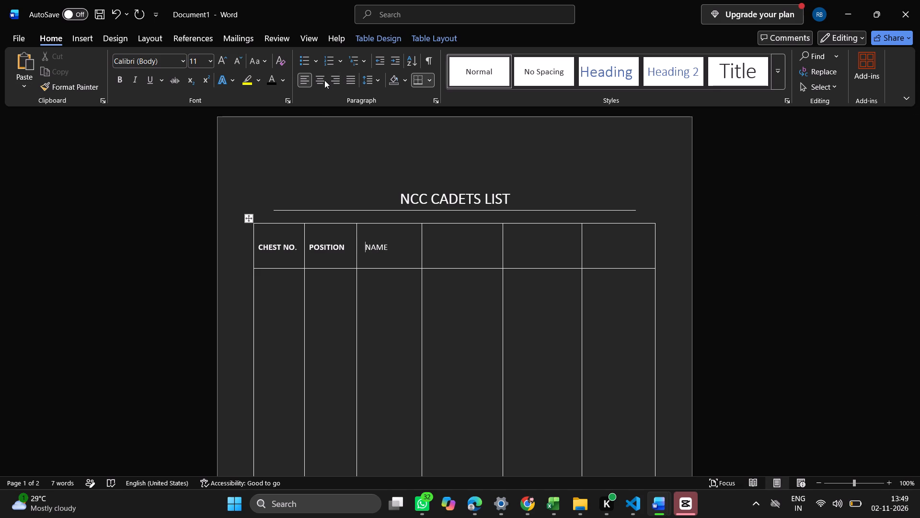
Centre the NAME, POSITION and CHEST NO. labels horizontally in their header cells.
{"action": "left_click", "coordinate": [324, 80]}
{"action": "left_click", "coordinate": [326, 246]}
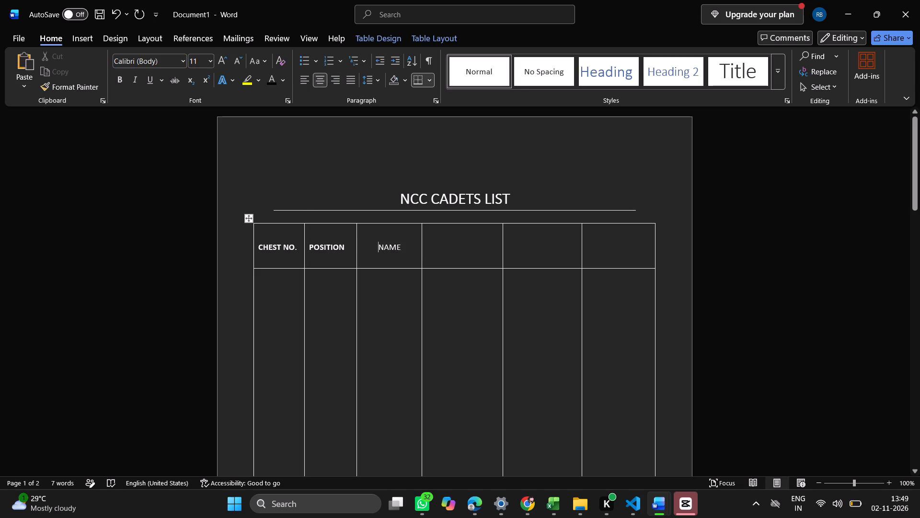
{"action": "left_click", "coordinate": [324, 80]}
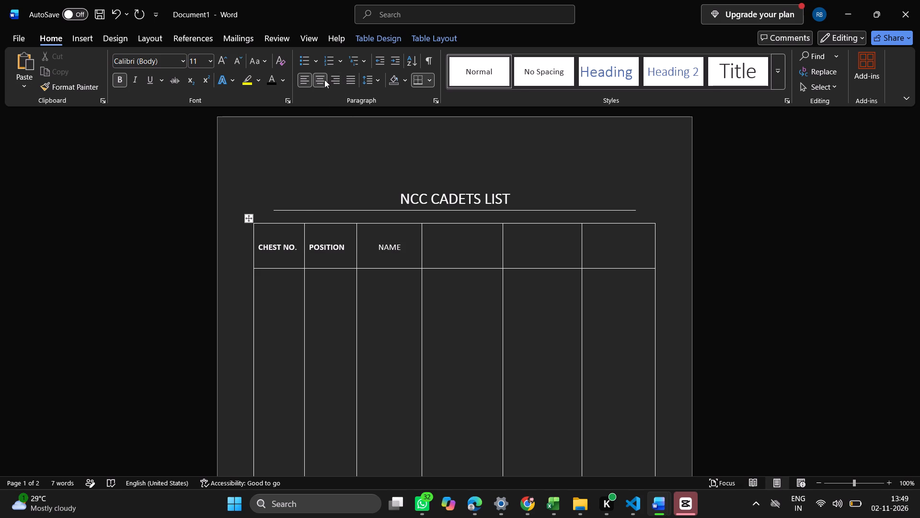
{"action": "left_click", "coordinate": [279, 250]}
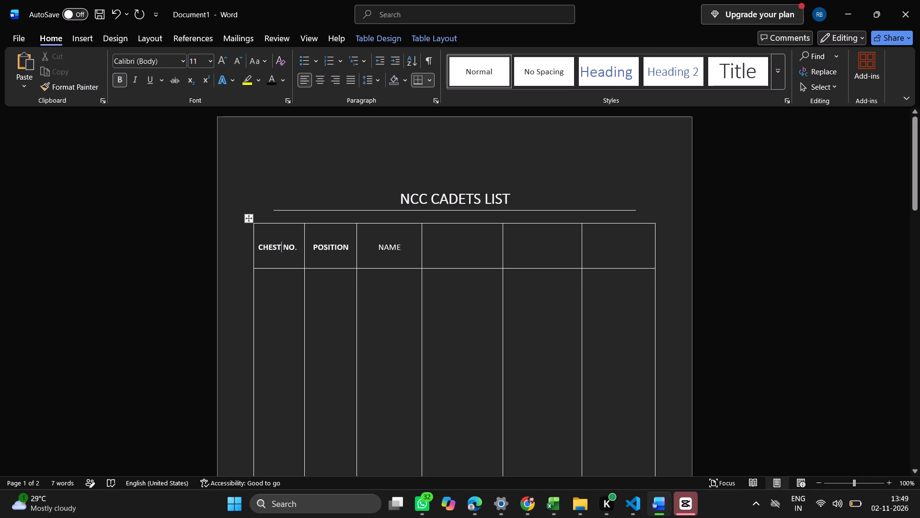
{"action": "left_click", "coordinate": [323, 84]}
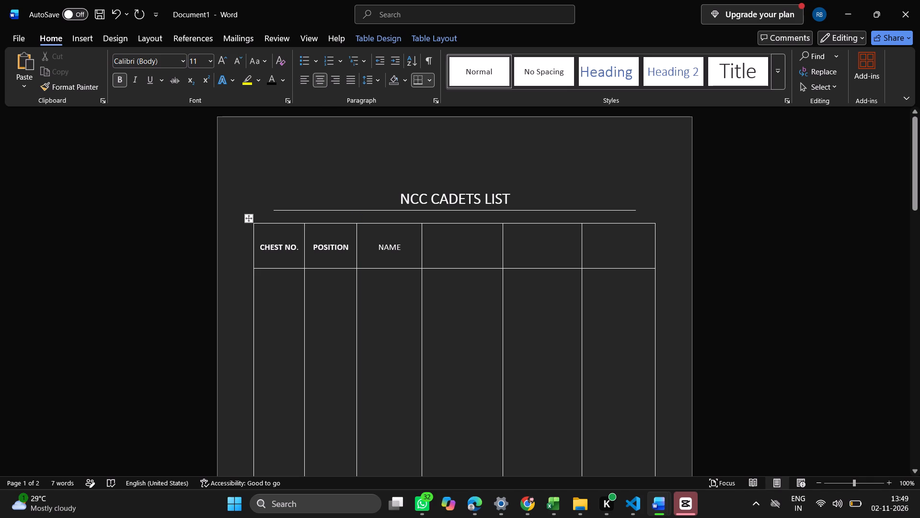
Make the NAME header label bold.
{"action": "left_click", "coordinate": [388, 251]}
{"action": "left_click", "coordinate": [117, 77]}
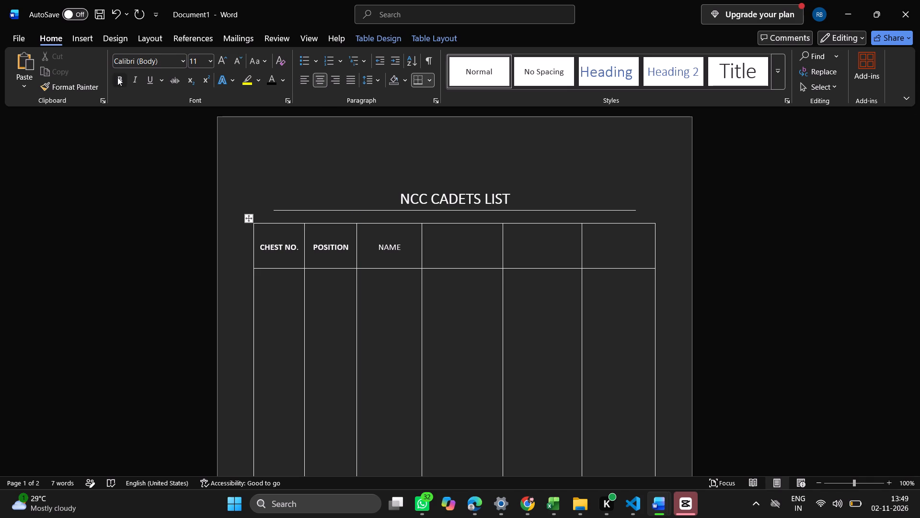
Enter "BRANCH" on the second line of the fourth header cell, centre it and turn on bold at its end.
{"action": "left_click", "coordinate": [452, 251]}
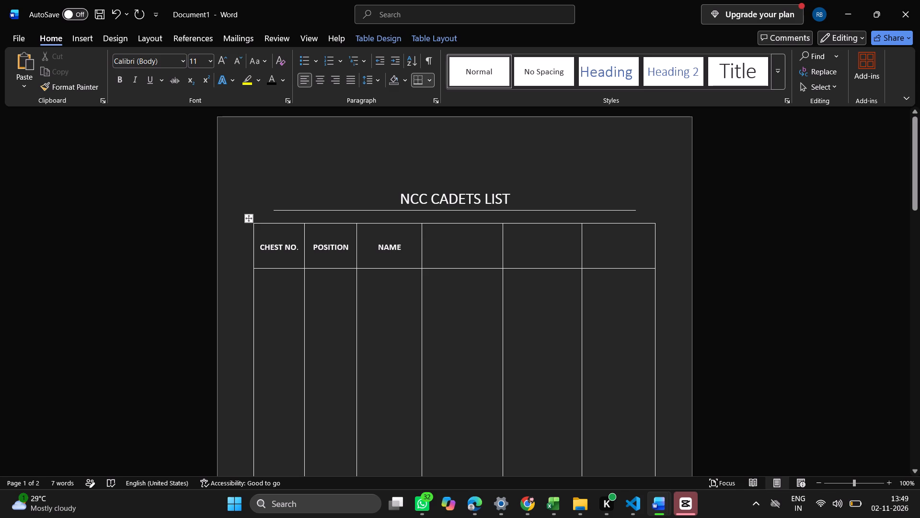
{"action": "left_click", "coordinate": [448, 243]}
{"action": "left_click", "coordinate": [448, 243]}
{"action": "key", "text": "Return"}
{"action": "type", "text": "BRANCH"}
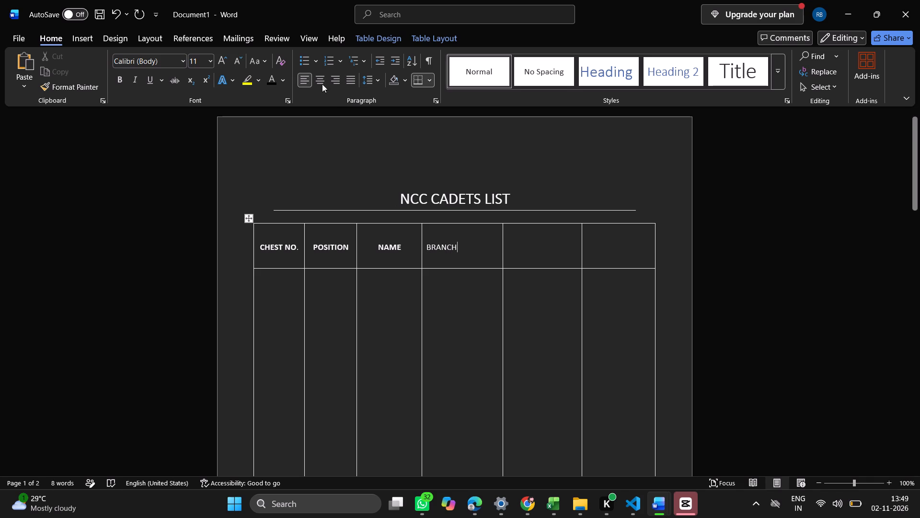
{"action": "left_click", "coordinate": [317, 83]}
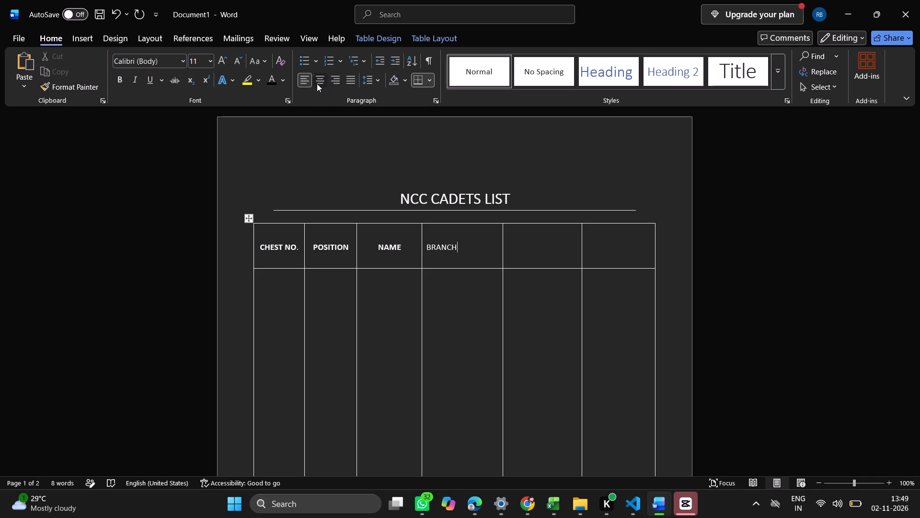
{"action": "left_click", "coordinate": [119, 77]}
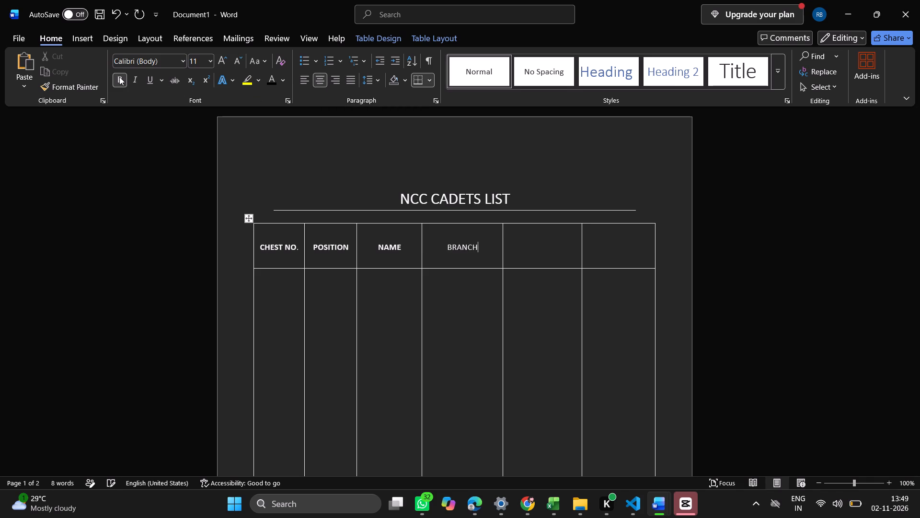
Enter "SECTION" in bold, centred on the second line of the fifth header cell.
{"action": "left_click", "coordinate": [532, 245]}
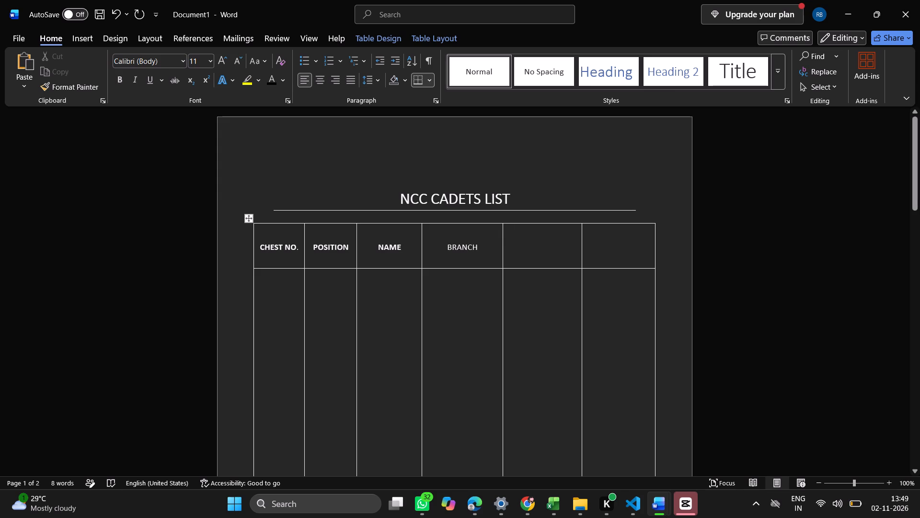
{"action": "key", "text": "Return"}
{"action": "left_click", "coordinate": [321, 82]}
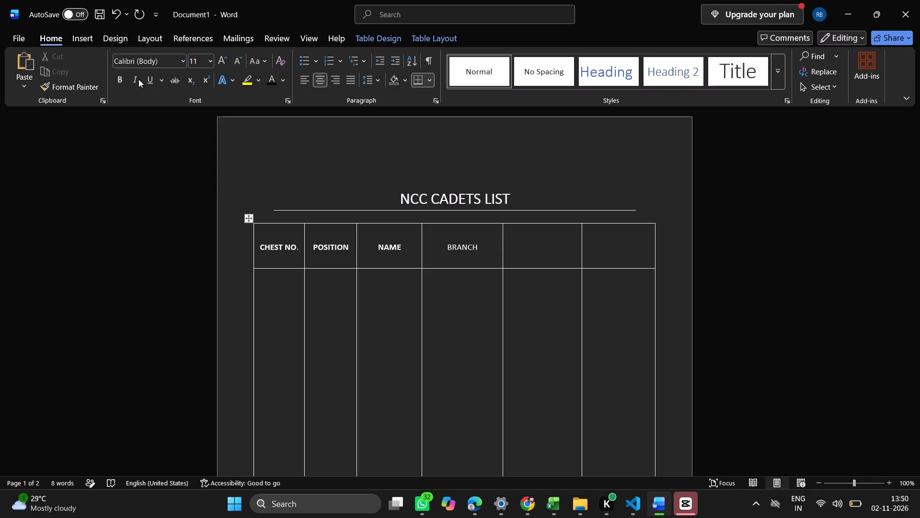
{"action": "left_click", "coordinate": [124, 80]}
{"action": "type", "text": "SECTION"}
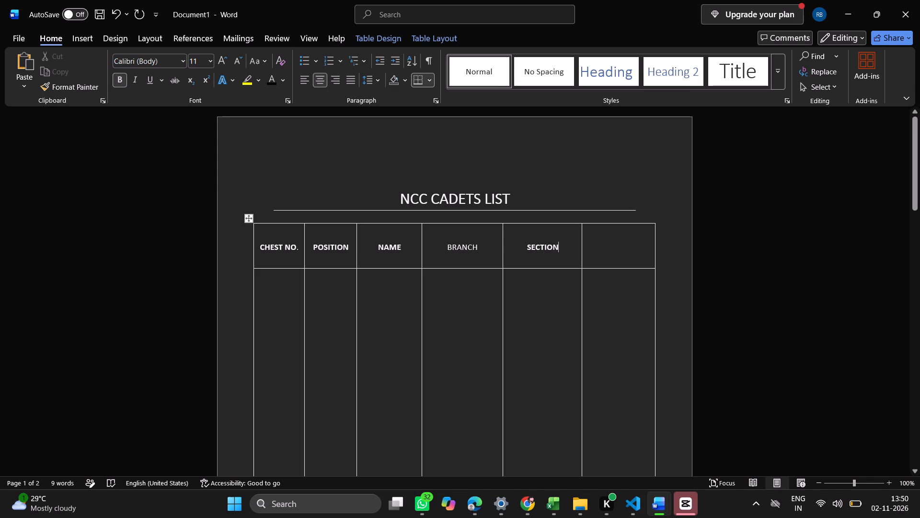
Enter "ROLL NO." in bold, centred on the second line of the sixth header cell.
{"action": "left_click", "coordinate": [607, 252]}
{"action": "key", "text": "Return"}
{"action": "left_click", "coordinate": [125, 83]}
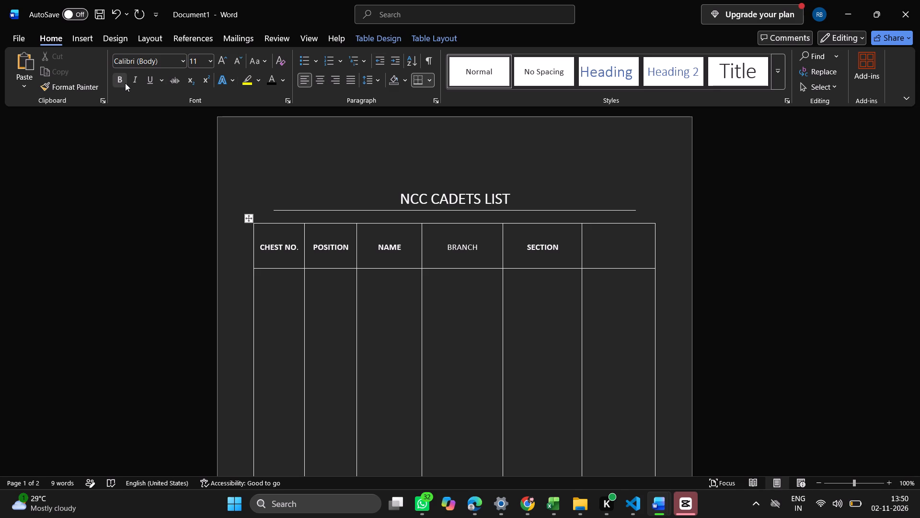
{"action": "left_click", "coordinate": [317, 84]}
{"action": "type", "text": "ROLL NO."}
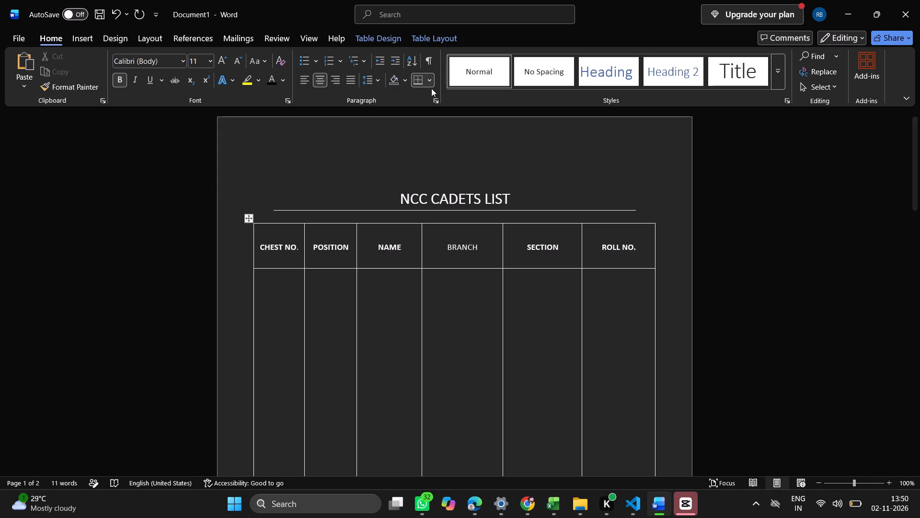
Centre the empty cell below CHEST NO. horizontally.
{"action": "left_click", "coordinate": [284, 285]}
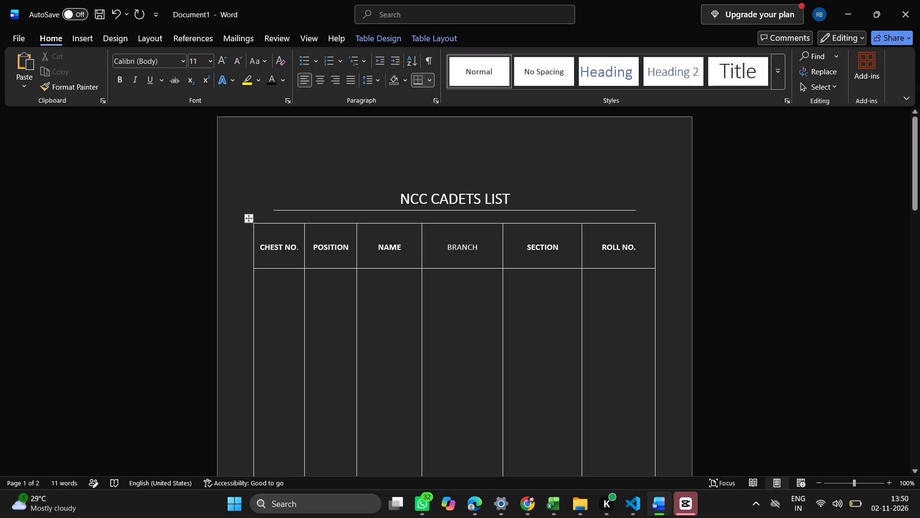
{"action": "key", "text": "1"}
{"action": "key", "text": "BackSpace"}
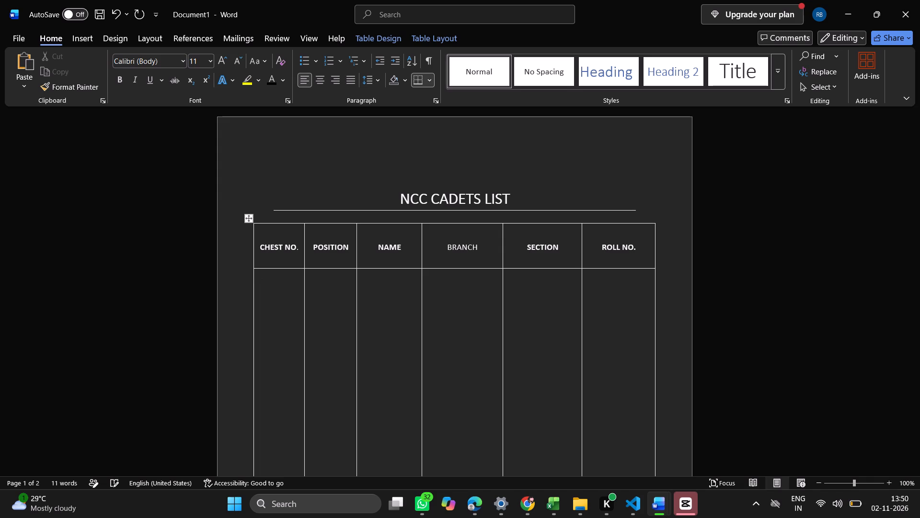
{"action": "left_click", "coordinate": [320, 78]}
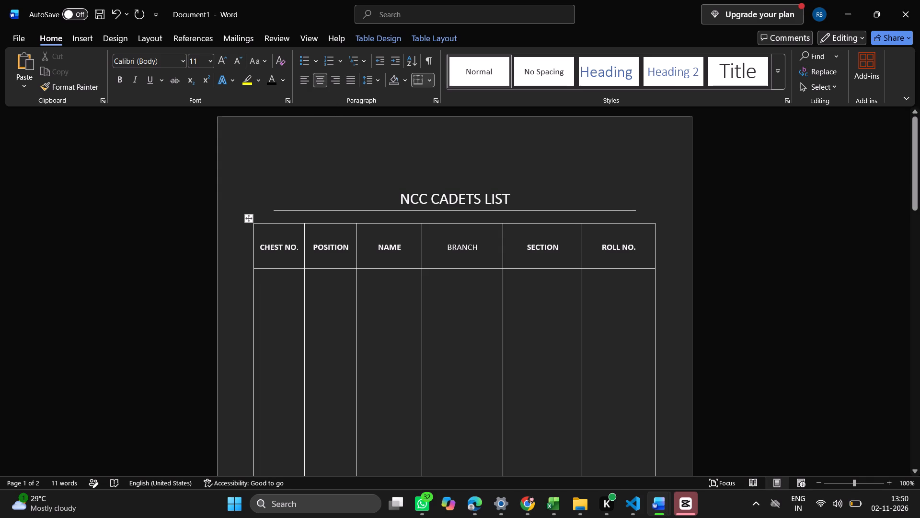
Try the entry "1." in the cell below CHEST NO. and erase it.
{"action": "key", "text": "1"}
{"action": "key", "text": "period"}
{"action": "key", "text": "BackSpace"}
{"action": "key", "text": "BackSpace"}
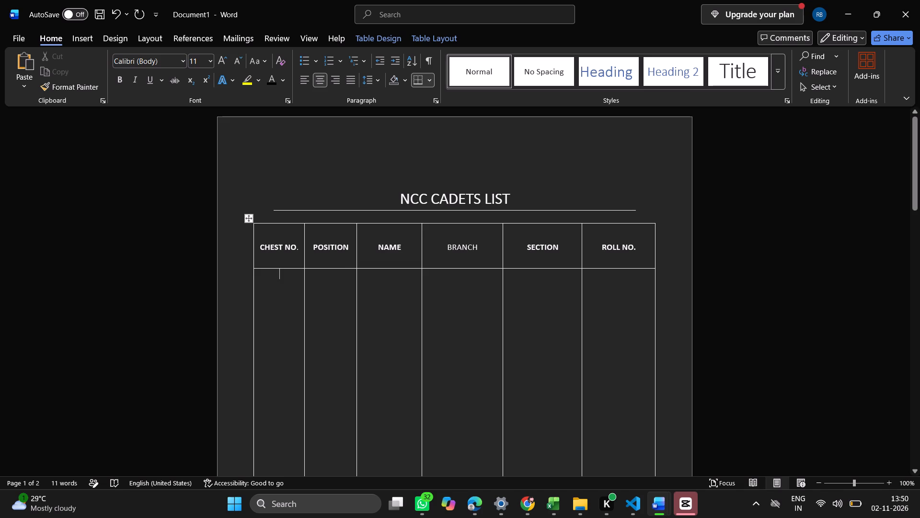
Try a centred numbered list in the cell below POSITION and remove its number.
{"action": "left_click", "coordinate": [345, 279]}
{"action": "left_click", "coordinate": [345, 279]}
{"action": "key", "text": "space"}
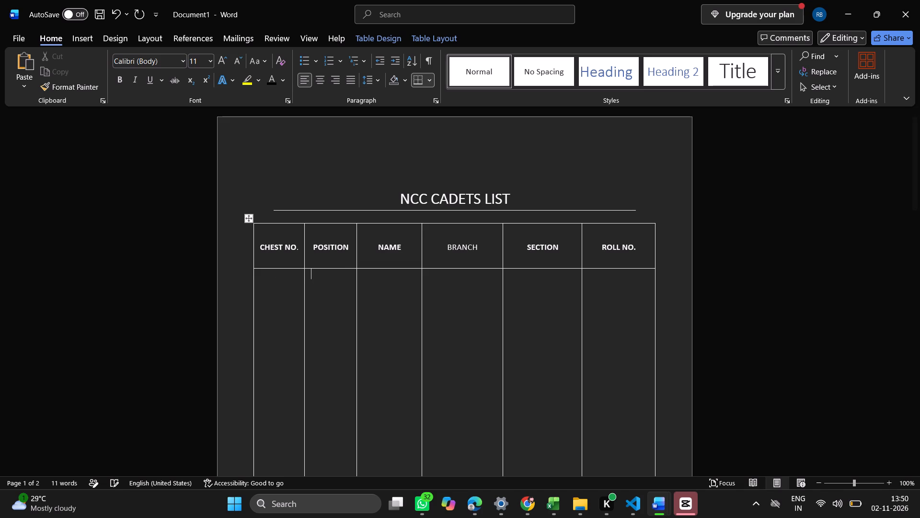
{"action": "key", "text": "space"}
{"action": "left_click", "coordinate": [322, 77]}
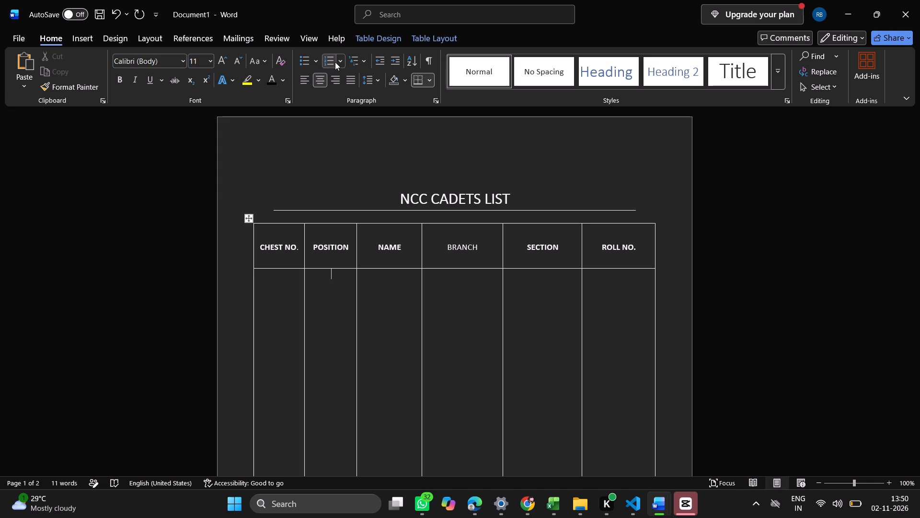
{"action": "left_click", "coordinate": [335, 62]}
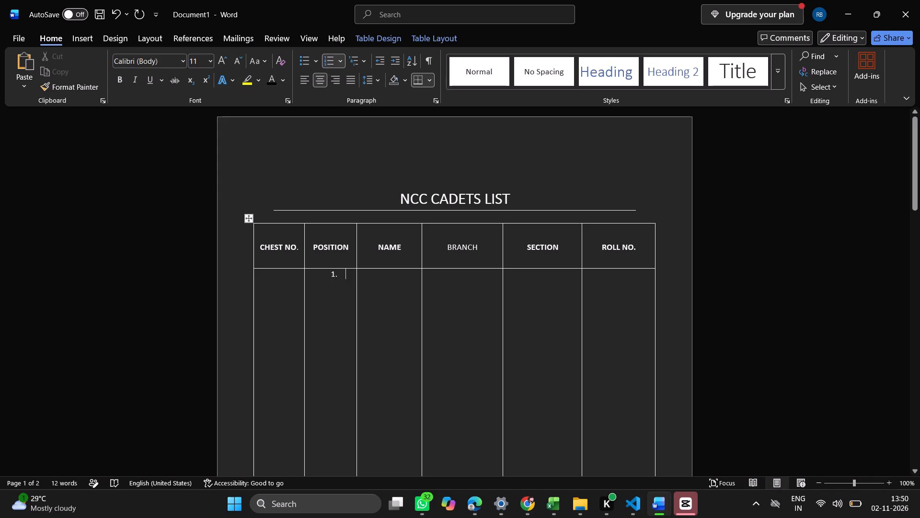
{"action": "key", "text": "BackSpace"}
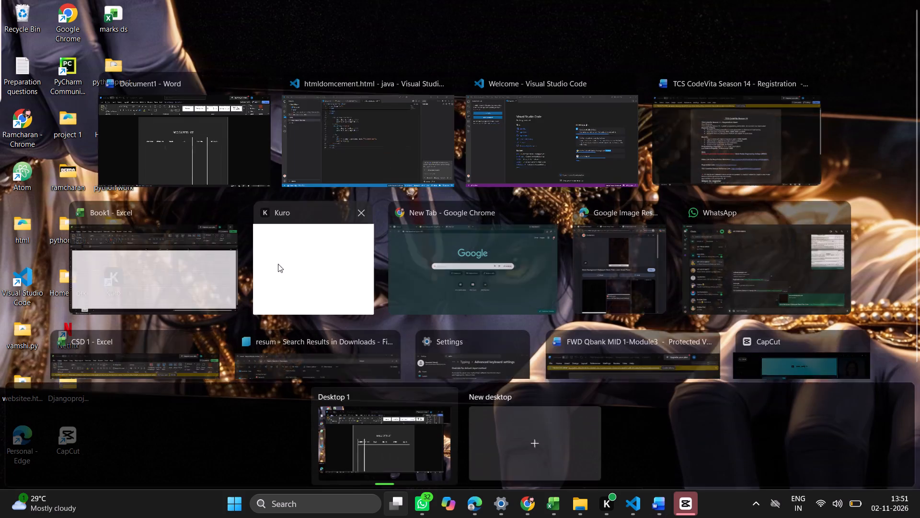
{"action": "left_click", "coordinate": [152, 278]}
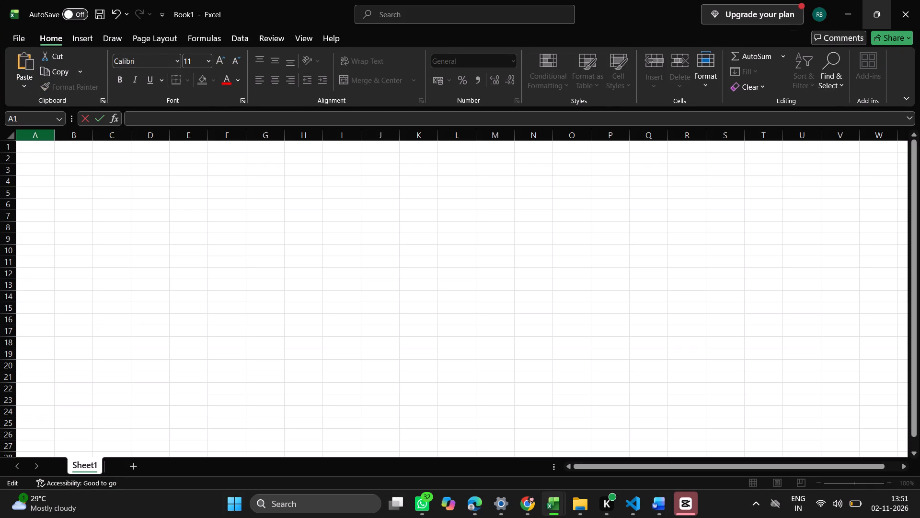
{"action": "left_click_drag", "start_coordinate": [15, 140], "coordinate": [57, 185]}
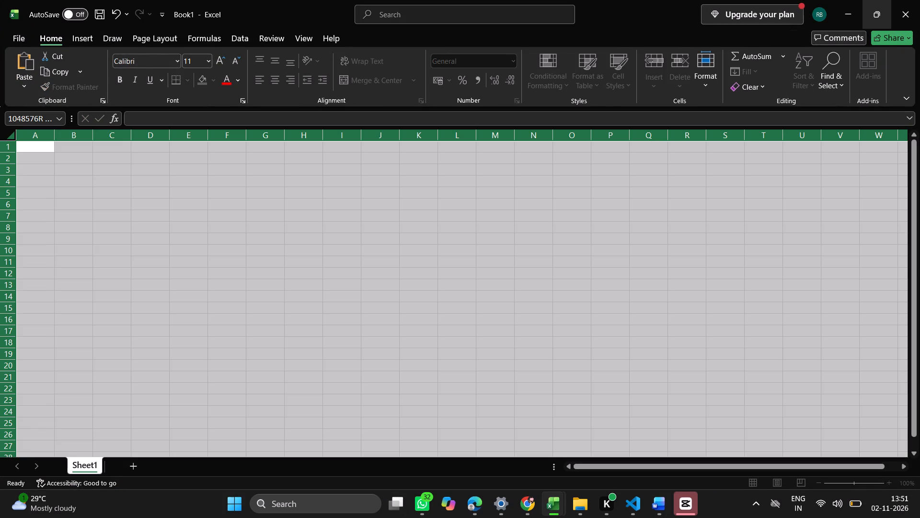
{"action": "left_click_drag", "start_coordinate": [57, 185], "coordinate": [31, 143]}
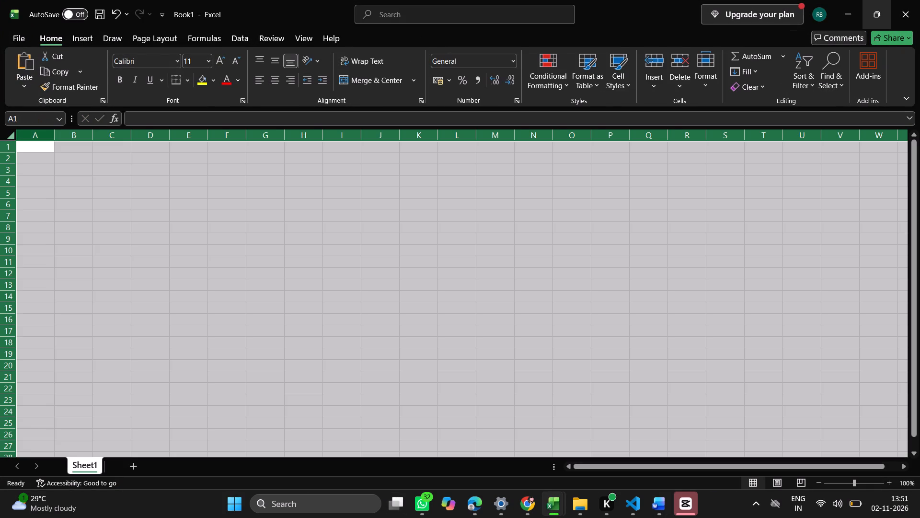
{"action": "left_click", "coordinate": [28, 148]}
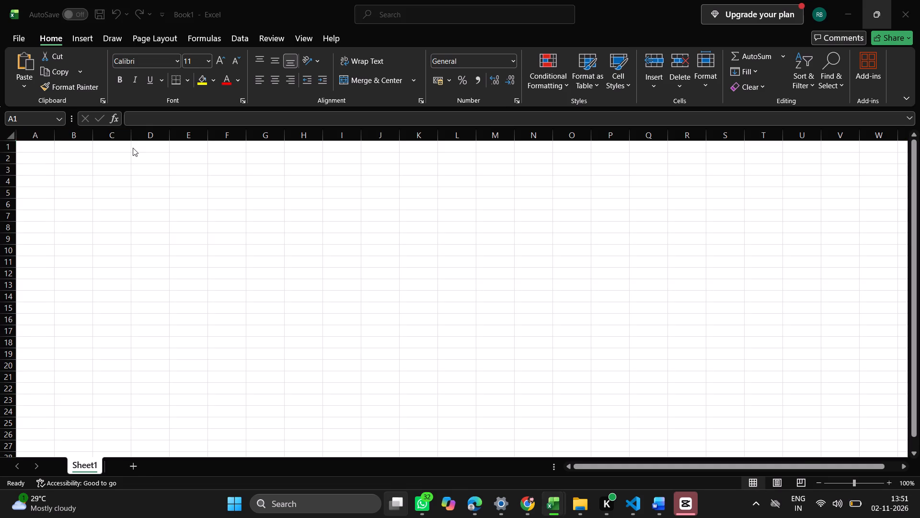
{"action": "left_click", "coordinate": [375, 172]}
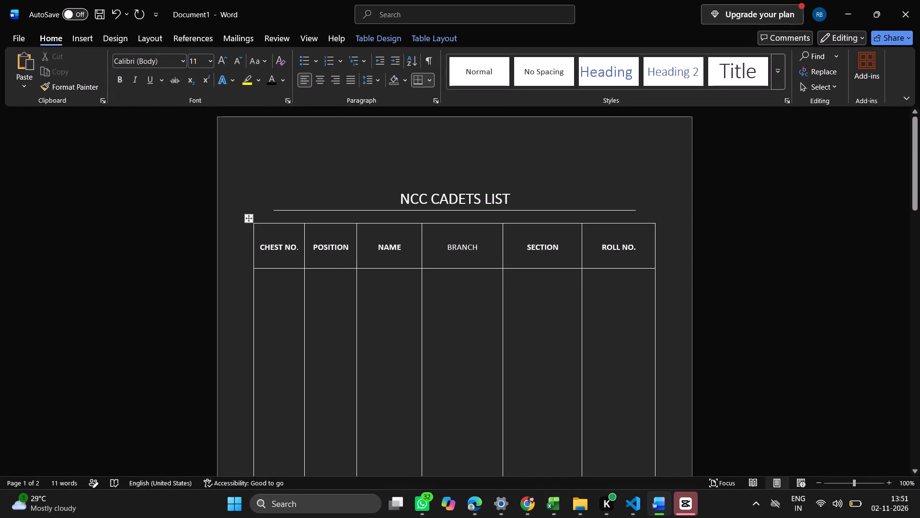
Centre the empty cell below POSITION horizontally.
{"action": "left_click", "coordinate": [271, 290]}
{"action": "left_click", "coordinate": [330, 278]}
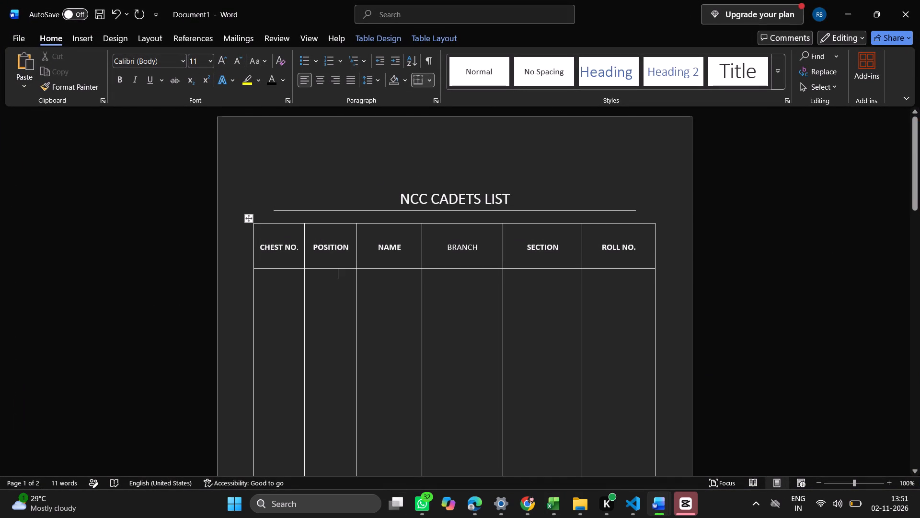
{"action": "left_click", "coordinate": [325, 80]}
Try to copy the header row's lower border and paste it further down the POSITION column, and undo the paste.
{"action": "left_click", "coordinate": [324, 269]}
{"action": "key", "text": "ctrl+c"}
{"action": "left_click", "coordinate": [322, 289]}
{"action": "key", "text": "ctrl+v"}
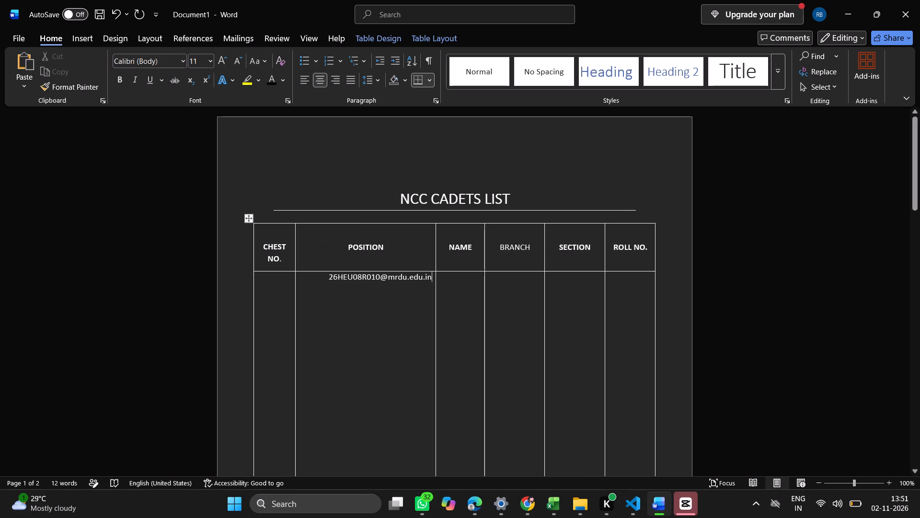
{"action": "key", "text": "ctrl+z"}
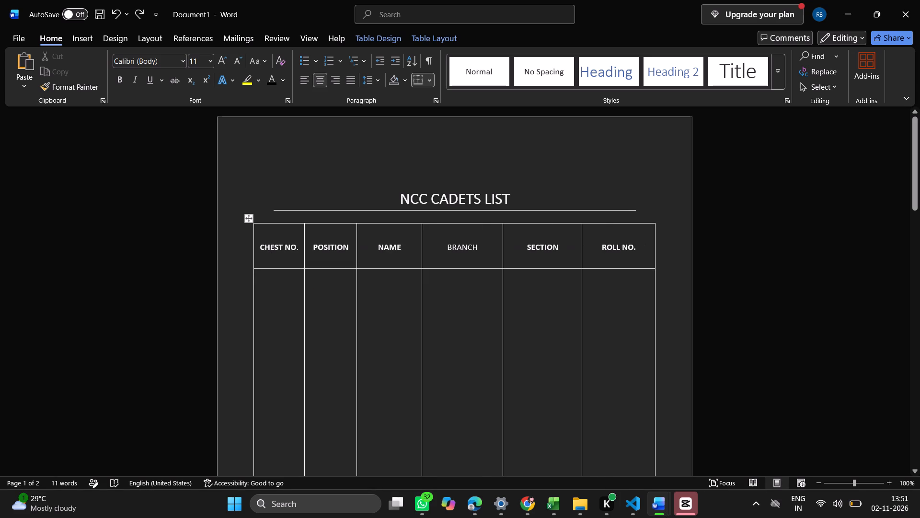
Draw two horizontal lines across all six columns below the header with Draw Table, forming rows about 1.36 cm and 1.65 cm high.
{"action": "left_click", "coordinate": [327, 268], "text": "ctrl"}
{"action": "left_click", "coordinate": [429, 84], "text": "ctrl"}
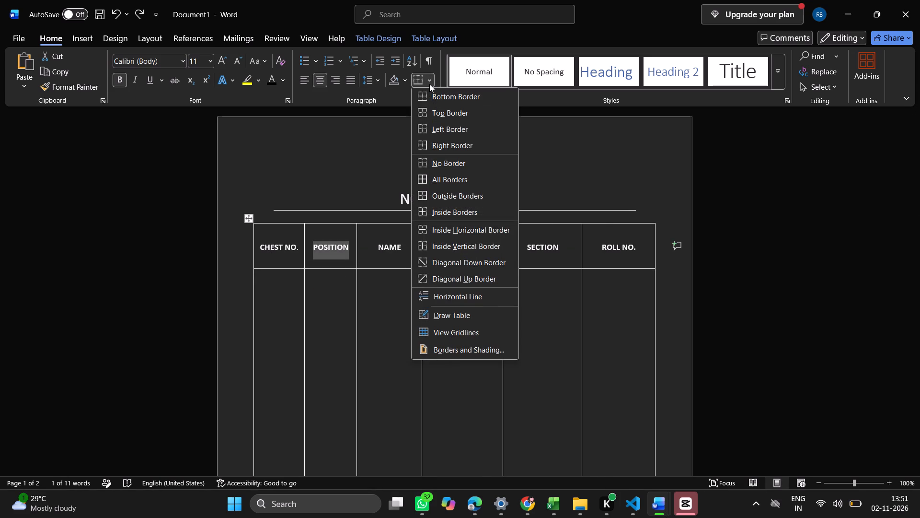
{"action": "left_click", "coordinate": [437, 318], "text": "ctrl"}
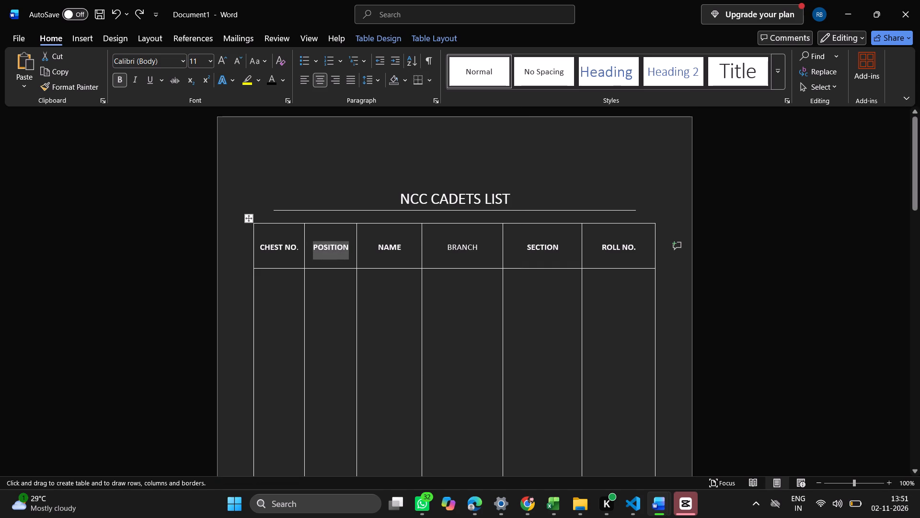
{"action": "left_click_drag", "start_coordinate": [256, 300], "coordinate": [662, 302], "text": "ctrl"}
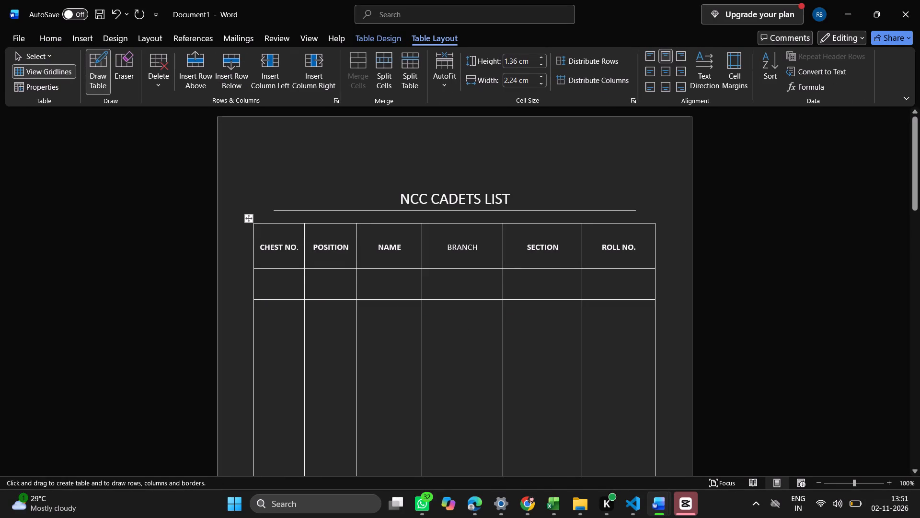
{"action": "left_click_drag", "start_coordinate": [257, 338], "coordinate": [609, 332], "text": "ctrl"}
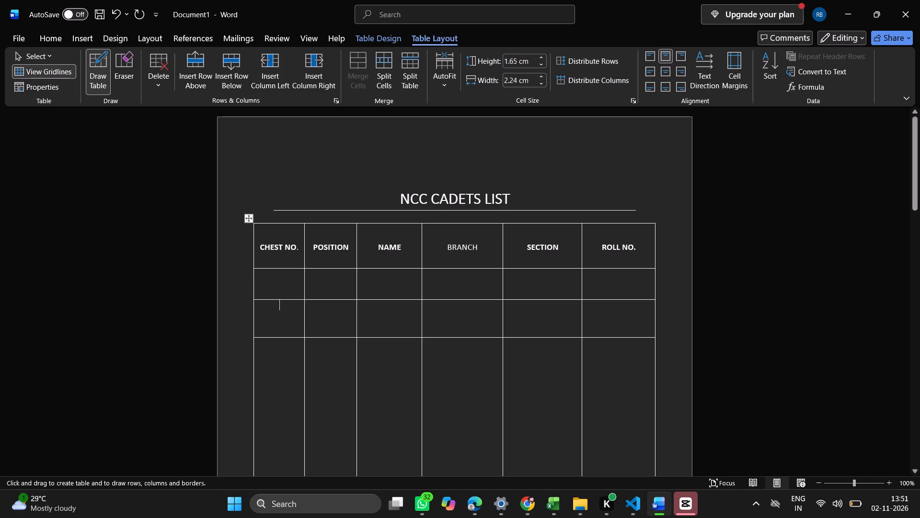
{"action": "left_click", "coordinate": [607, 302], "text": "ctrl"}
{"action": "left_click", "coordinate": [596, 339], "text": "ctrl"}
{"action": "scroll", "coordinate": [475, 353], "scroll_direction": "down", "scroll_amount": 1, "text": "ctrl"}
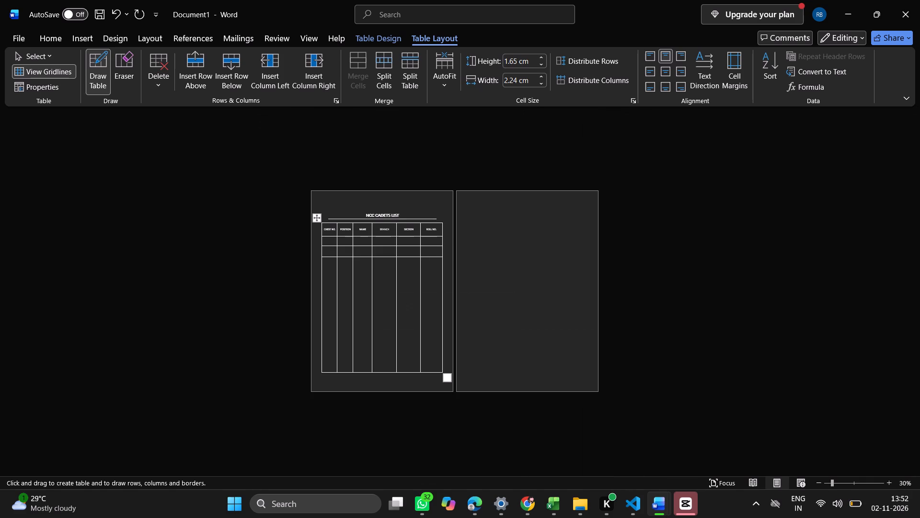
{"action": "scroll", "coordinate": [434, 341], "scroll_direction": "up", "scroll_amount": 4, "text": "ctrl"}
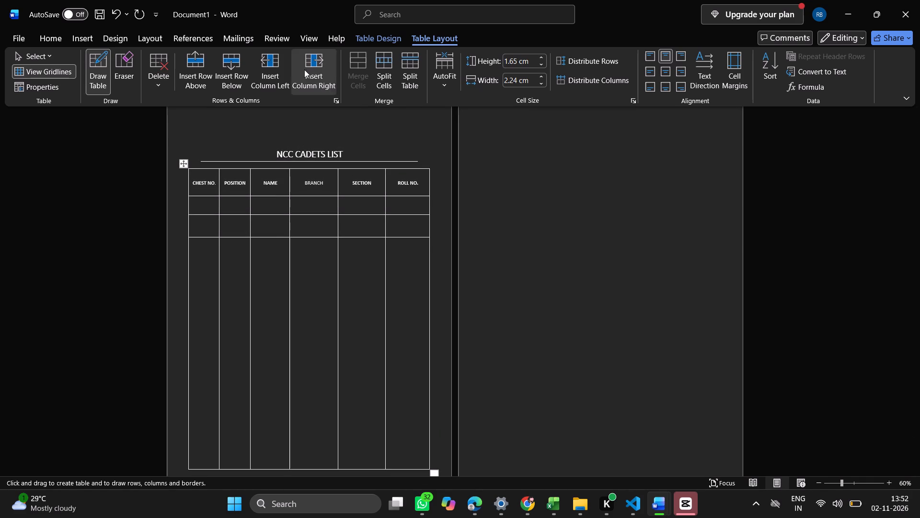
Examine the table's properties, including its size, positioning, row, column, cell and alternative text settings.
{"action": "left_click", "coordinate": [114, 66]}
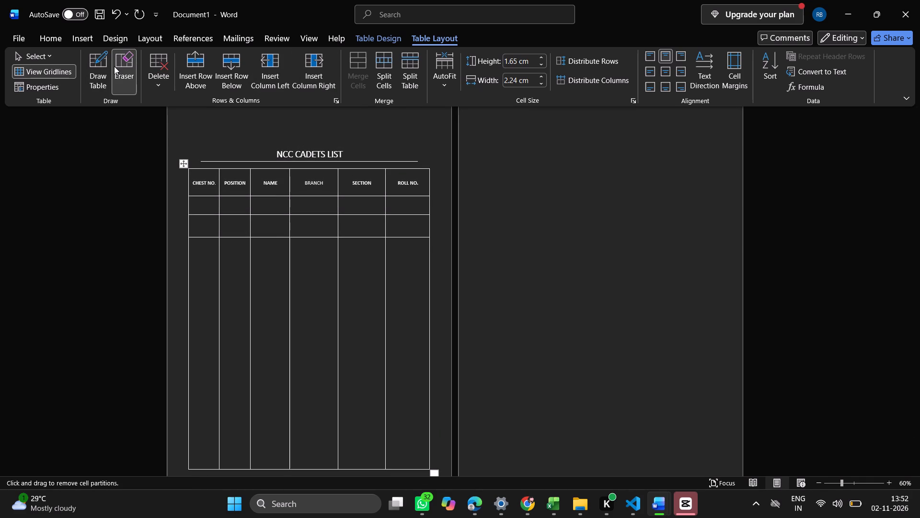
{"action": "left_click", "coordinate": [89, 153]}
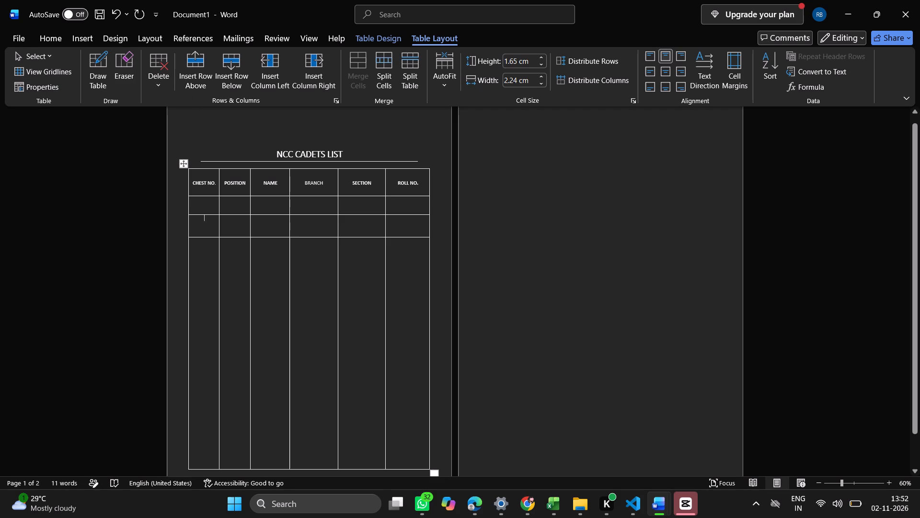
{"action": "left_click", "coordinate": [34, 81]}
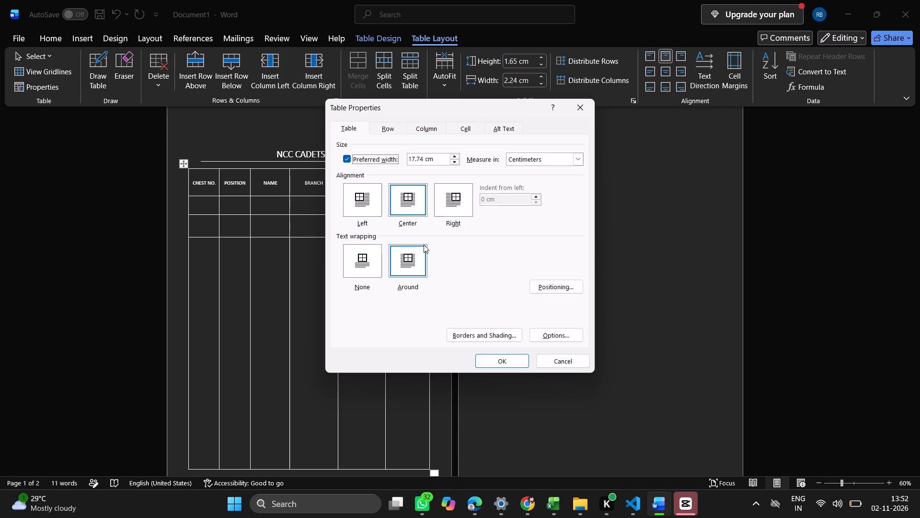
{"action": "left_click", "coordinate": [62, 71]}
{"action": "left_click", "coordinate": [389, 131]}
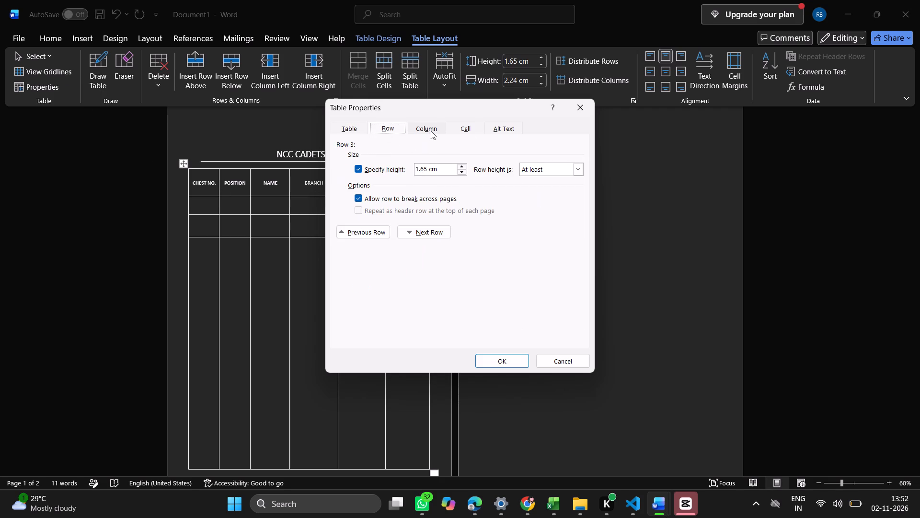
{"action": "left_click", "coordinate": [431, 131]}
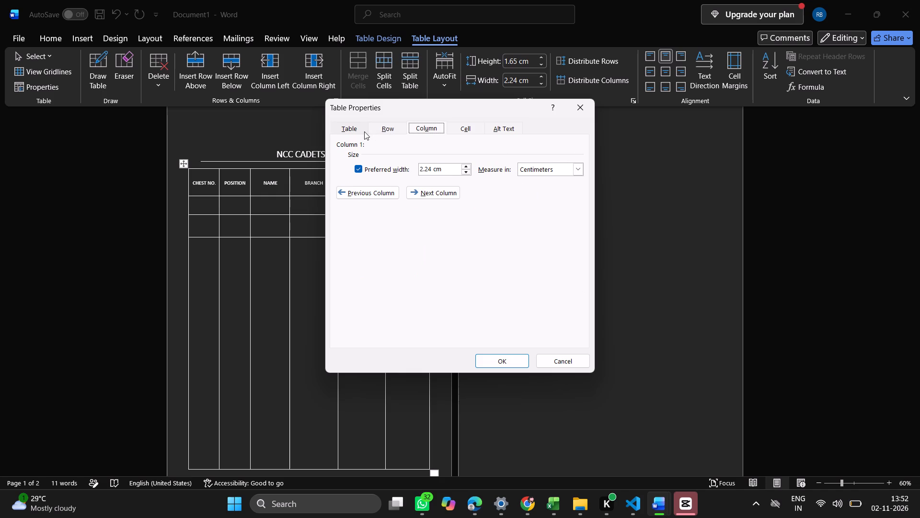
{"action": "left_click", "coordinate": [390, 128]}
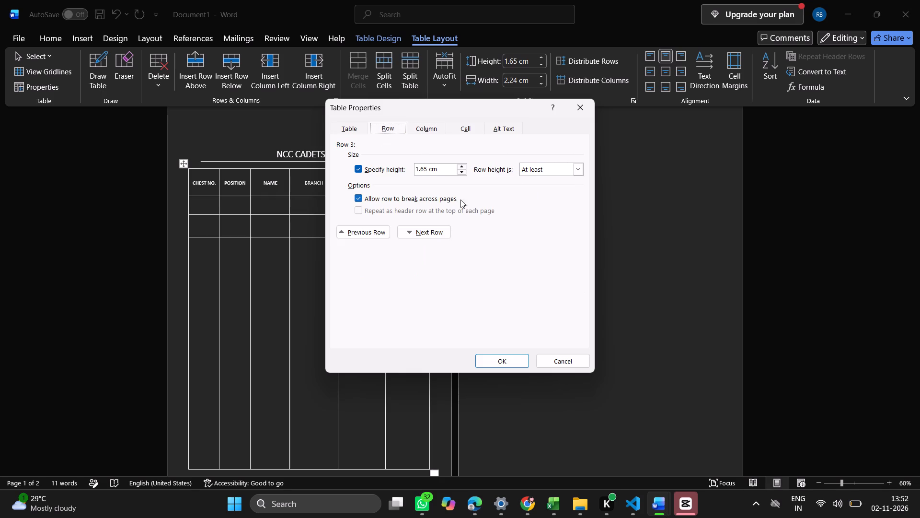
{"action": "left_click", "coordinate": [345, 129]}
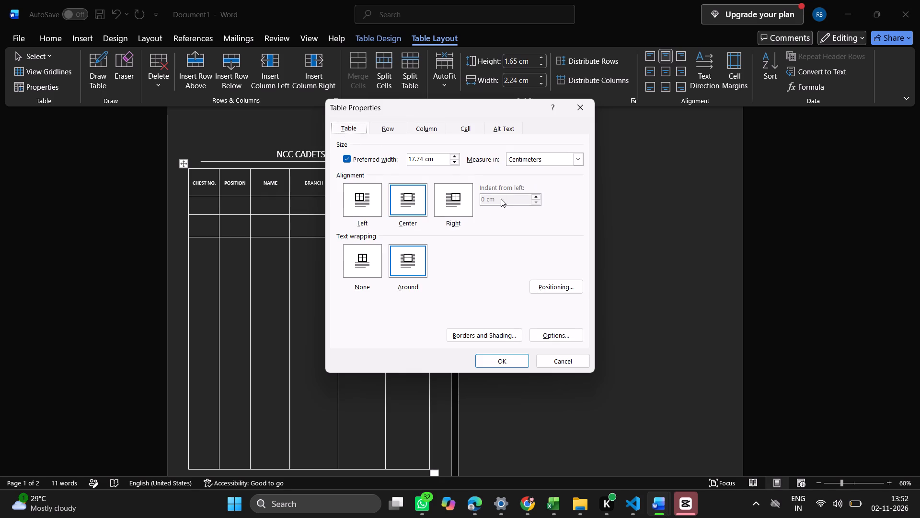
{"action": "scroll", "coordinate": [498, 282], "scroll_direction": "down", "scroll_amount": 1}
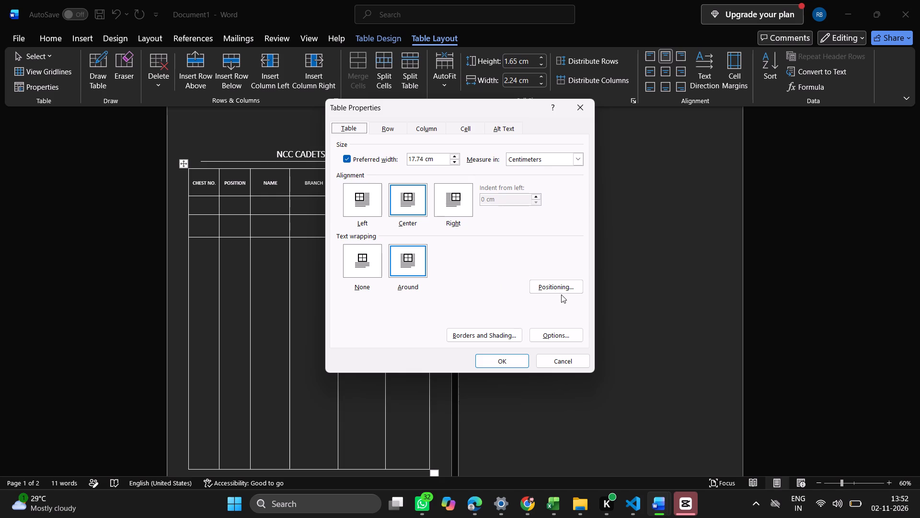
{"action": "left_click", "coordinate": [558, 288]}
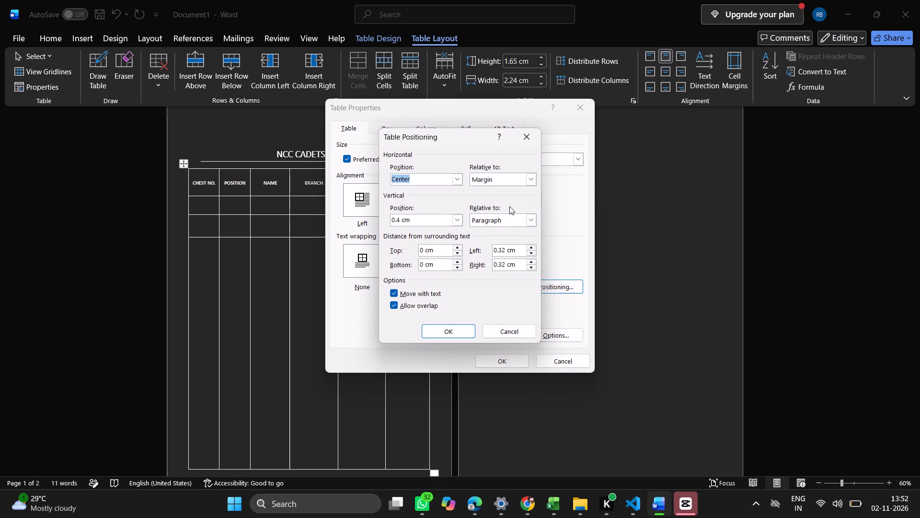
{"action": "left_click", "coordinate": [531, 133]}
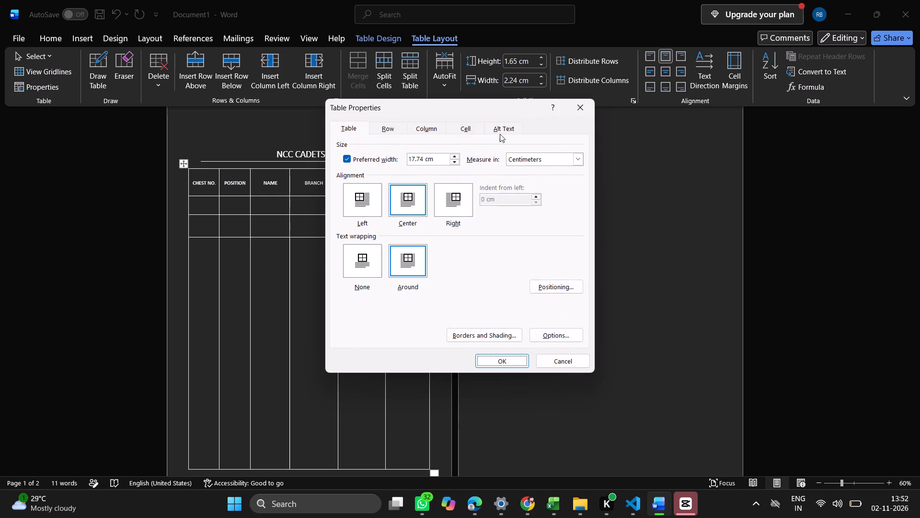
{"action": "left_click", "coordinate": [472, 127]}
{"action": "left_click", "coordinate": [498, 129]}
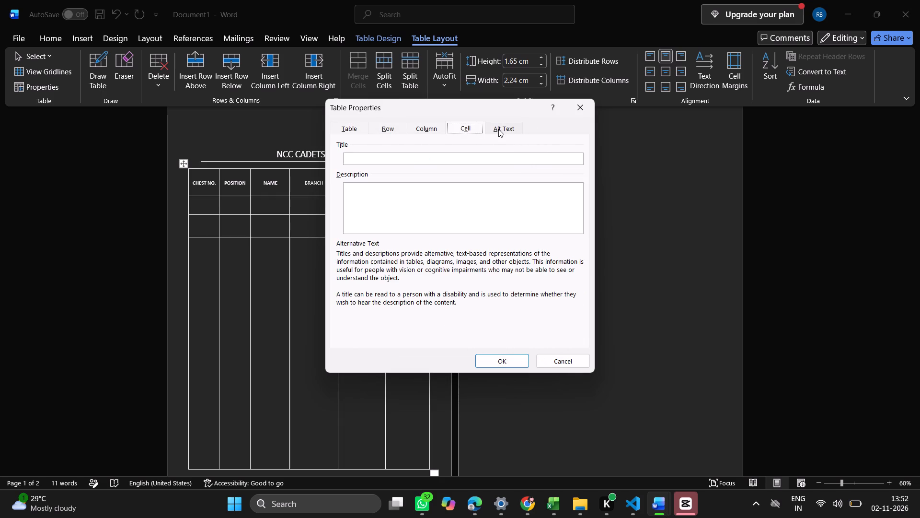
{"action": "left_click", "coordinate": [425, 127]}
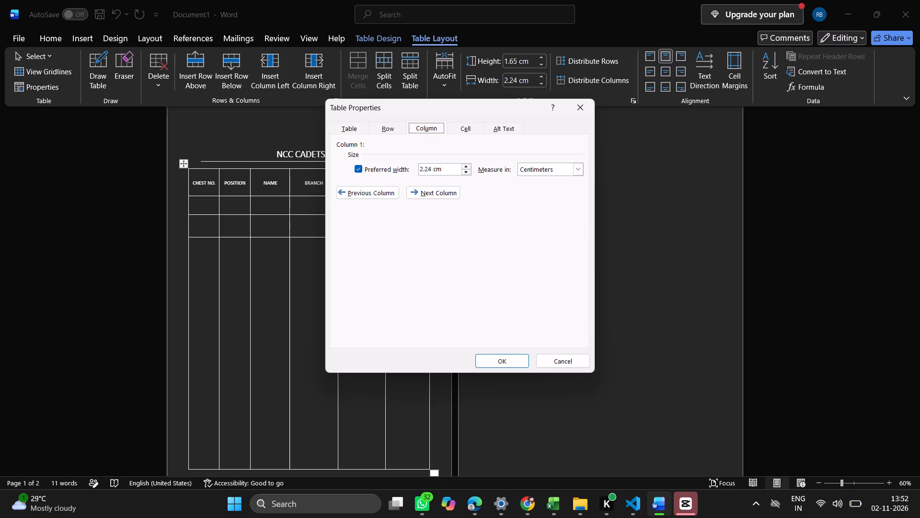
{"action": "left_click", "coordinate": [360, 144]}
{"action": "left_click", "coordinate": [537, 164]}
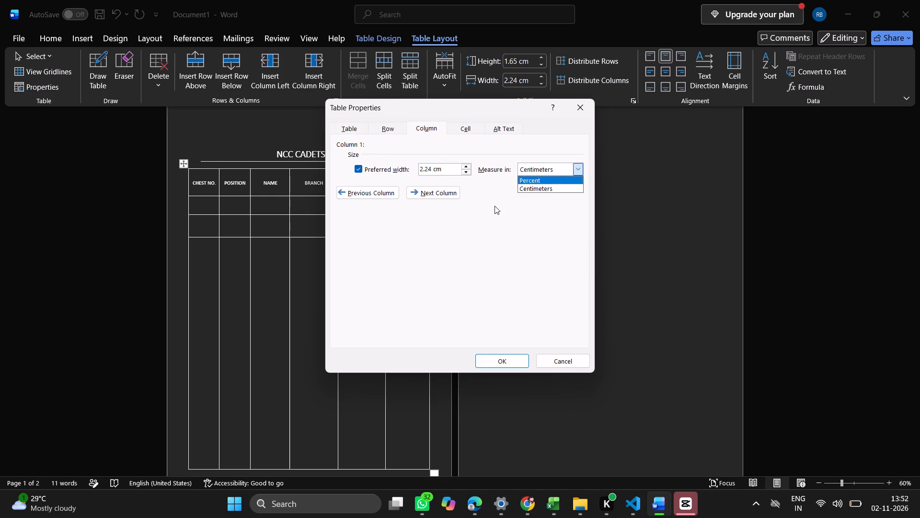
{"action": "left_click", "coordinate": [494, 206]}
{"action": "left_click", "coordinate": [423, 129]}
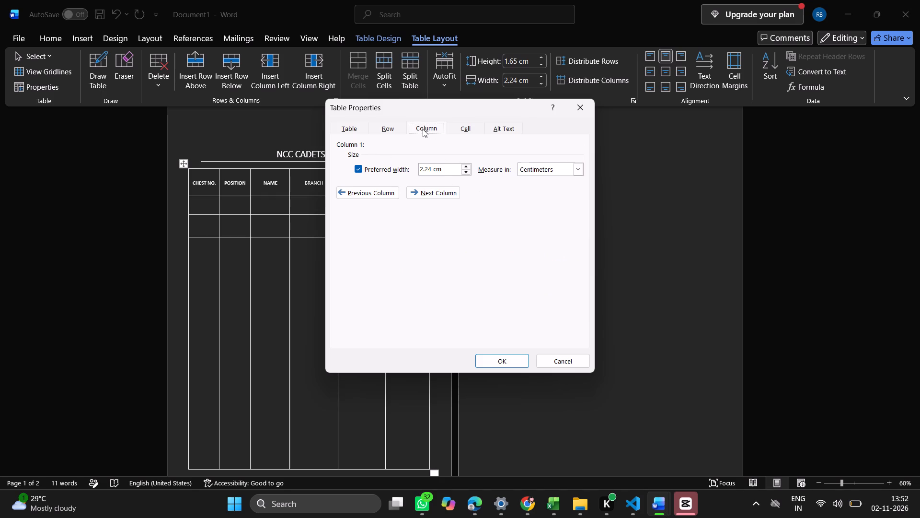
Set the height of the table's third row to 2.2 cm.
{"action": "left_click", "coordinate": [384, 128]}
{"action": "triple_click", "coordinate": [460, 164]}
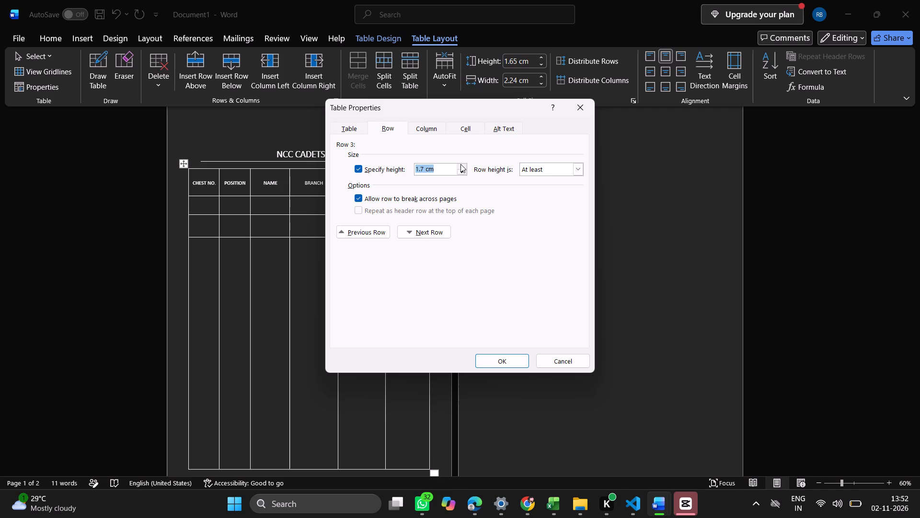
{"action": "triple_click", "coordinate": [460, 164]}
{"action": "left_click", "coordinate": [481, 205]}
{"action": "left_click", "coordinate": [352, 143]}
Review the specified height of each table row one by one, and close the table properties.
{"action": "left_click", "coordinate": [356, 236]}
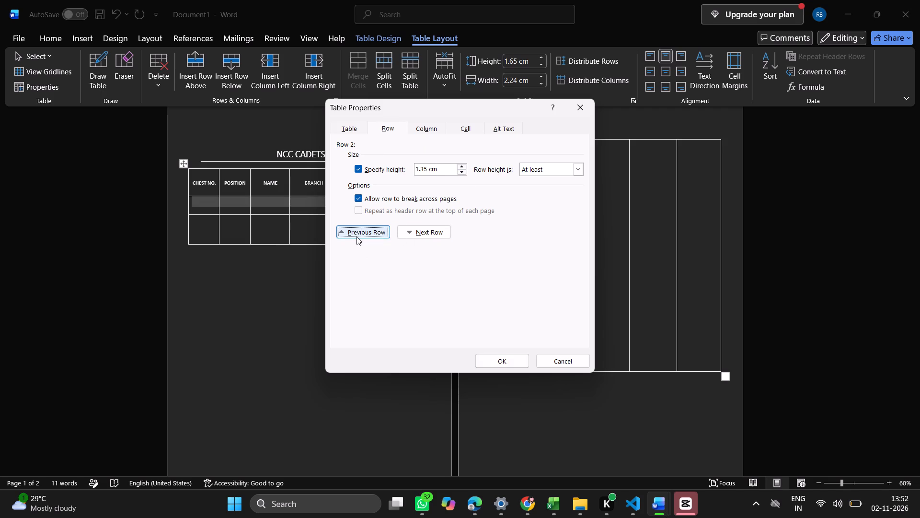
{"action": "triple_click", "coordinate": [432, 234]}
{"action": "triple_click", "coordinate": [432, 234]}
{"action": "left_click", "coordinate": [432, 234]}
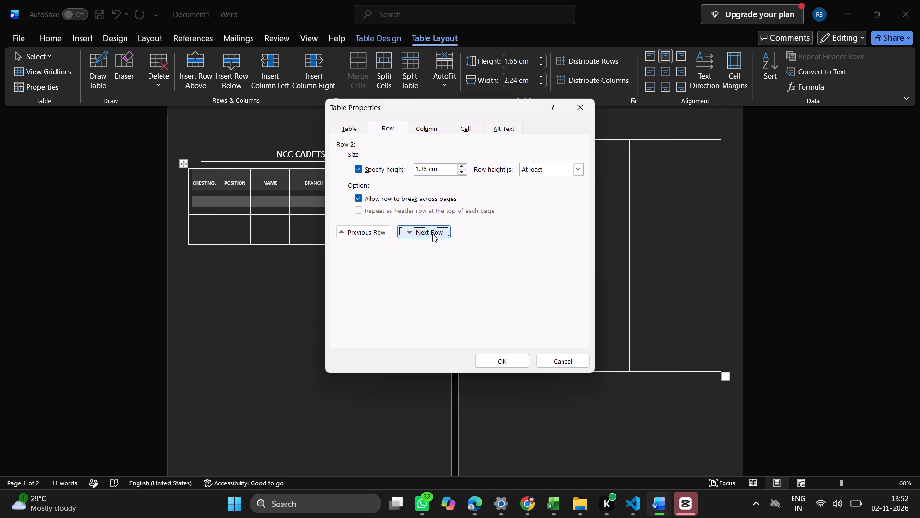
{"action": "left_click", "coordinate": [432, 234]}
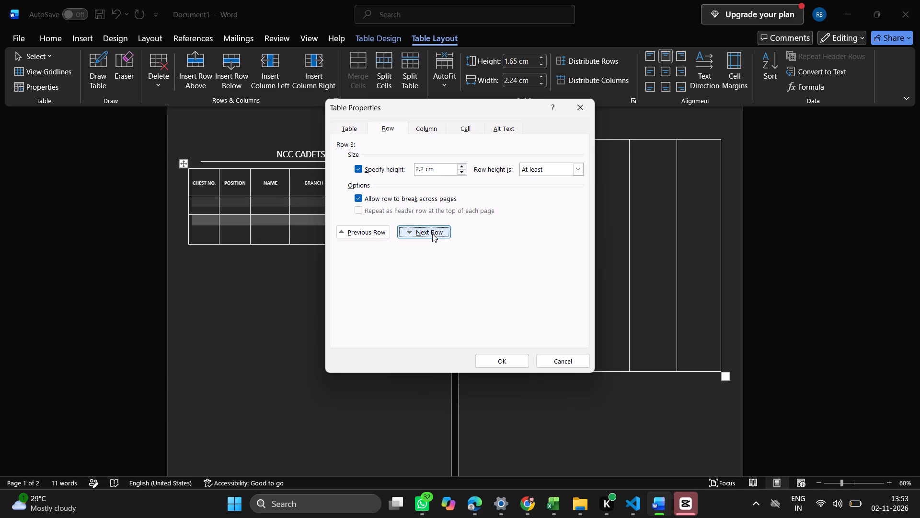
{"action": "left_click", "coordinate": [432, 234]}
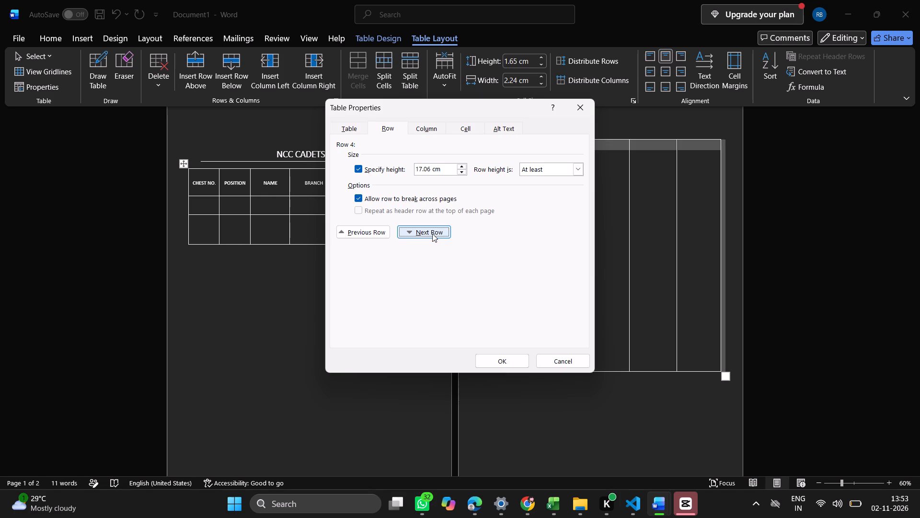
{"action": "triple_click", "coordinate": [432, 234]}
{"action": "triple_click", "coordinate": [432, 234]}
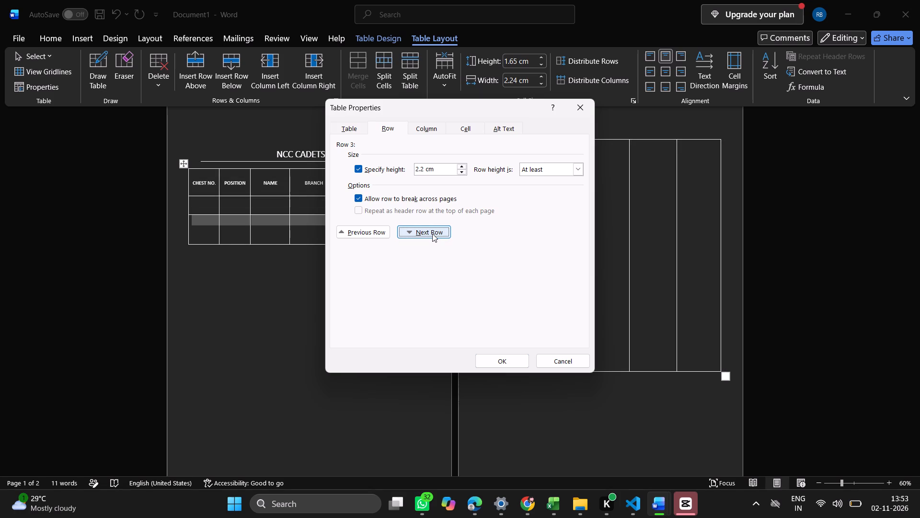
{"action": "triple_click", "coordinate": [432, 234]}
{"action": "triple_click", "coordinate": [432, 234]}
{"action": "triple_click", "coordinate": [432, 234]}
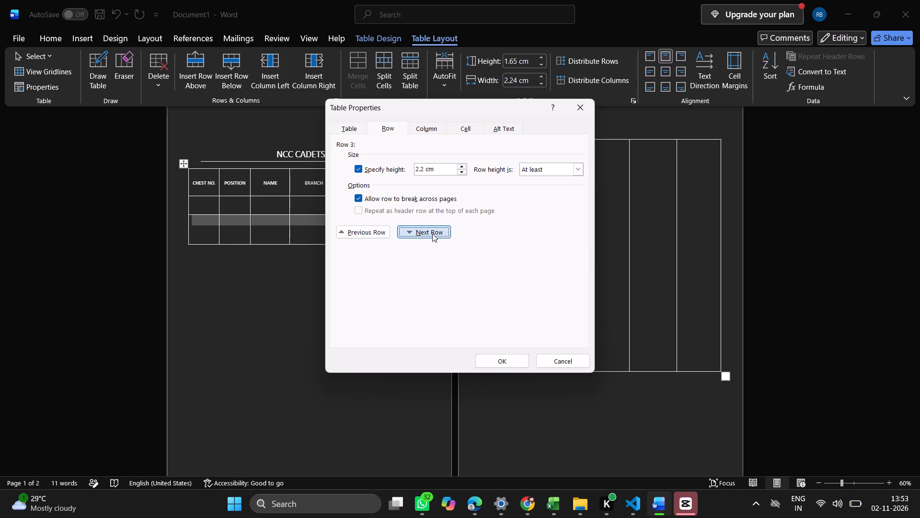
{"action": "double_click", "coordinate": [432, 234]}
{"action": "left_click", "coordinate": [432, 234]}
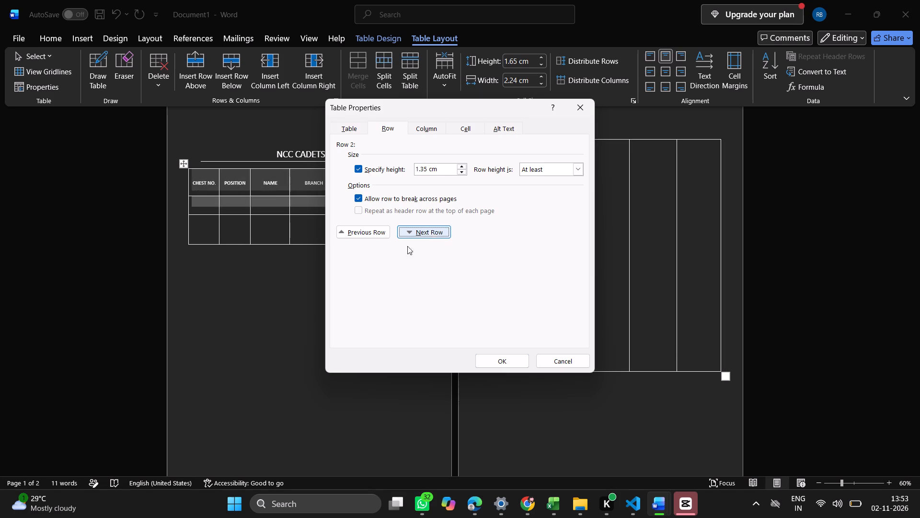
{"action": "left_click", "coordinate": [586, 107]}
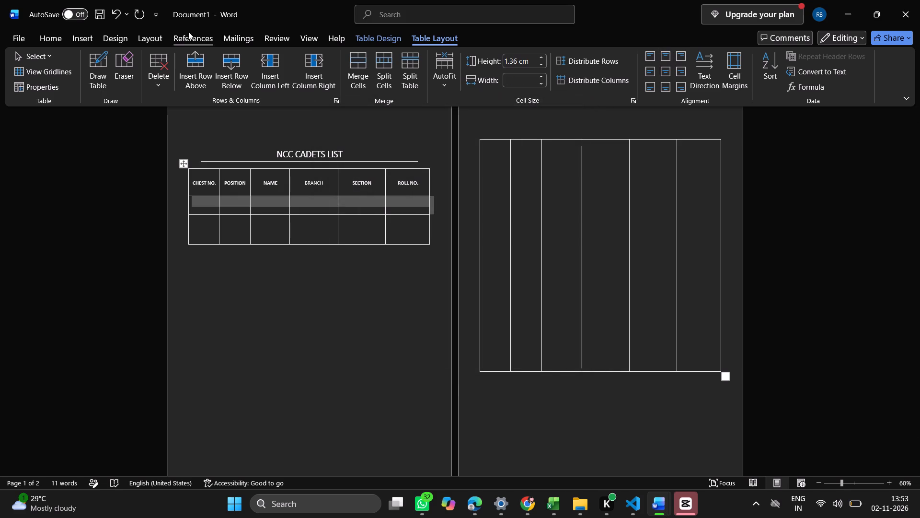
Undo the stray text, the third row's height change and the two horizontal lines drawn below the header row.
{"action": "left_click", "coordinate": [108, 34]}
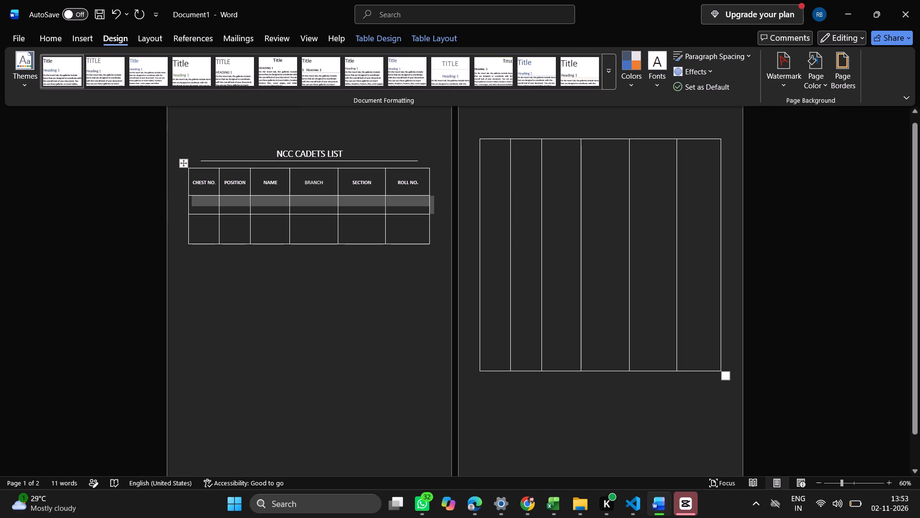
{"action": "double_click", "coordinate": [666, 286]}
{"action": "type", "text": "ZZZZZZZZZZ"}
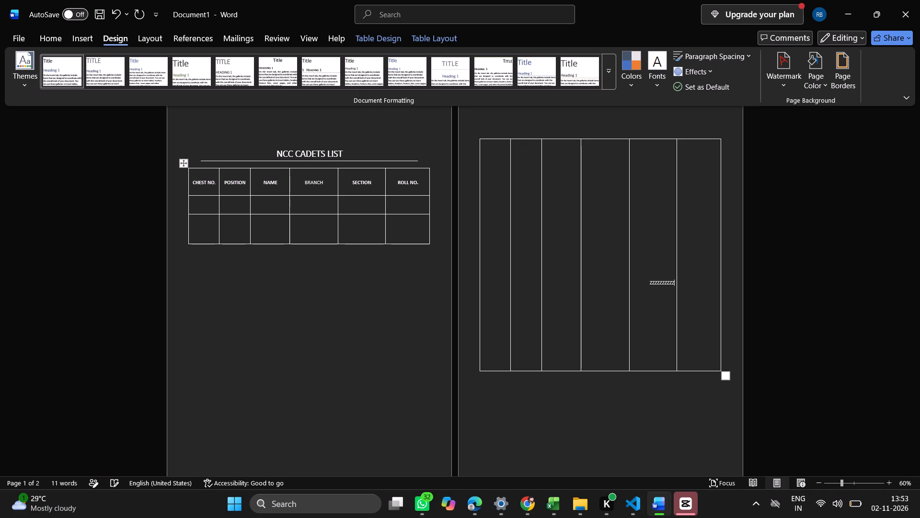
{"action": "key", "text": "ctrl+z"}
{"action": "key", "text": "ctrl+z"}
{"action": "key", "text": "z"}
{"action": "key", "text": "ctrl+z"}
{"action": "key", "text": "ctrl+z"}
{"action": "key", "text": "ctrl+z"}
{"action": "key", "text": "ctrl+z"}
{"action": "key", "text": "ctrl+z"}
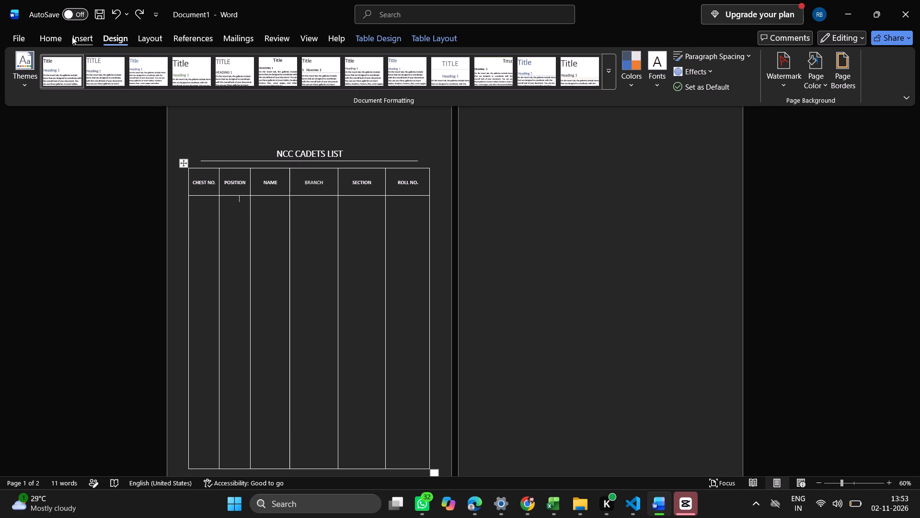
Place the insertion point on the blank second page.
{"action": "left_click", "coordinate": [522, 138]}
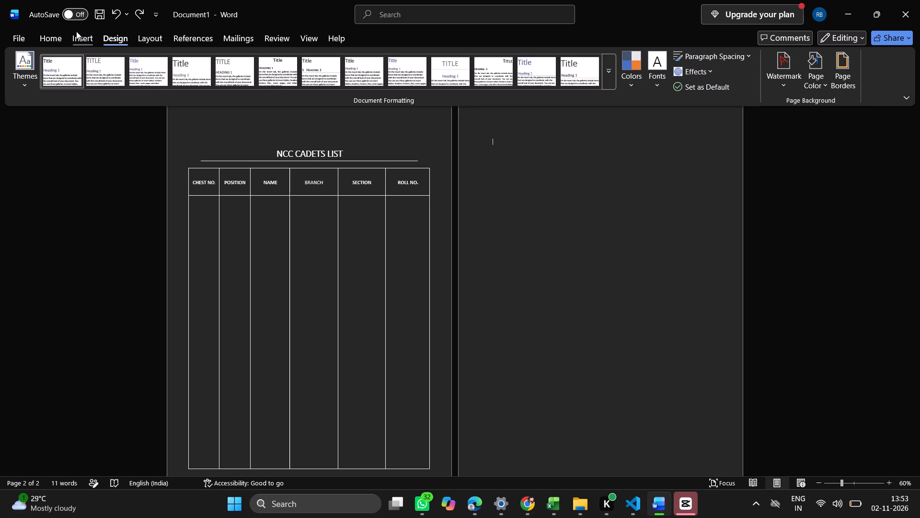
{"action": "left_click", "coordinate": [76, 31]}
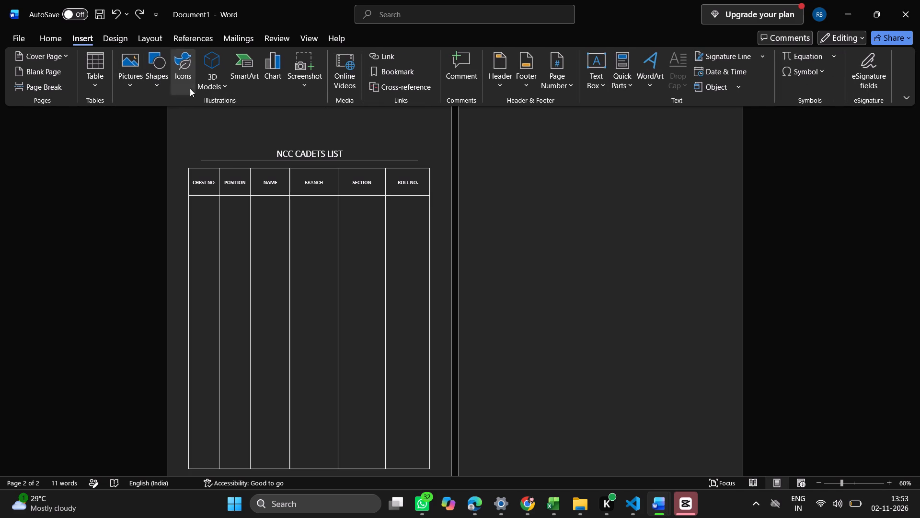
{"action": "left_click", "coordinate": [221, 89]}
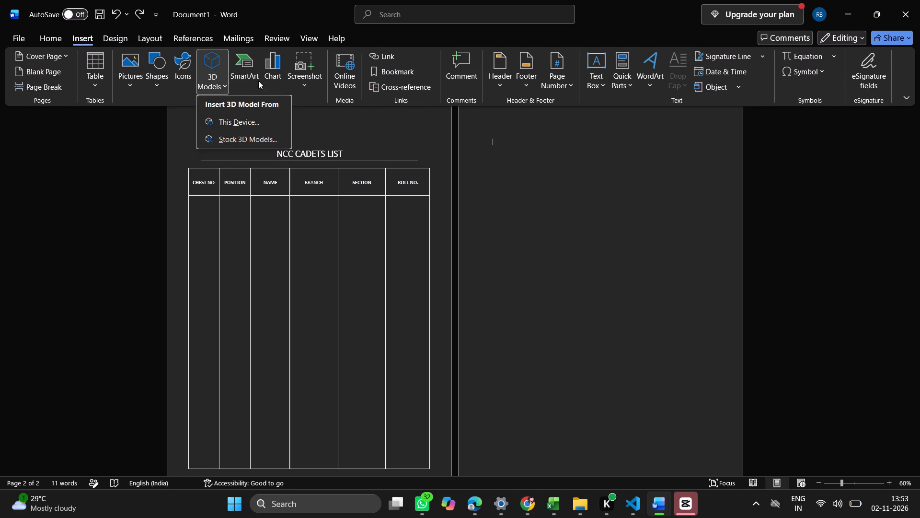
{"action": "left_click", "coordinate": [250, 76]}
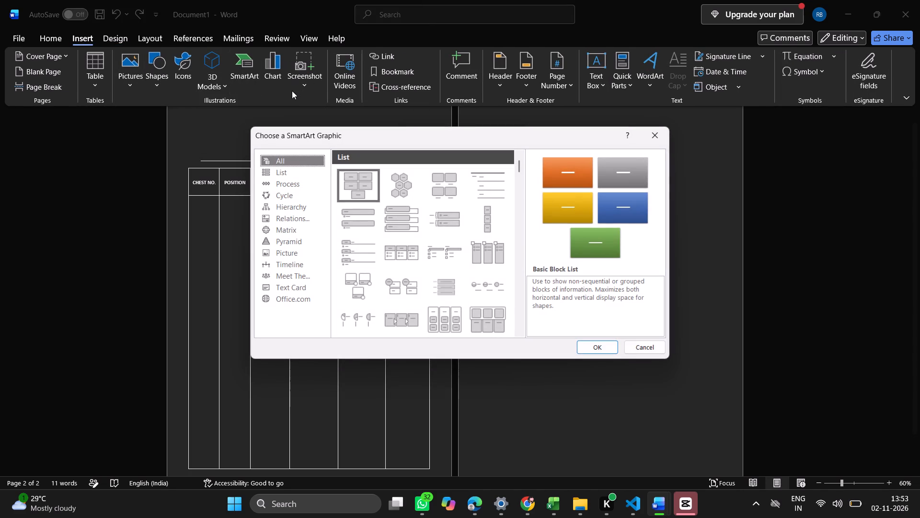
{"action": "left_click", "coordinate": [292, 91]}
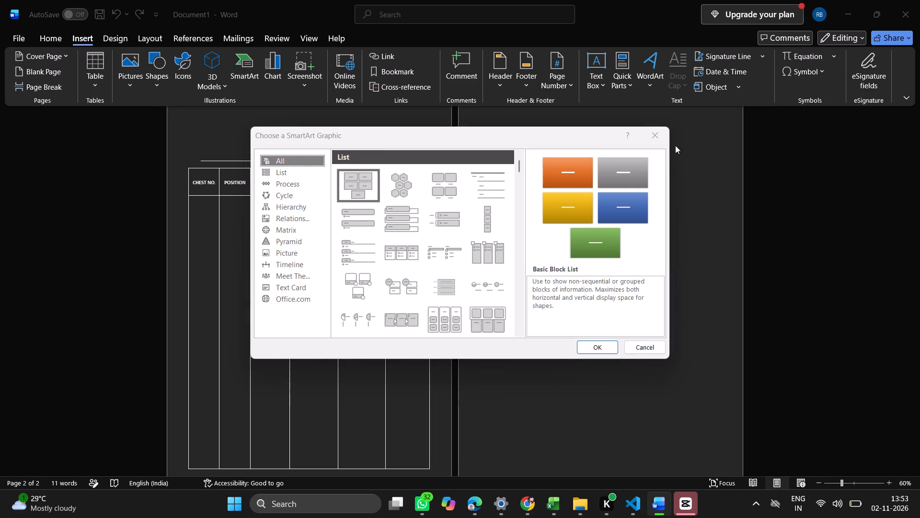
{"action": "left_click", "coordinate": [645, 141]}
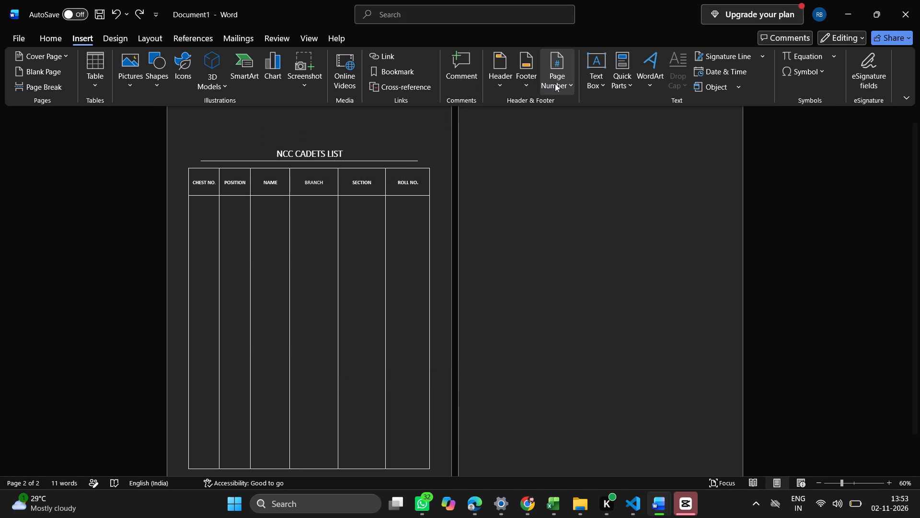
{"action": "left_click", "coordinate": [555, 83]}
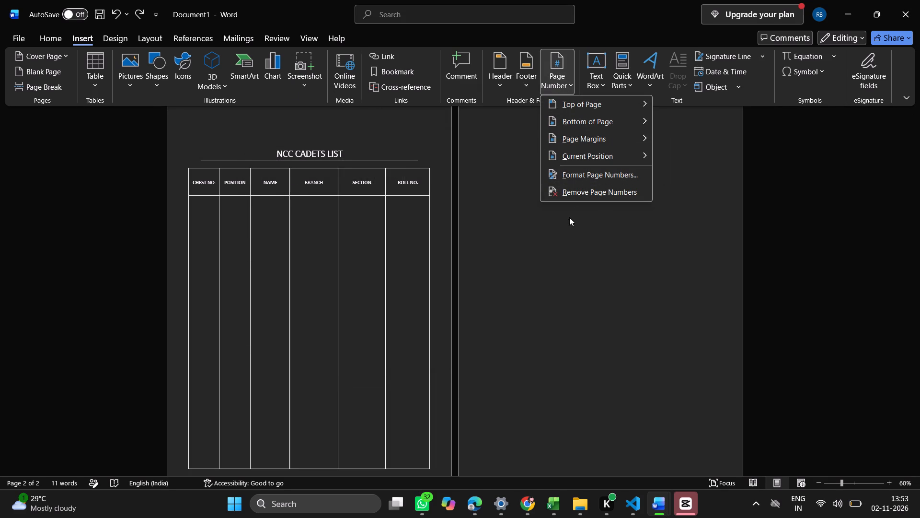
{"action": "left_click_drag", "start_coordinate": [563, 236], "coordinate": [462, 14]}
Find the Add Table command by searching for TABLE and insert a table with 6 columns, 35 rows and AutoFit to contents.
{"action": "left_click", "coordinate": [462, 14]}
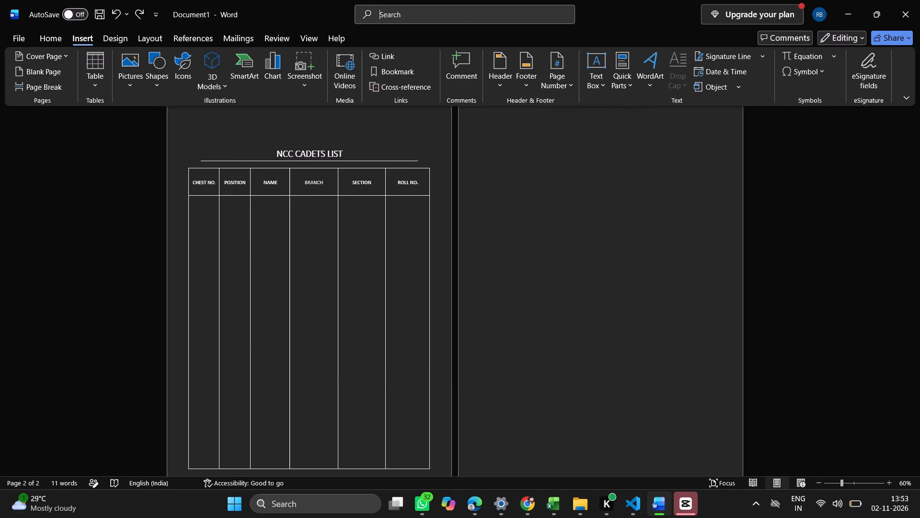
{"action": "type", "text": "TABLE"}
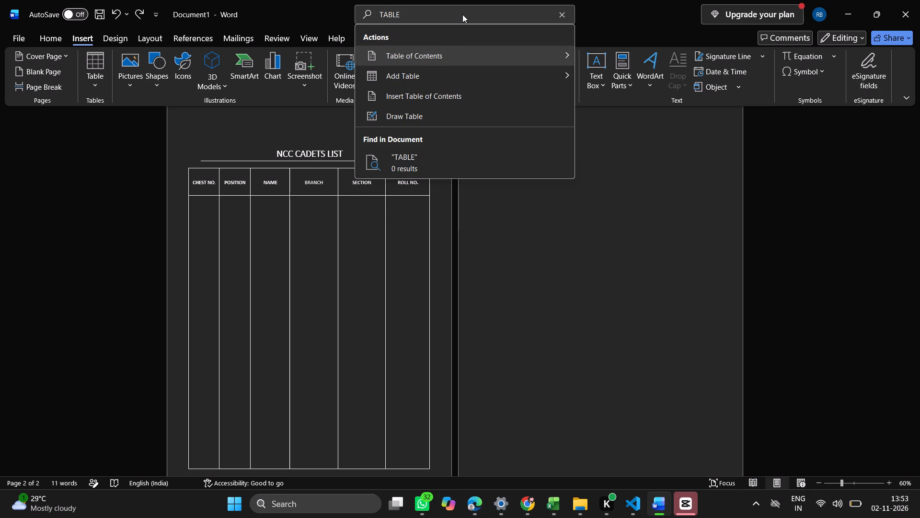
{"action": "left_click", "coordinate": [452, 78]}
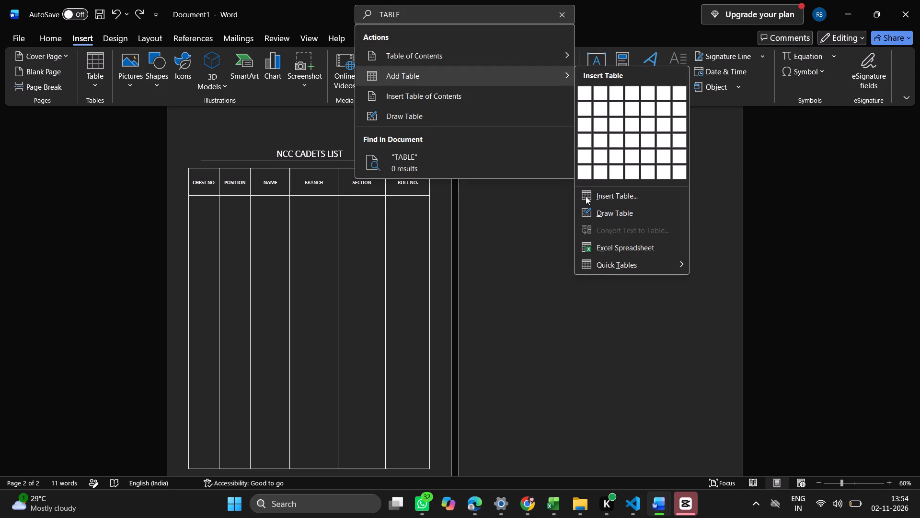
{"action": "left_click", "coordinate": [613, 196]}
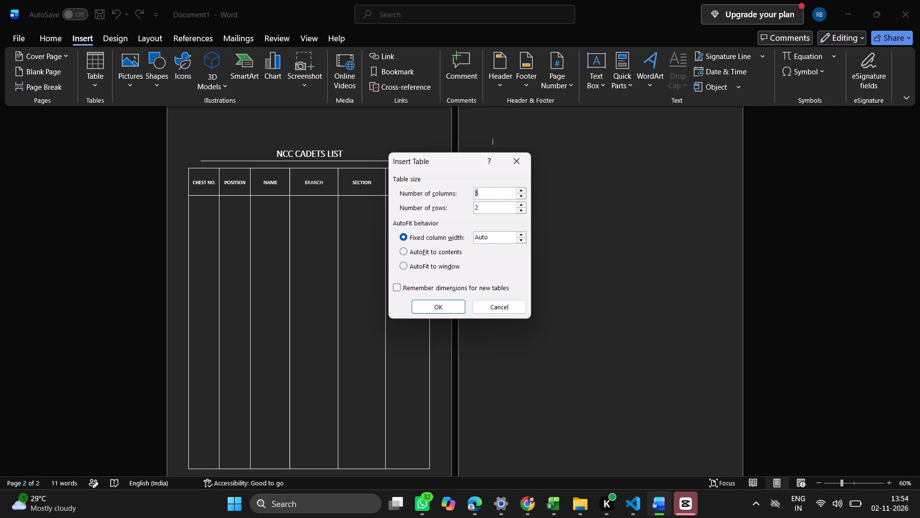
{"action": "key", "text": "BackSpace"}
{"action": "key", "text": "6"}
{"action": "key", "text": "Down"}
{"action": "key", "text": "Down"}
{"action": "key", "text": "Down"}
{"action": "key", "text": "Up"}
{"action": "key", "text": "Up"}
{"action": "key", "text": "Down"}
{"action": "key", "text": "Up"}
{"action": "key", "text": "Up"}
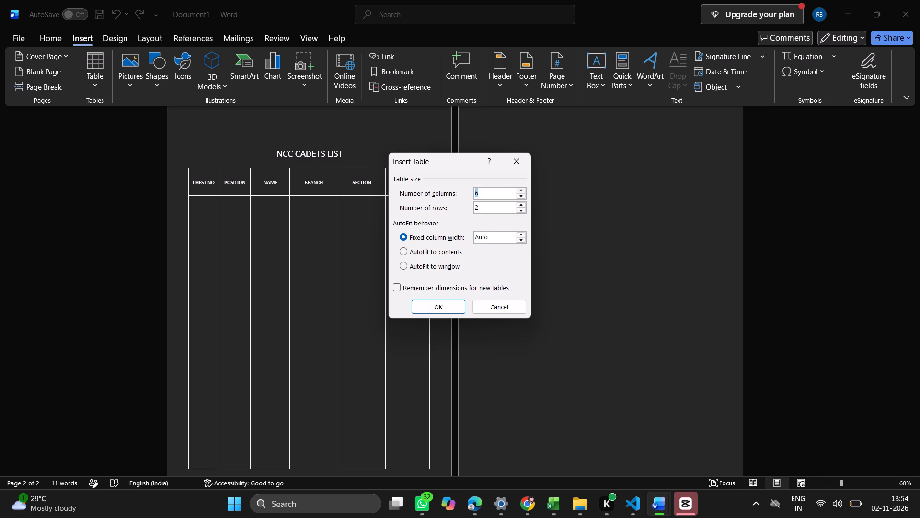
{"action": "double_click", "coordinate": [490, 208]}
{"action": "key", "text": "BackSpace"}
{"action": "type", "text": "35"}
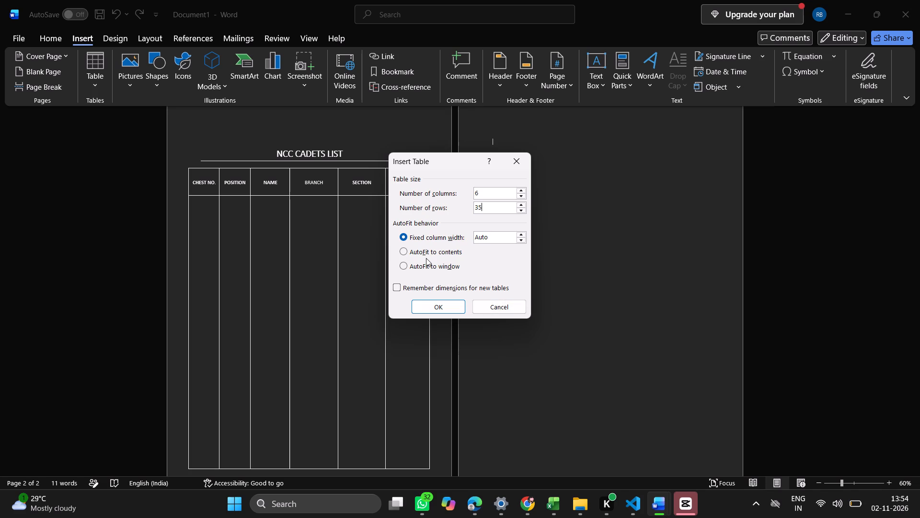
{"action": "left_click", "coordinate": [453, 249]}
{"action": "left_click", "coordinate": [445, 302]}
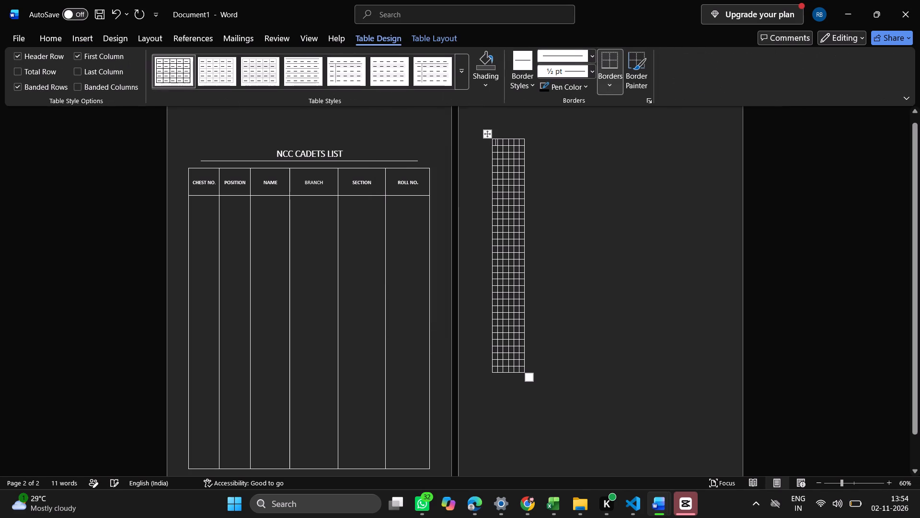
Enlarge the new table to fill most of the second page's width and height, and move it slightly lower.
{"action": "left_click_drag", "start_coordinate": [529, 380], "coordinate": [701, 462]}
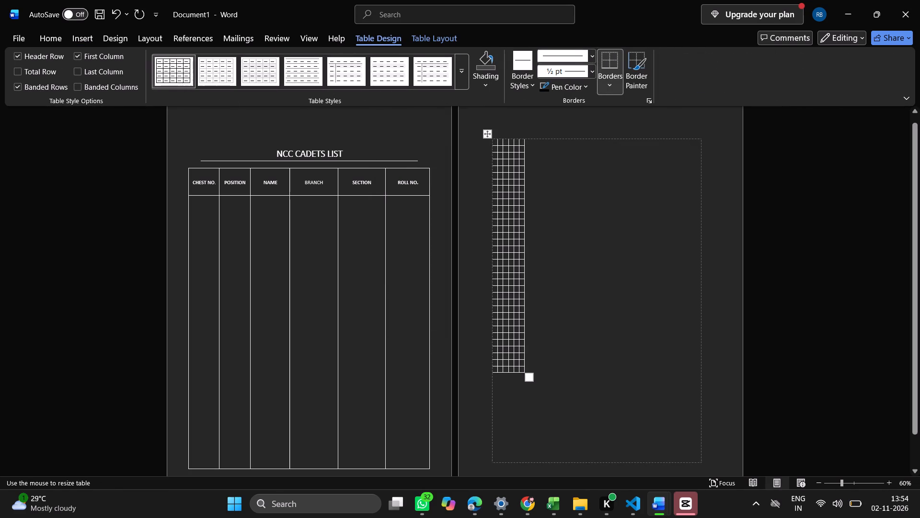
{"action": "left_click_drag", "start_coordinate": [701, 462], "coordinate": [726, 470]}
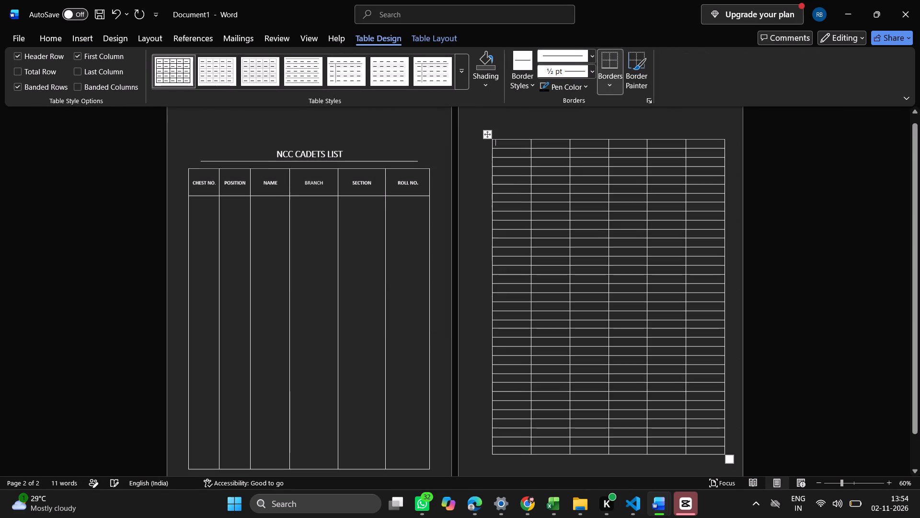
{"action": "left_click_drag", "start_coordinate": [486, 132], "coordinate": [486, 146]}
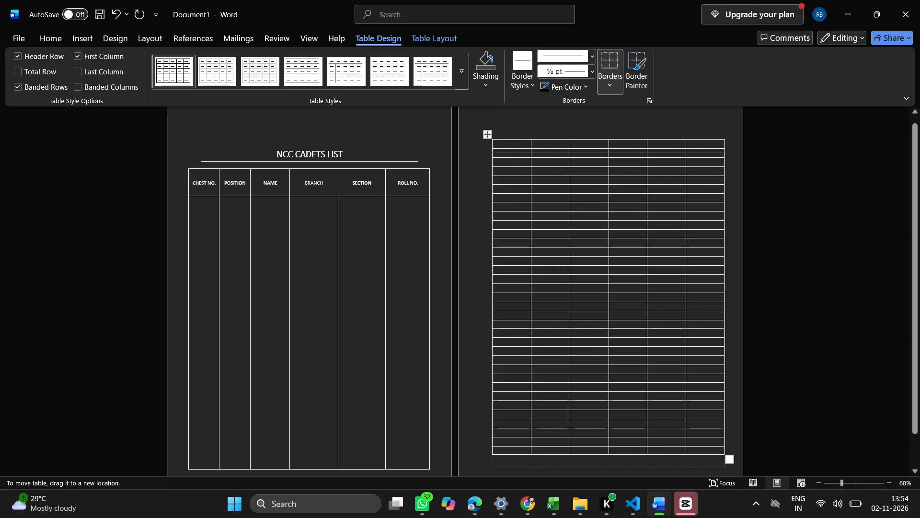
{"action": "left_click_drag", "start_coordinate": [486, 146], "coordinate": [484, 144]}
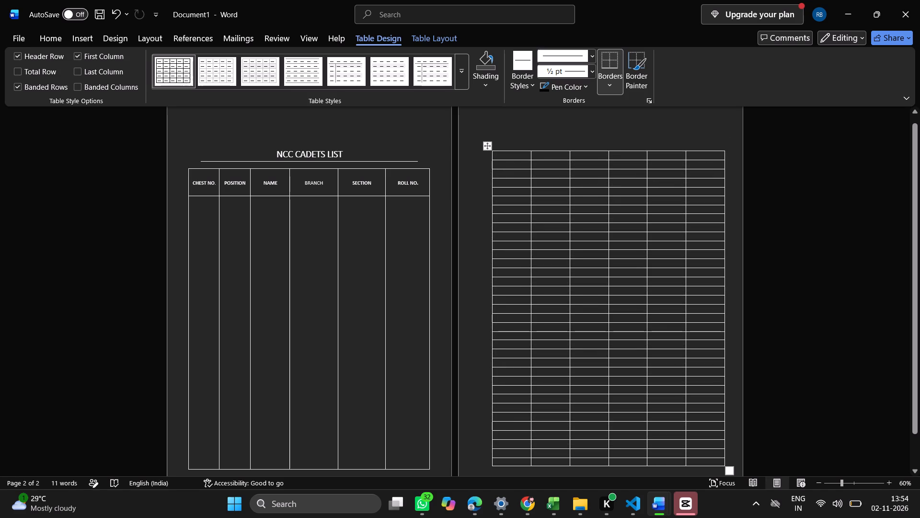
Delete the top row of the table on the second page.
{"action": "left_click", "coordinate": [543, 159]}
{"action": "left_click_drag", "start_coordinate": [543, 160], "coordinate": [543, 165]}
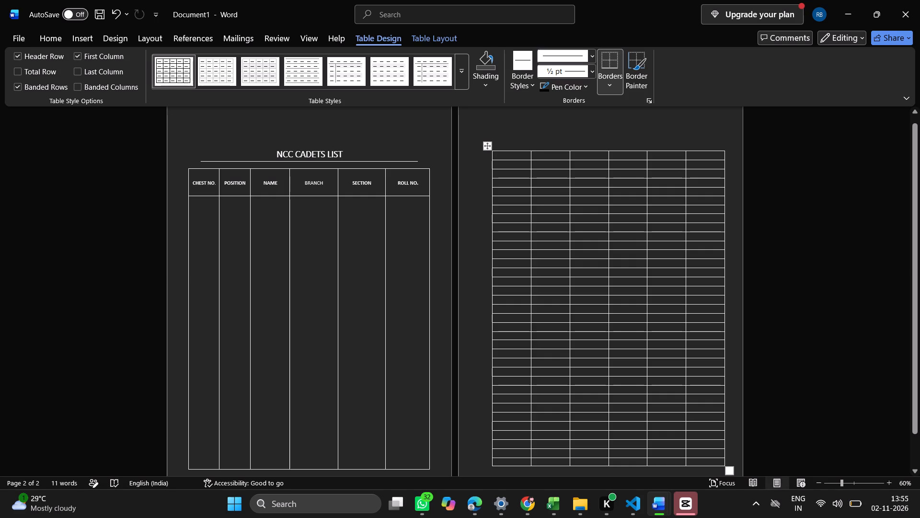
{"action": "left_click", "coordinate": [545, 160]}
{"action": "right_click", "coordinate": [545, 160]}
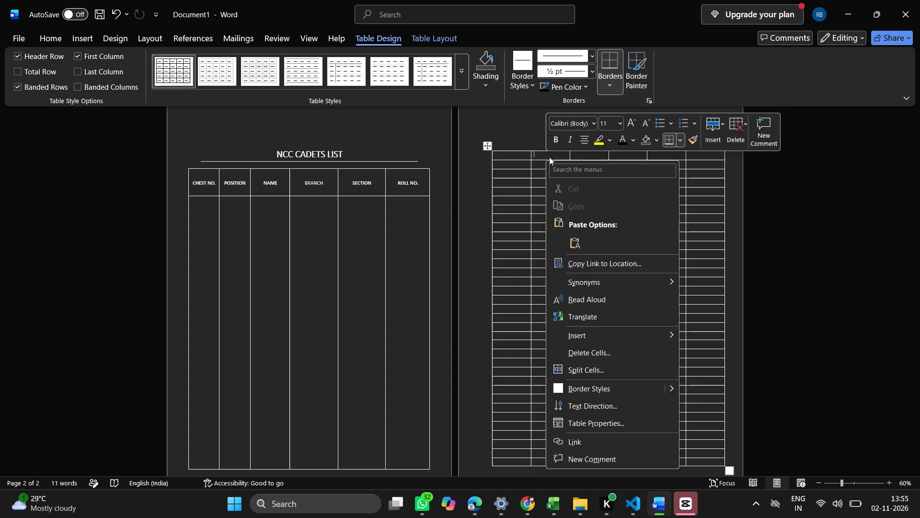
{"action": "left_click", "coordinate": [738, 129]}
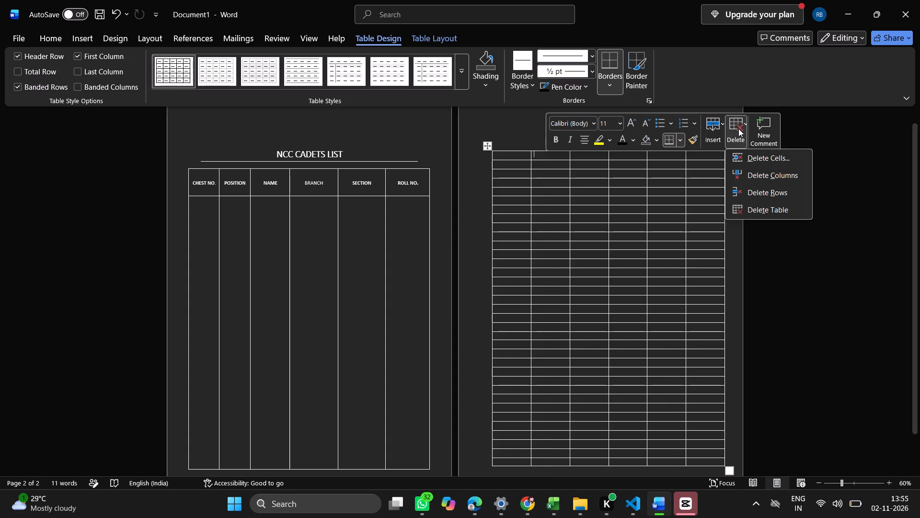
{"action": "left_click", "coordinate": [761, 192]}
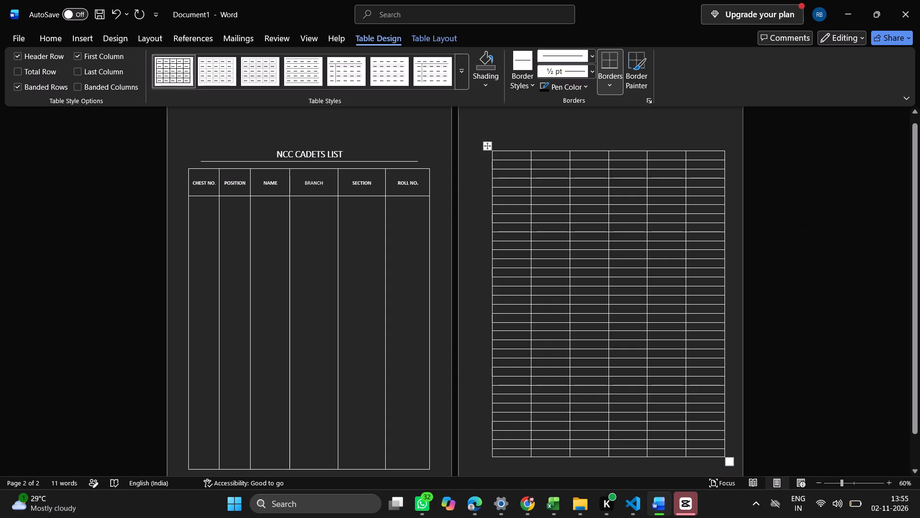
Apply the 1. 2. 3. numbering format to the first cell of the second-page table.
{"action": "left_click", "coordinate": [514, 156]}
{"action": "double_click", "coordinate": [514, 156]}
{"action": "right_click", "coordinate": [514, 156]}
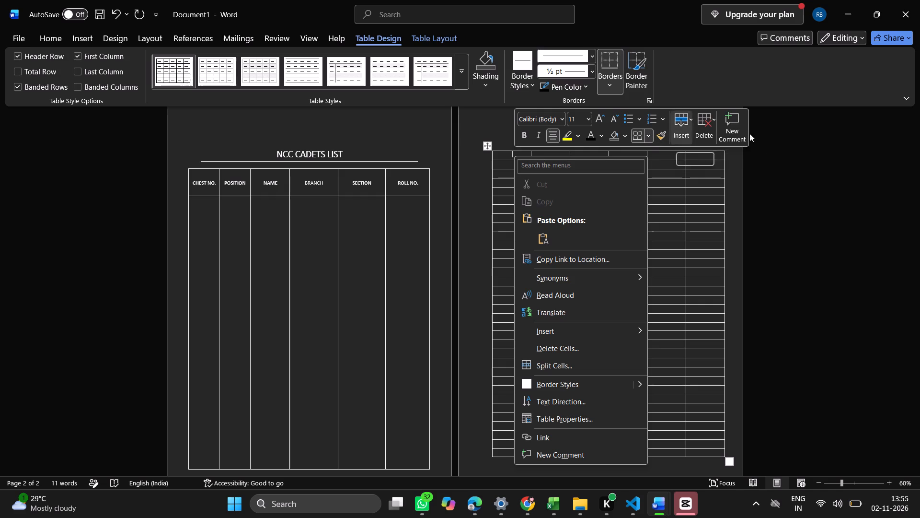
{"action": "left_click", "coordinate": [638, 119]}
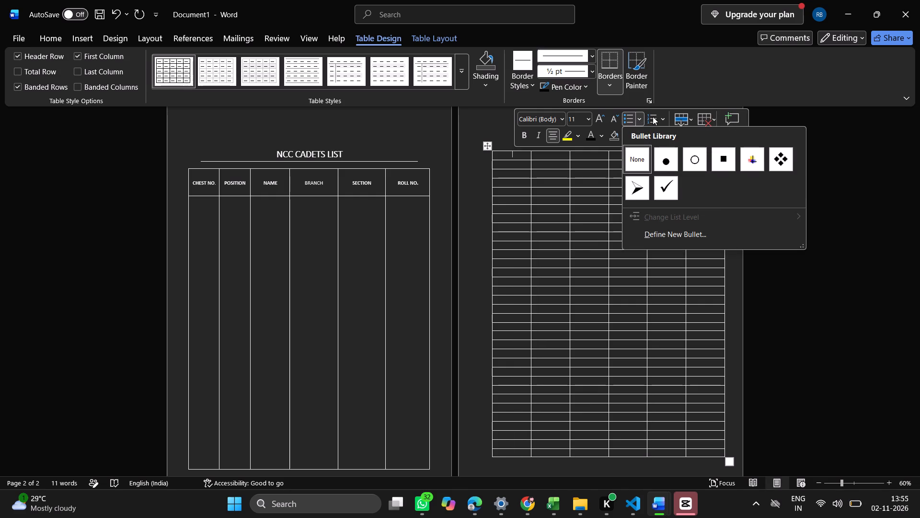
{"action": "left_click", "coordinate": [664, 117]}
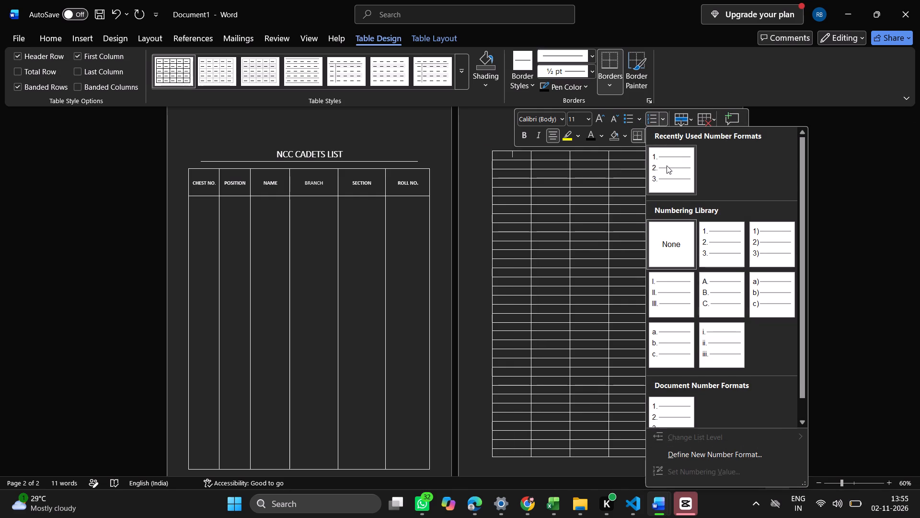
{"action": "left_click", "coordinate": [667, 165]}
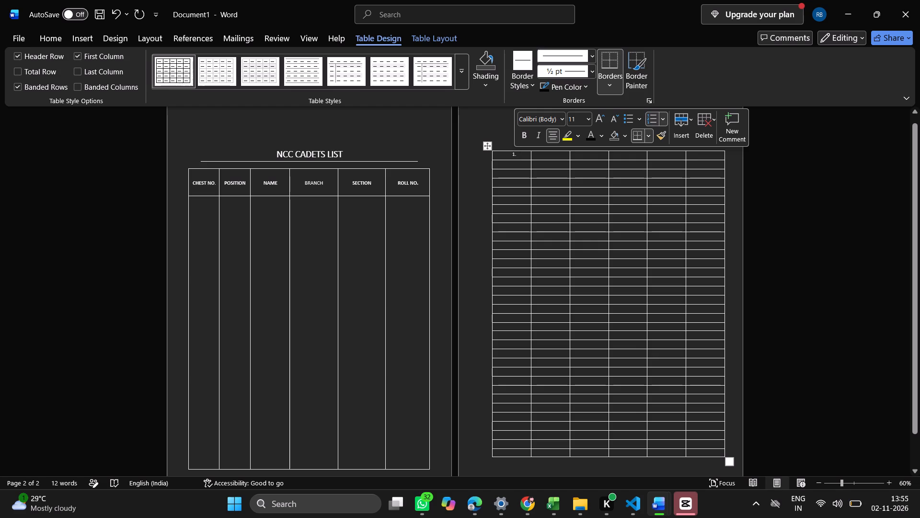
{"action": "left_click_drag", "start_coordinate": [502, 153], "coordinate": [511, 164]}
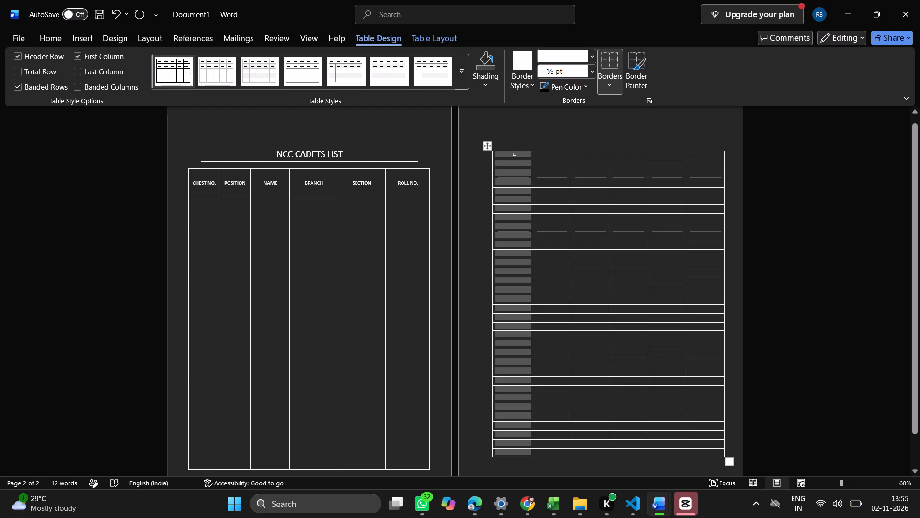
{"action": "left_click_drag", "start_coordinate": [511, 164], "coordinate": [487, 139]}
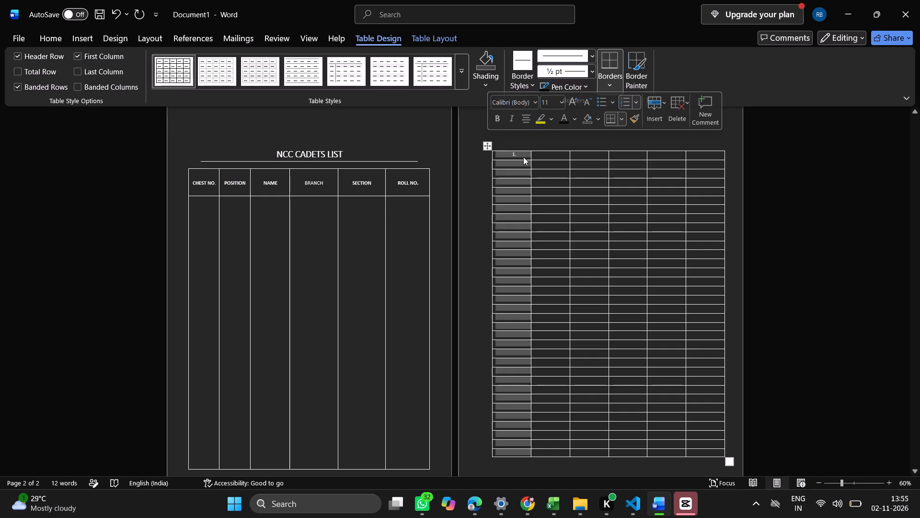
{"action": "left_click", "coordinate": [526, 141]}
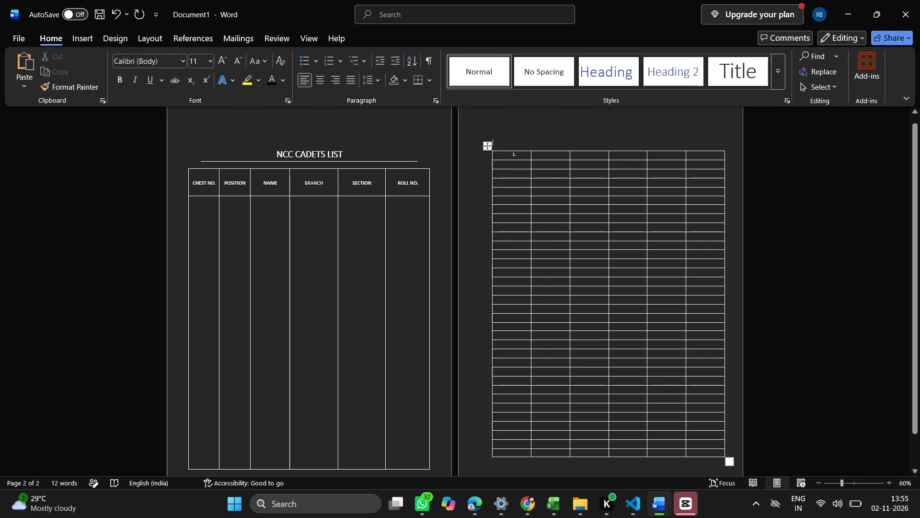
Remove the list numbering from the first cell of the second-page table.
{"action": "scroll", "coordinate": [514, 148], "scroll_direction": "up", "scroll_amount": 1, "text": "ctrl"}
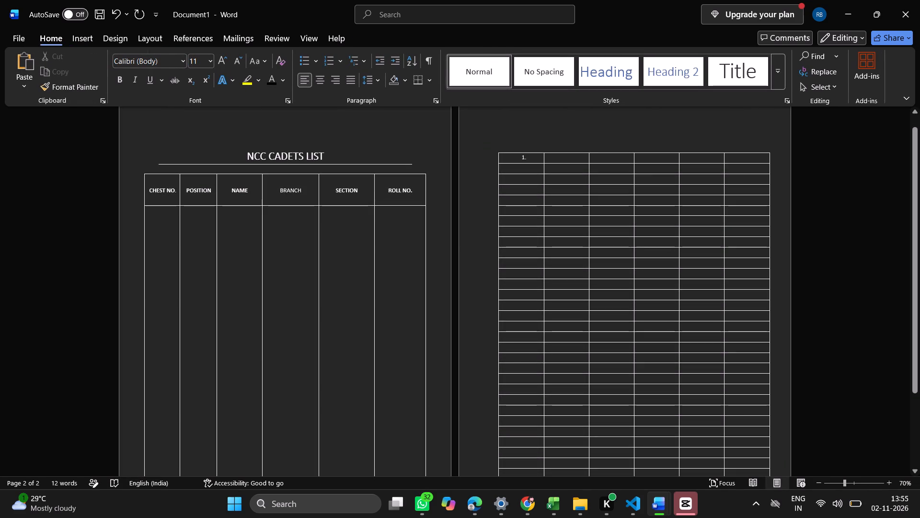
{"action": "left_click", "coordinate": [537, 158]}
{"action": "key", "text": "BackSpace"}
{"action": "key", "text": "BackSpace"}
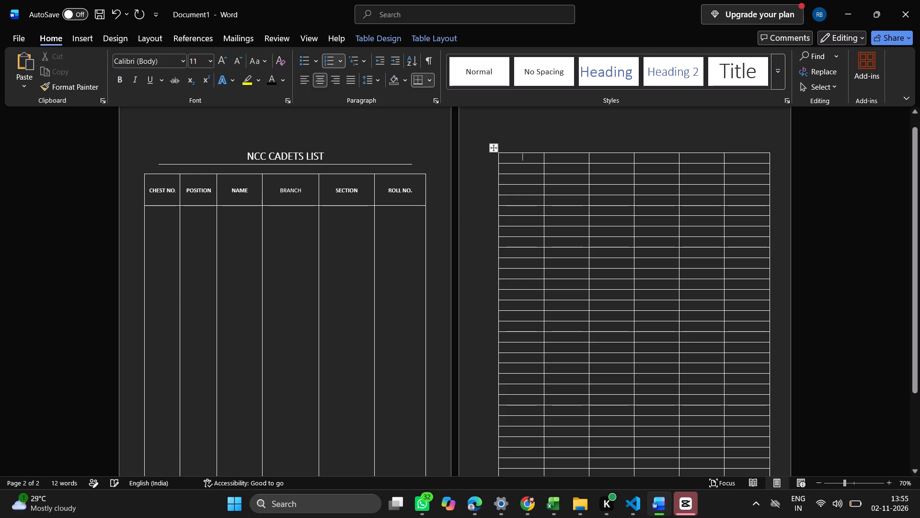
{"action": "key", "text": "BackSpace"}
Centre-align the first cell of the second-page table.
{"action": "left_click", "coordinate": [537, 158]}
{"action": "scroll", "coordinate": [537, 158], "scroll_direction": "left", "scroll_amount": 2}
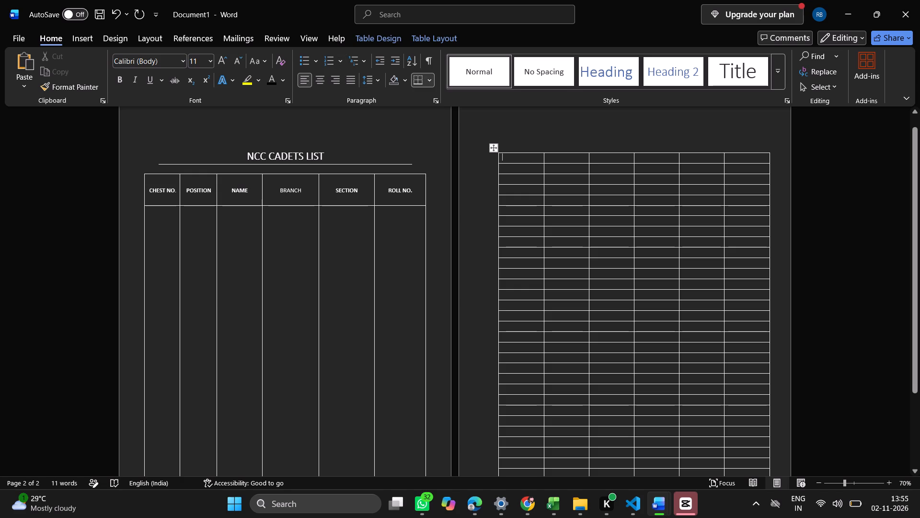
{"action": "scroll", "coordinate": [528, 151], "scroll_direction": "left", "scroll_amount": 1}
{"action": "left_click", "coordinate": [319, 76]}
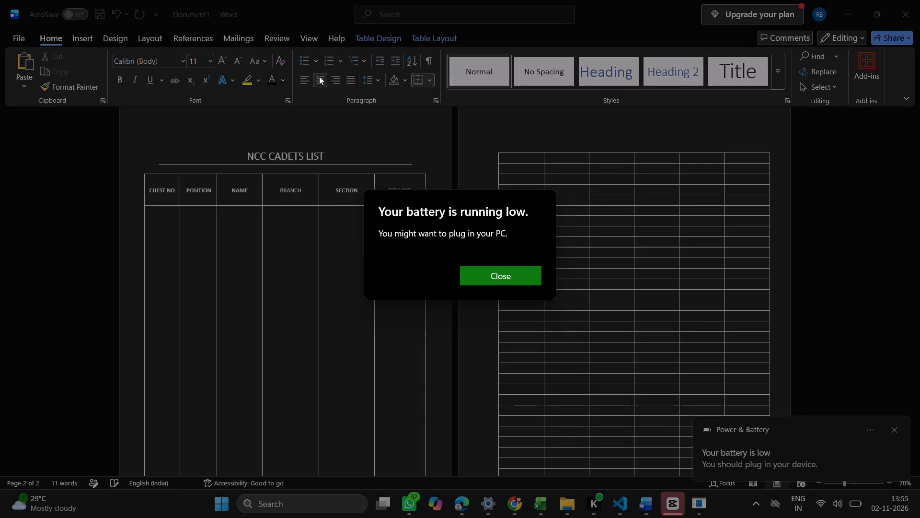
Dismiss the low-battery warning and place the insertion point back in the first cell of the second-page table.
{"action": "left_click", "coordinate": [510, 274]}
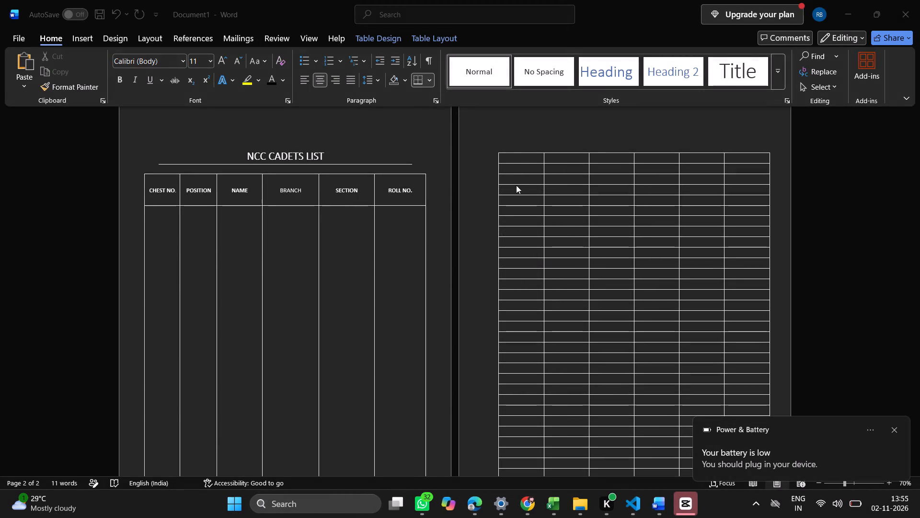
{"action": "left_click", "coordinate": [515, 155]}
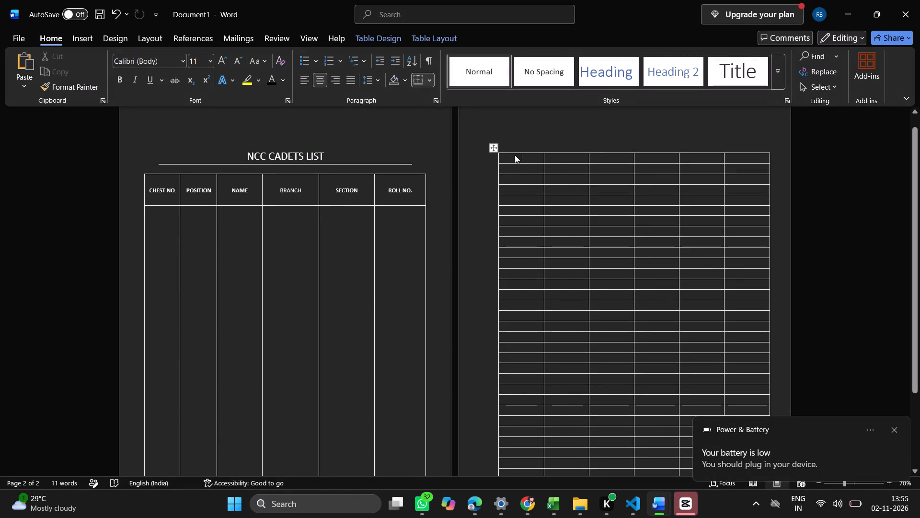
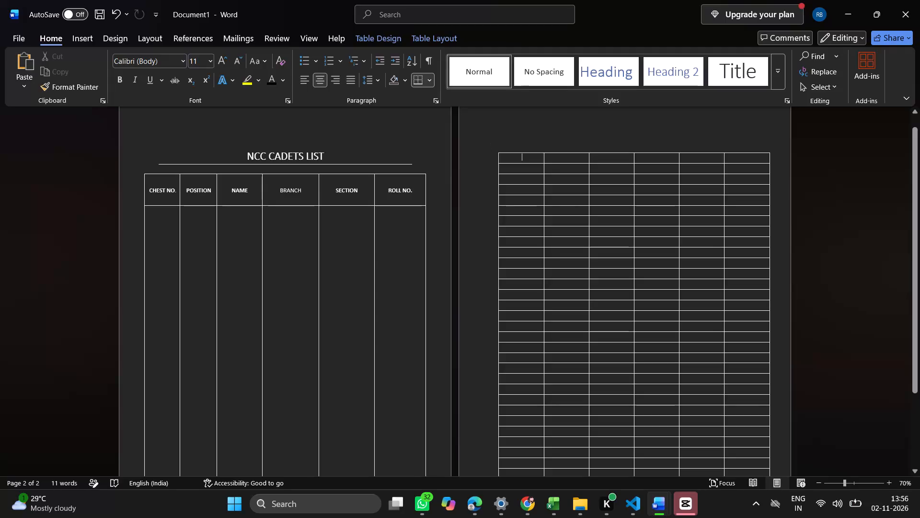
Enter CHEST NO. as the heading in the first cell of the second-page table.
{"action": "type", "text": "CHW"}
{"action": "key", "text": "BackSpace"}
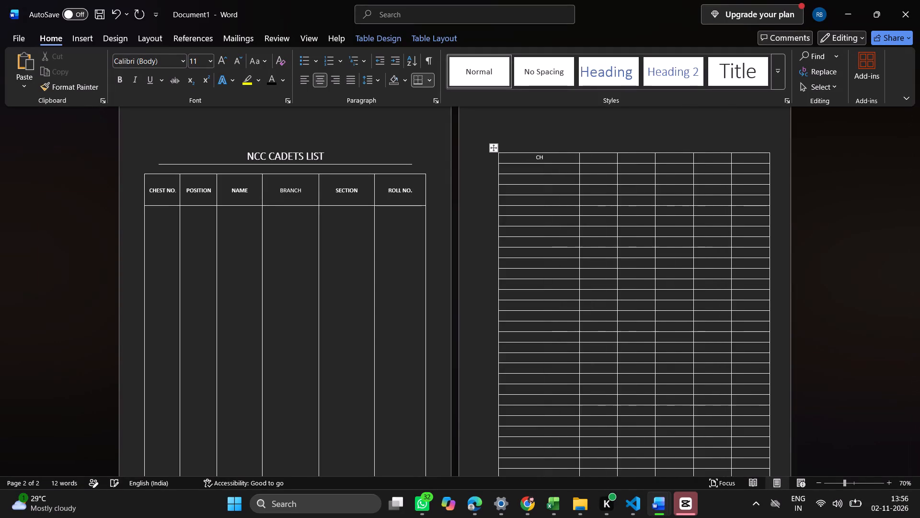
{"action": "key", "text": "BackSpace"}
{"action": "key", "text": "BackSpace"}
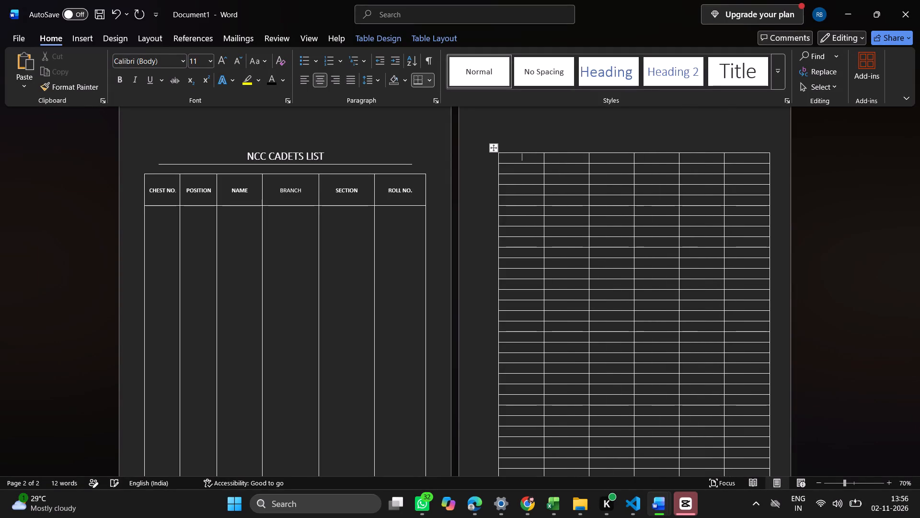
{"action": "type", "text": "CHES"}
{"action": "key", "text": "t"}
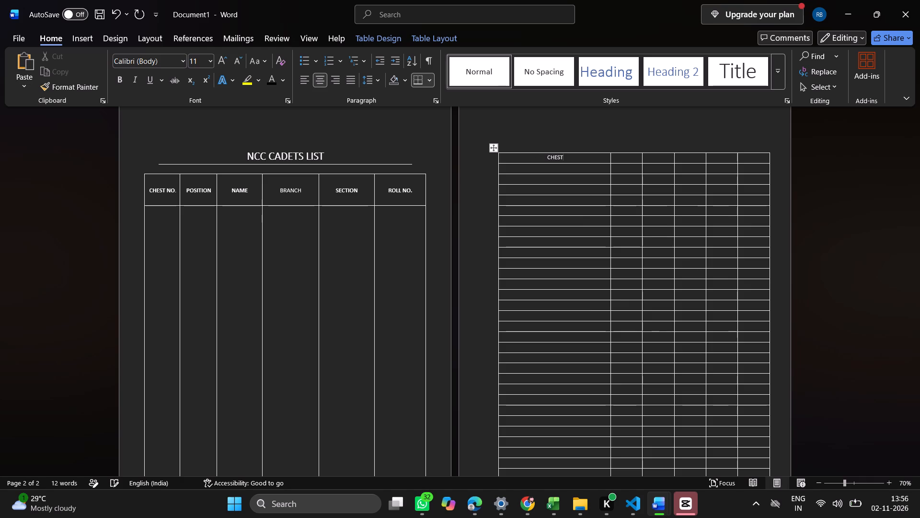
{"action": "type", "text": "NO\\"}
{"action": "key", "text": "BackSpace"}
{"action": "key", "text": "BackSpace"}
{"action": "key", "text": "BackSpace"}
{"action": "key", "text": "space"}
{"action": "type", "text": "NO."}
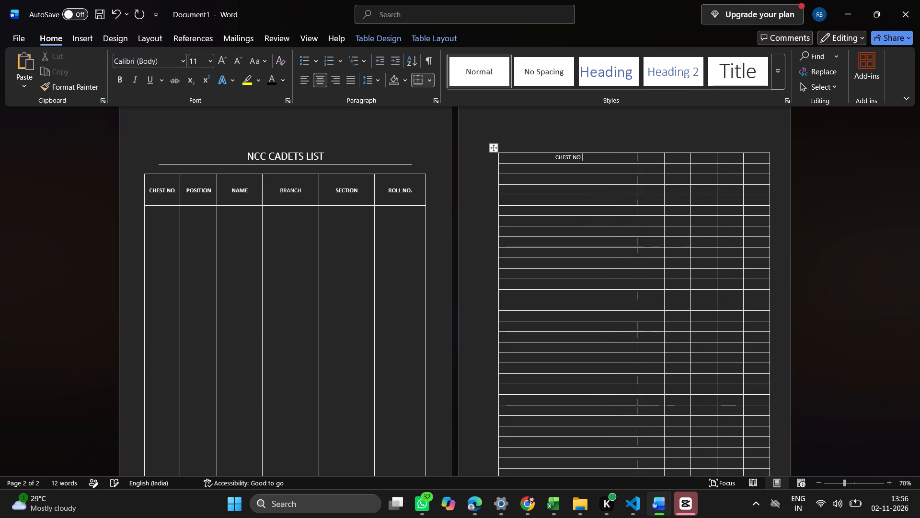
Fill the remaining header cells of the second-page table with POSTION, NAME, BRANCH, SECTION and ROLL NO.
{"action": "key", "text": "Right"}
{"action": "type", "text": "POS"}
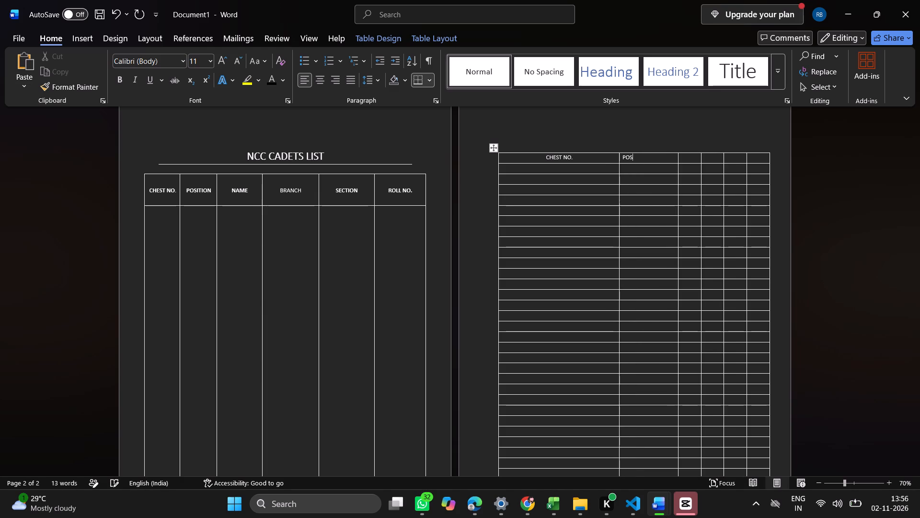
{"action": "type", "text": "TION"}
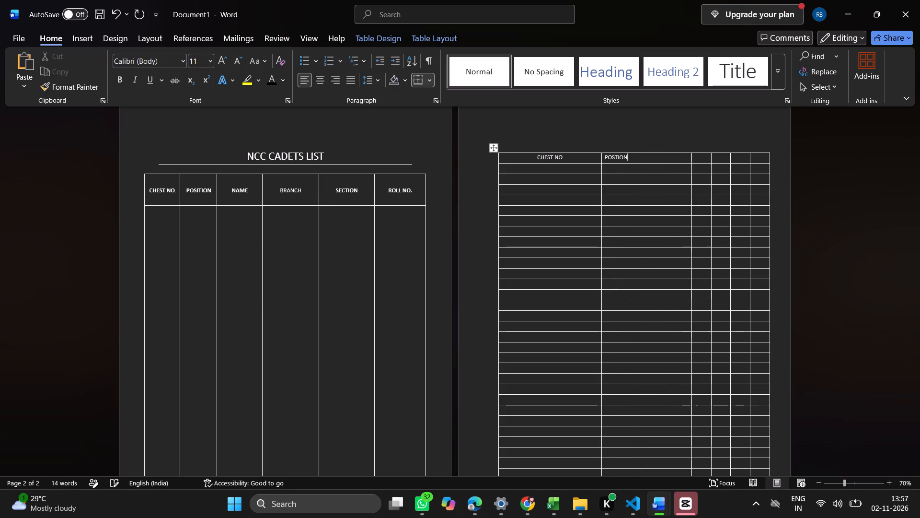
{"action": "left_click", "coordinate": [700, 158]}
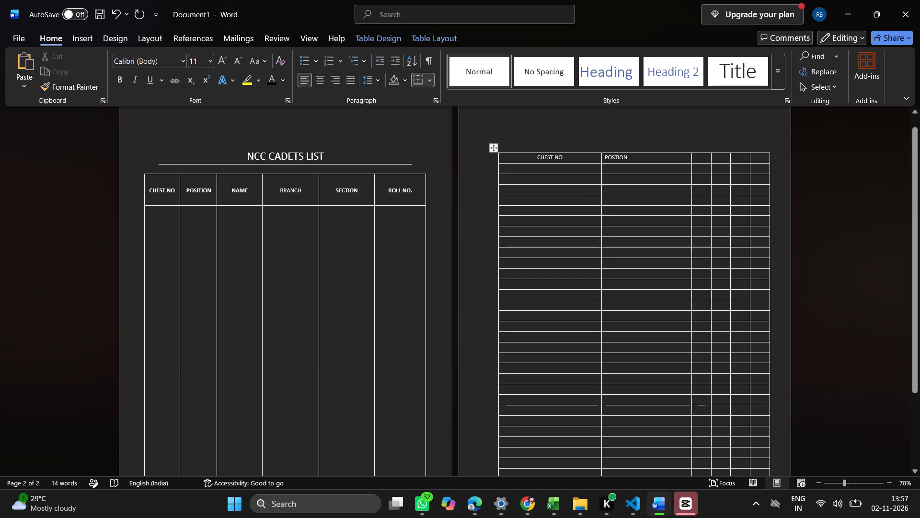
{"action": "type", "text": "NAME"}
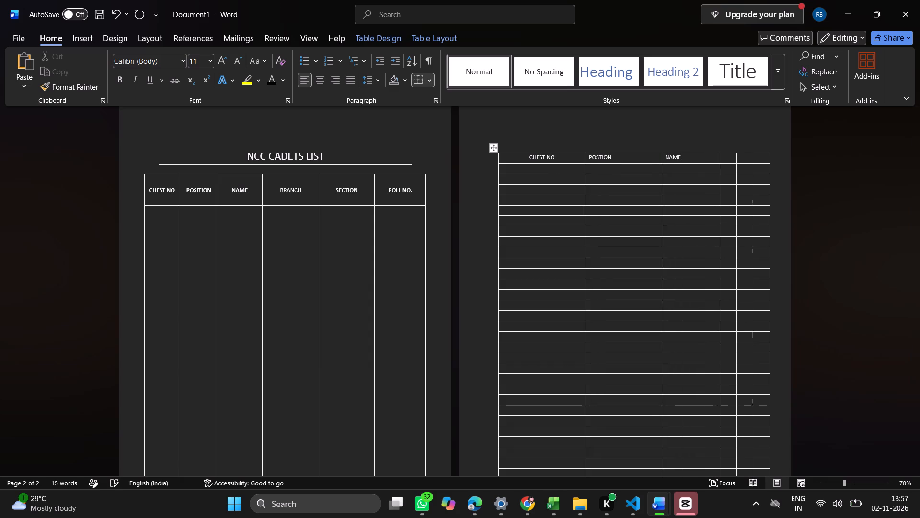
{"action": "key", "text": "Right"}
{"action": "key", "text": "b"}
{"action": "key", "text": "r"}
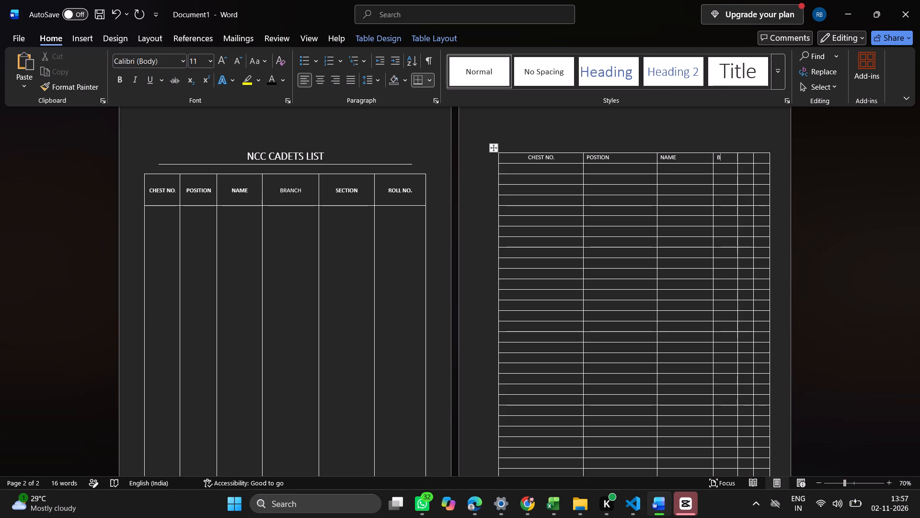
{"action": "key", "text": "a"}
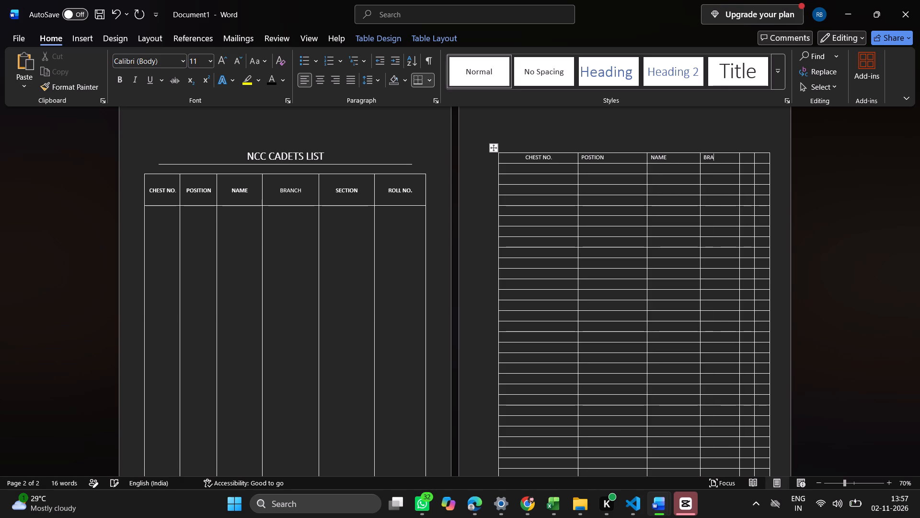
{"action": "type", "text": "NCH"}
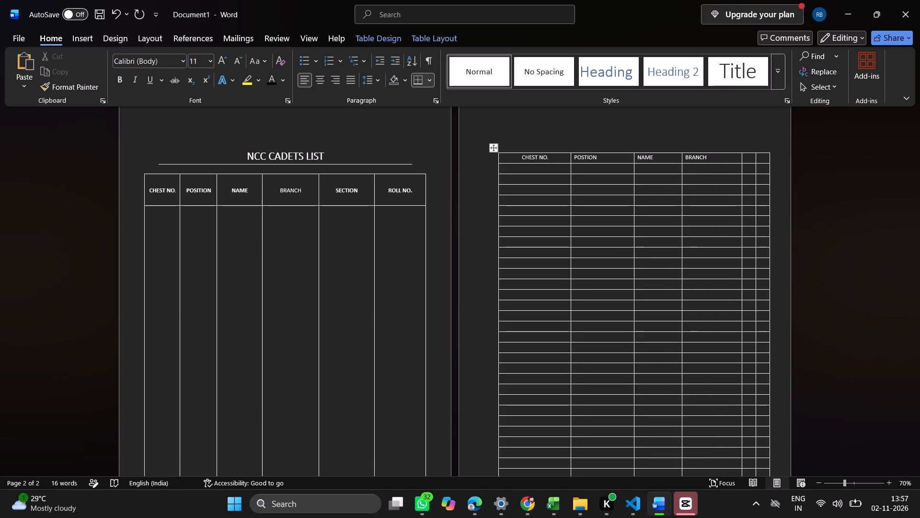
{"action": "key", "text": "Right"}
{"action": "type", "text": "SECTION"}
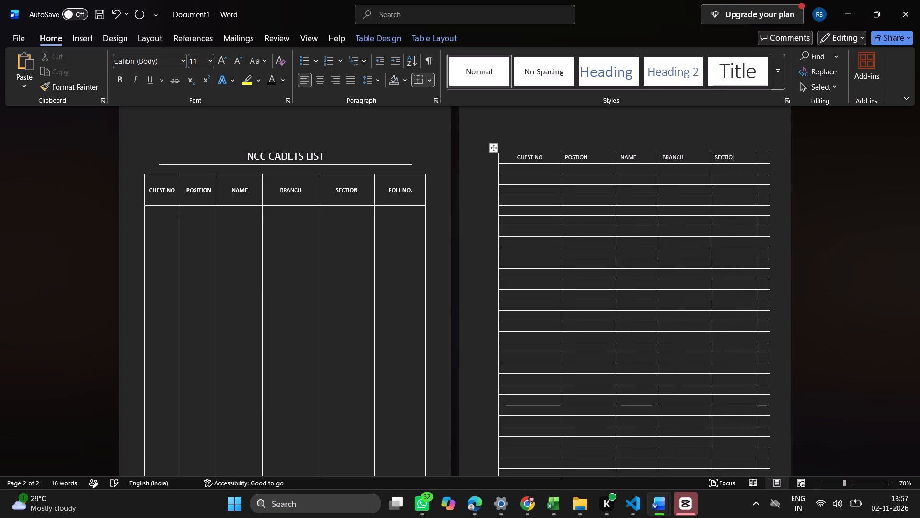
{"action": "key", "text": "Right"}
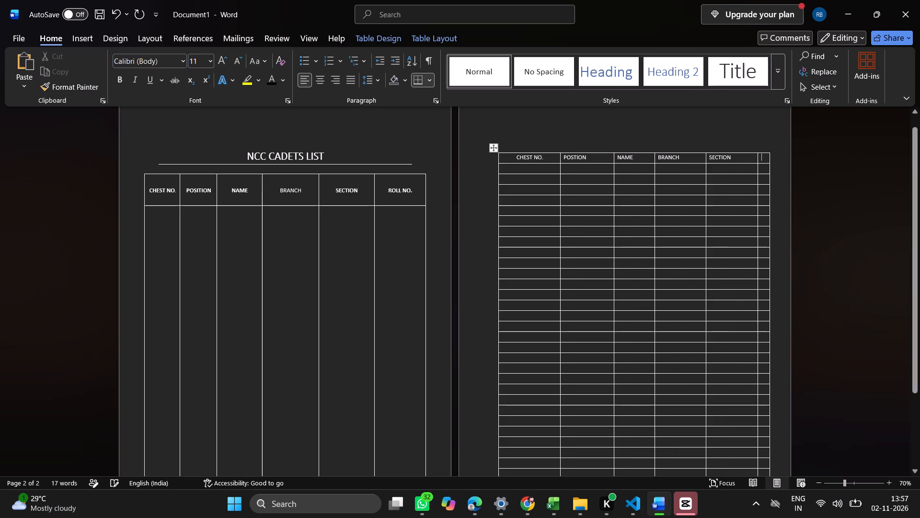
{"action": "type", "text": "ROLL NO"}
{"action": "key", "text": "period"}
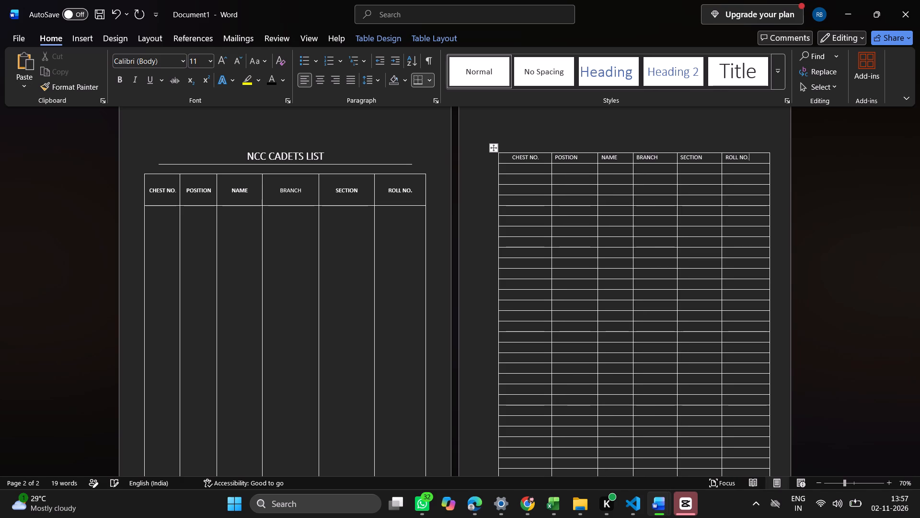
Apply 1. 2. 3. list numbering to the first entry cell under POSTION.
{"action": "left_click", "coordinate": [564, 168]}
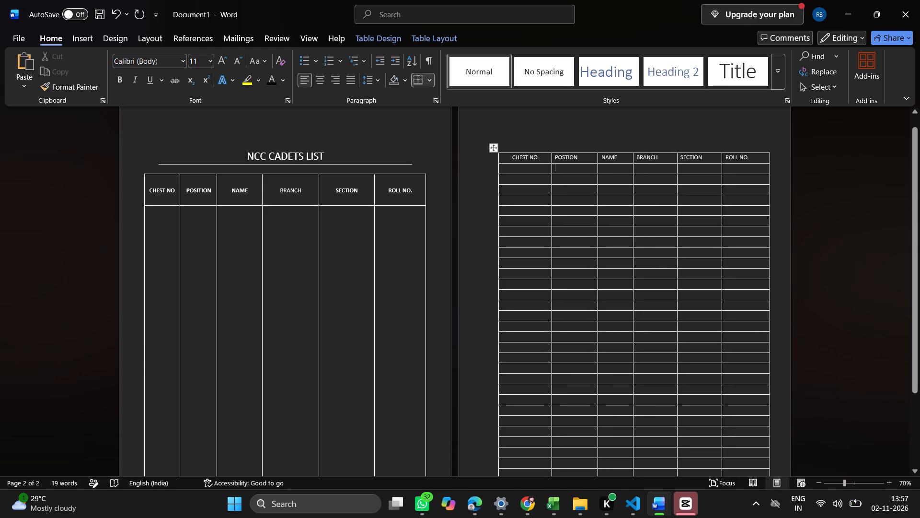
{"action": "key", "text": "1"}
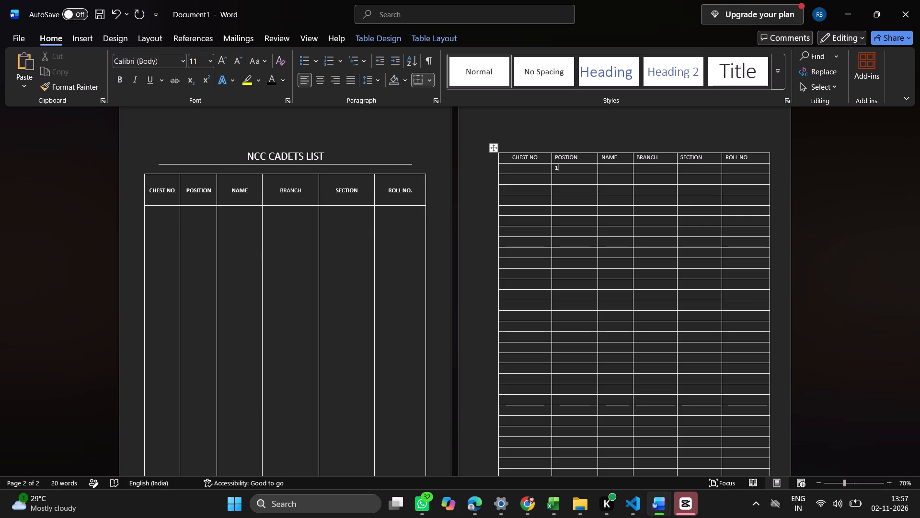
{"action": "key", "text": "BackSpace"}
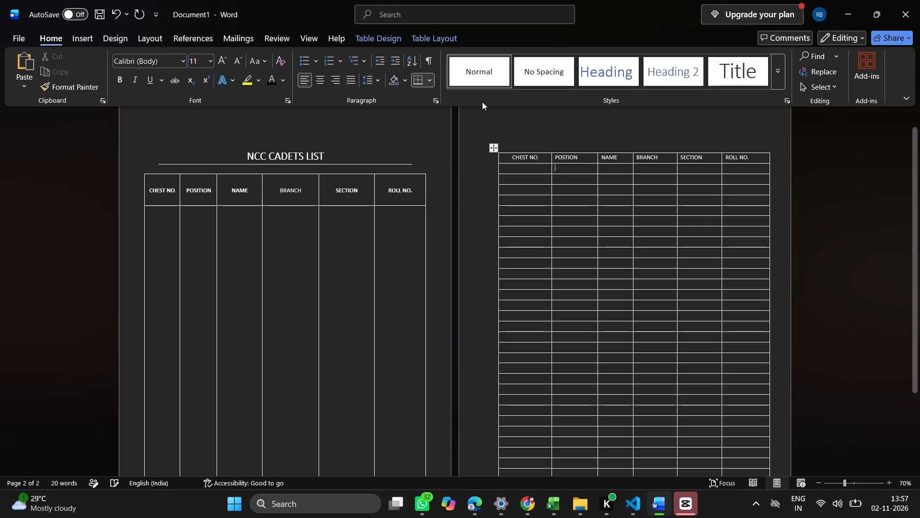
{"action": "left_click", "coordinate": [327, 65]}
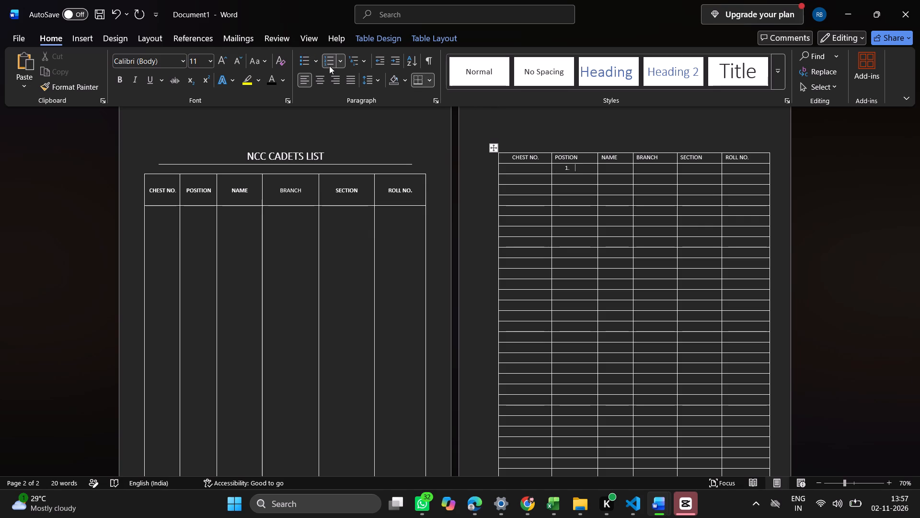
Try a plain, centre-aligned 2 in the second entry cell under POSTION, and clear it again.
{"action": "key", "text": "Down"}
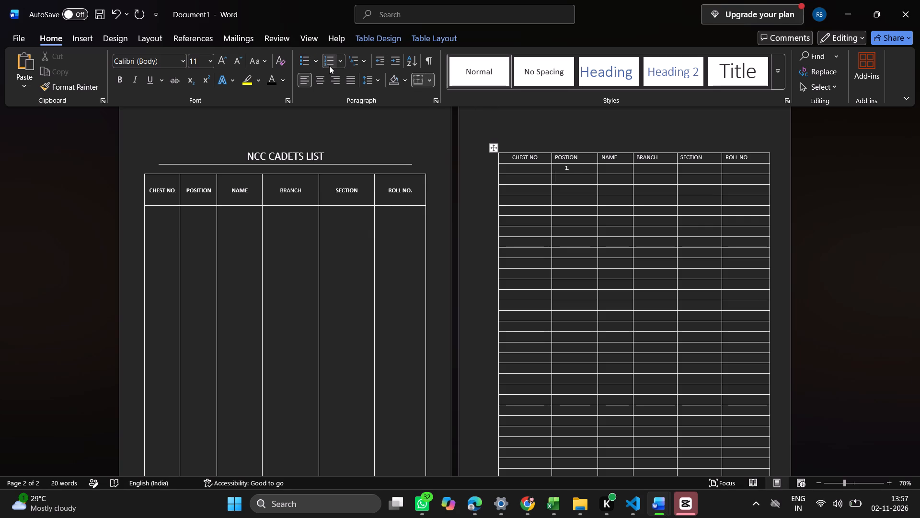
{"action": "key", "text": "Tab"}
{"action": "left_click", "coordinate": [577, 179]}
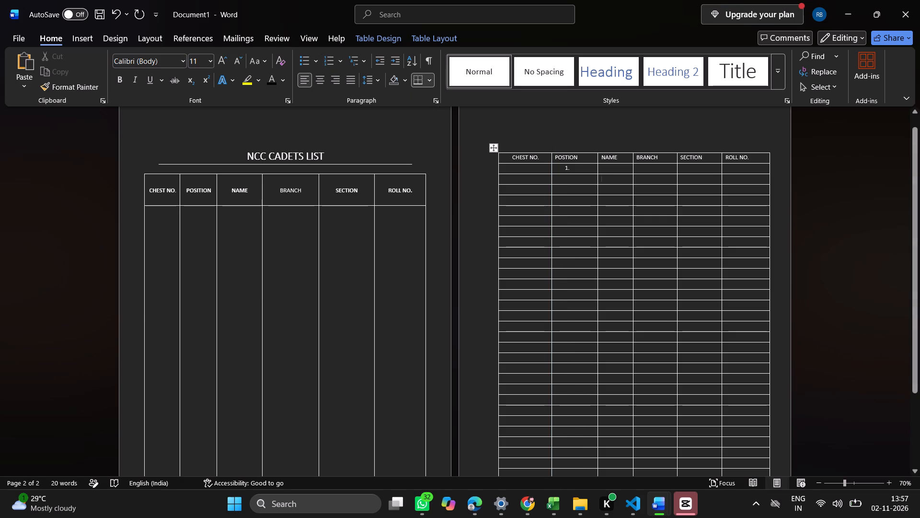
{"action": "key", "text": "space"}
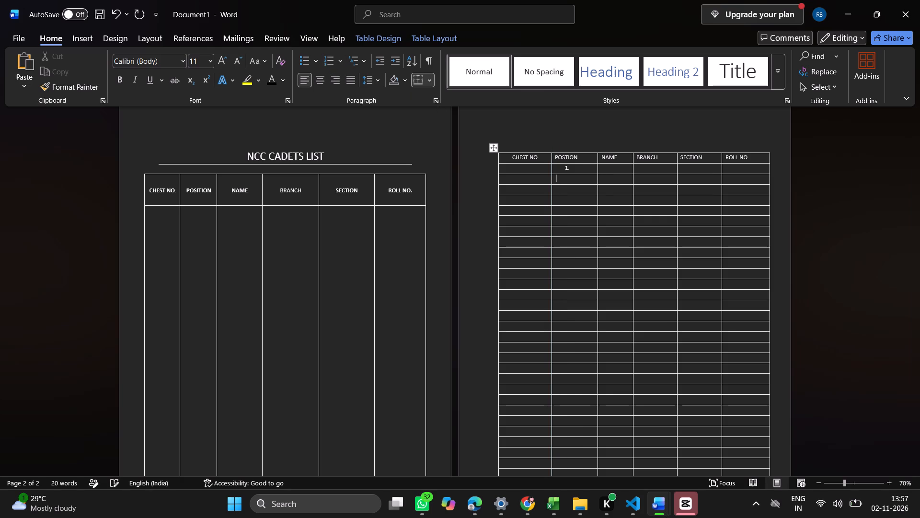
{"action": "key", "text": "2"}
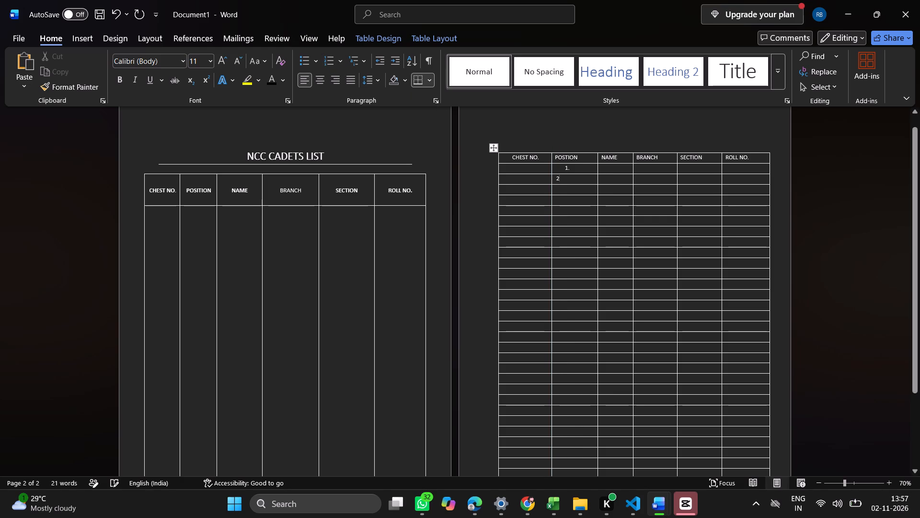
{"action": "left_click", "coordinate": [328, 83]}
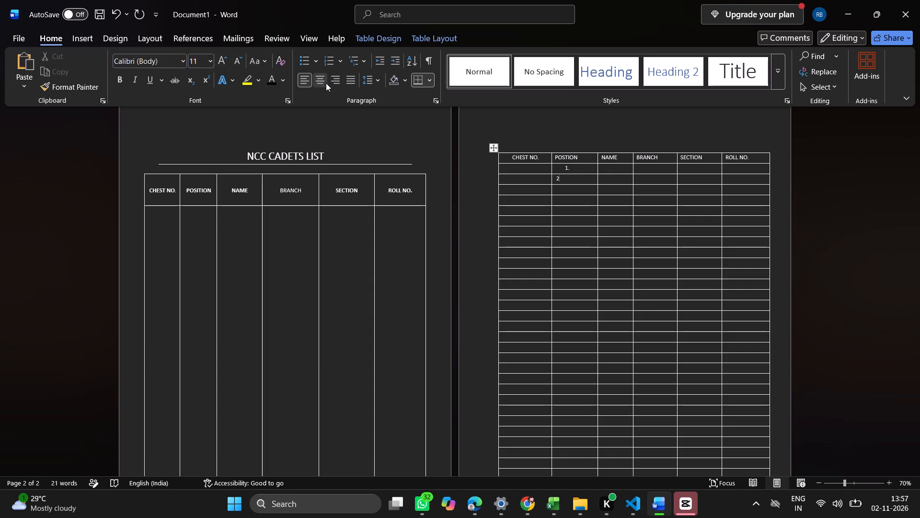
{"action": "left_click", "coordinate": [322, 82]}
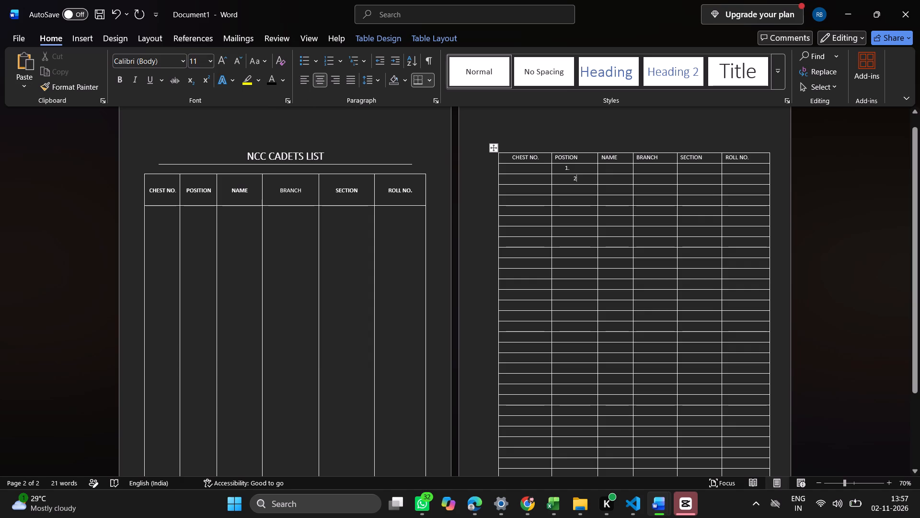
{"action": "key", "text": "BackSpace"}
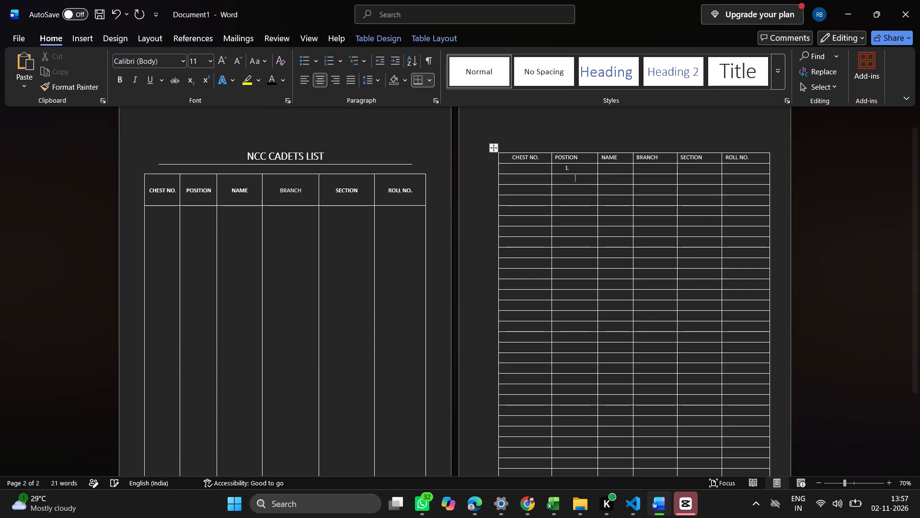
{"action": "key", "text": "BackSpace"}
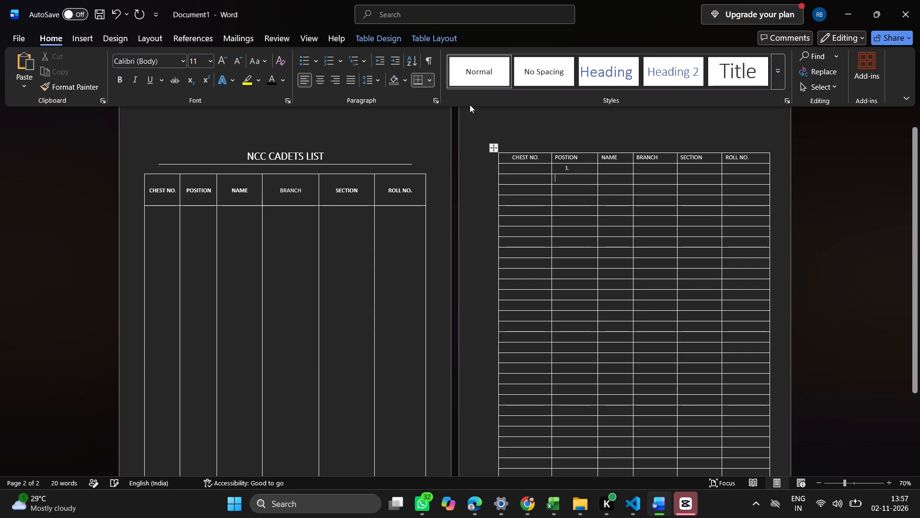
Apply the list numbering to the second entry cell under POSTION so it carries number 2.
{"action": "left_click", "coordinate": [334, 59]}
{"action": "double_click", "coordinate": [334, 59]}
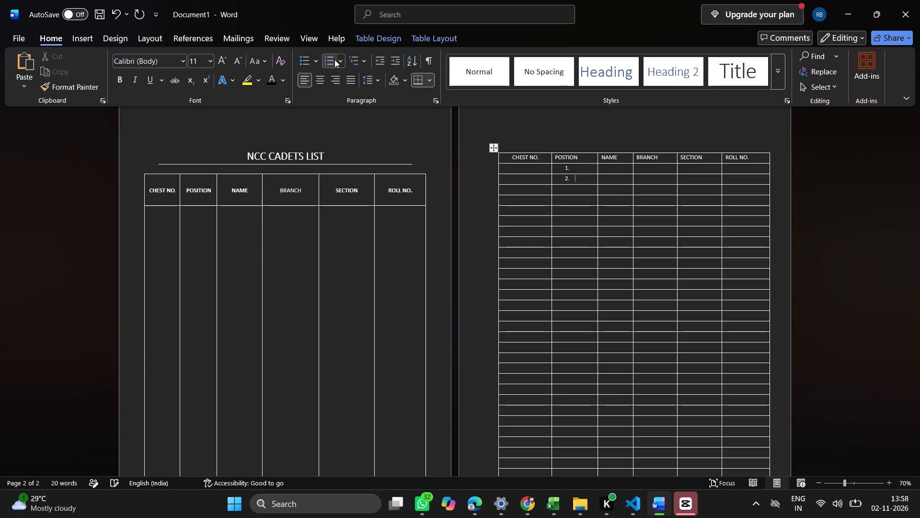
{"action": "left_click", "coordinate": [334, 59]}
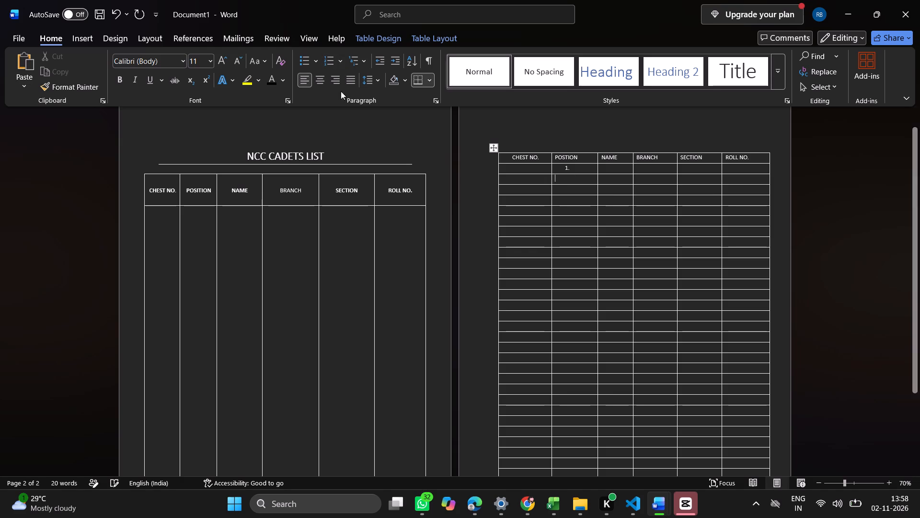
{"action": "left_click", "coordinate": [321, 60]}
{"action": "left_click", "coordinate": [329, 62]}
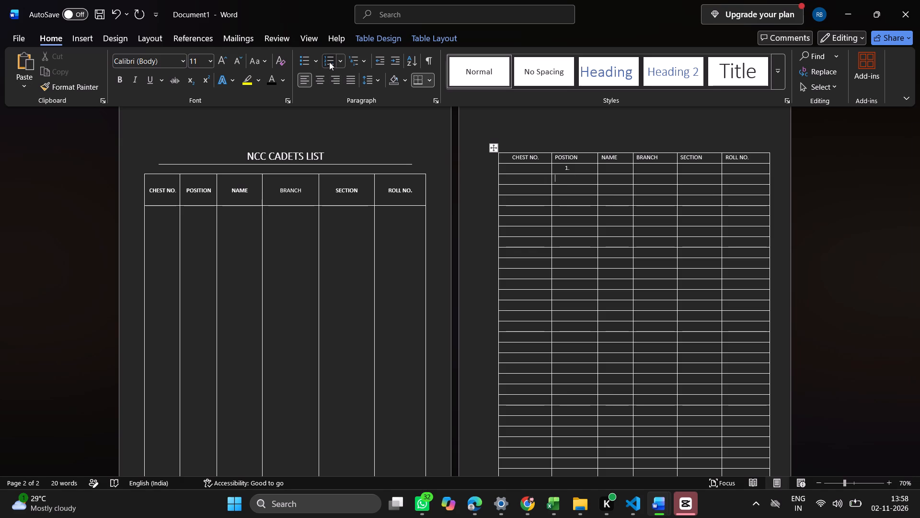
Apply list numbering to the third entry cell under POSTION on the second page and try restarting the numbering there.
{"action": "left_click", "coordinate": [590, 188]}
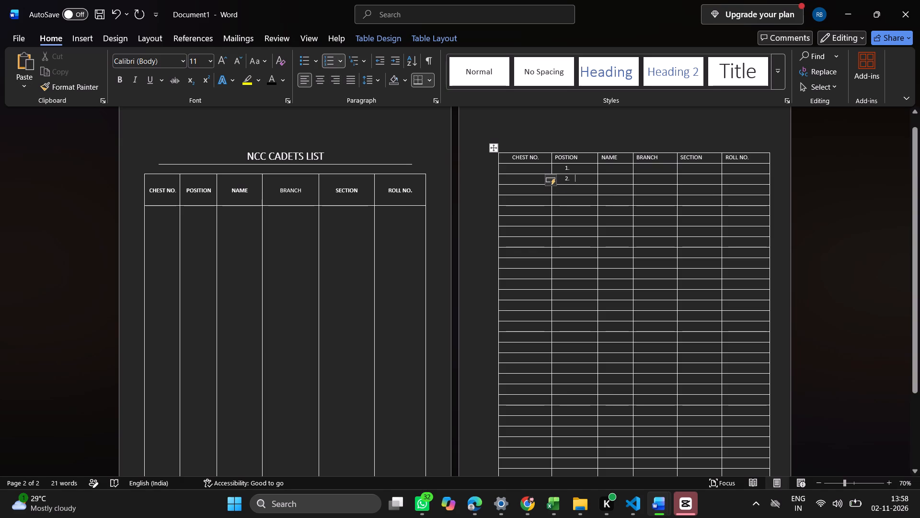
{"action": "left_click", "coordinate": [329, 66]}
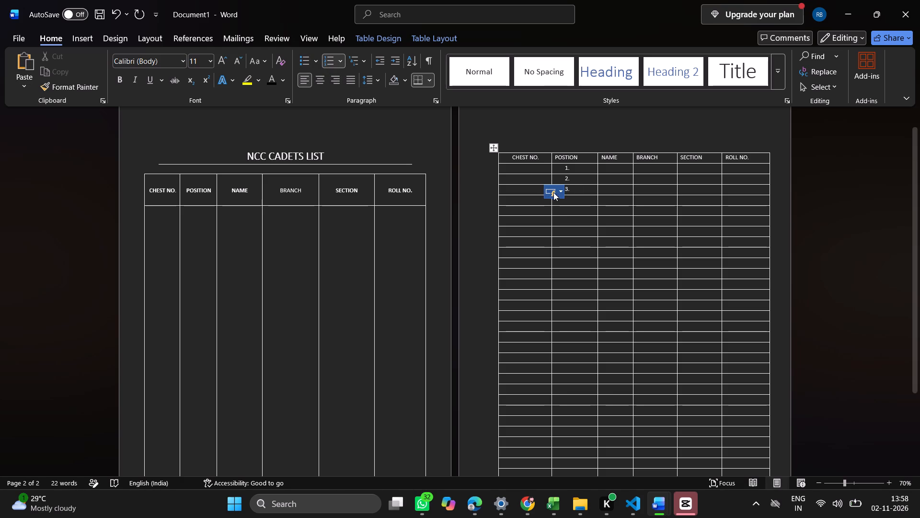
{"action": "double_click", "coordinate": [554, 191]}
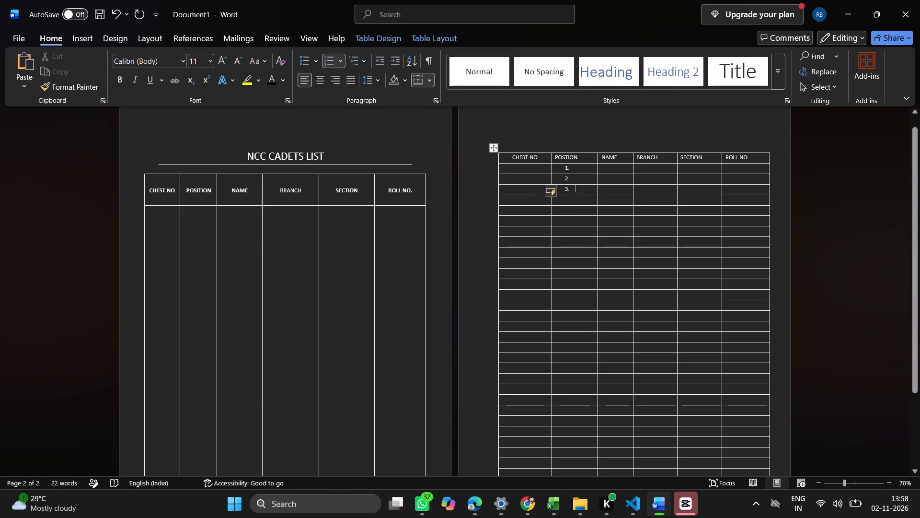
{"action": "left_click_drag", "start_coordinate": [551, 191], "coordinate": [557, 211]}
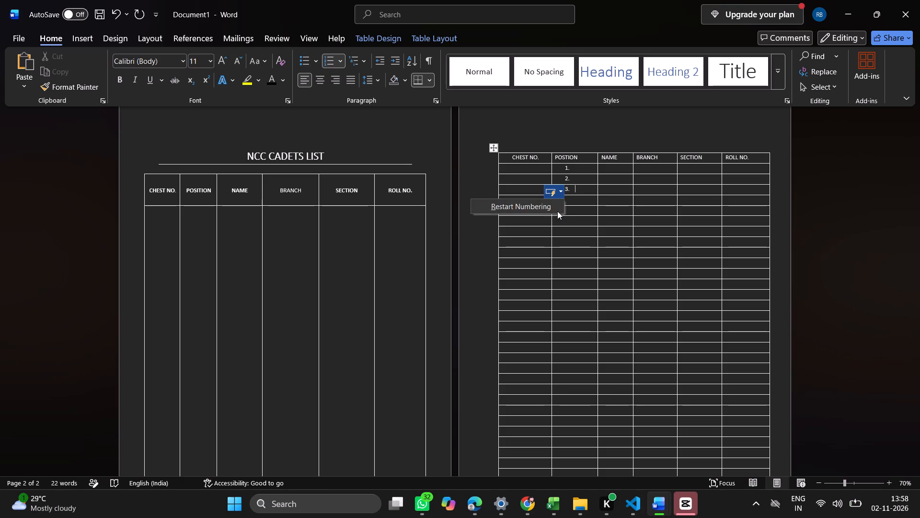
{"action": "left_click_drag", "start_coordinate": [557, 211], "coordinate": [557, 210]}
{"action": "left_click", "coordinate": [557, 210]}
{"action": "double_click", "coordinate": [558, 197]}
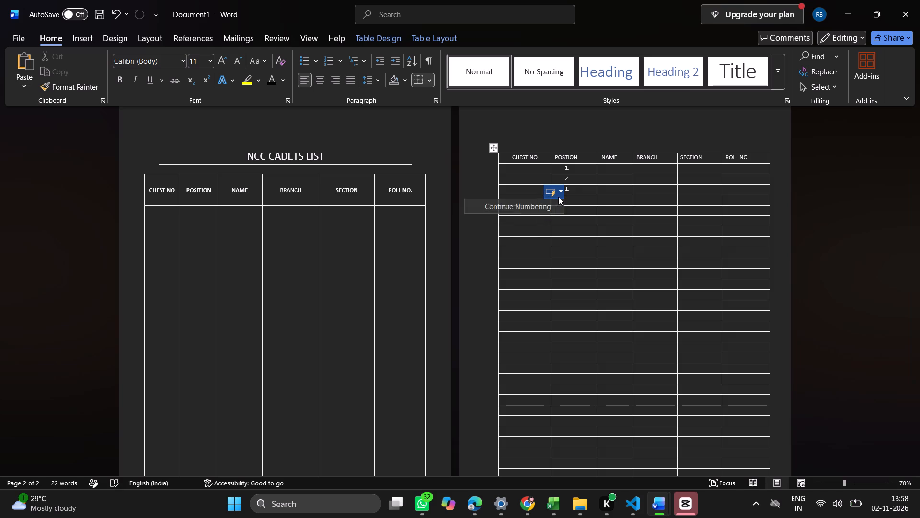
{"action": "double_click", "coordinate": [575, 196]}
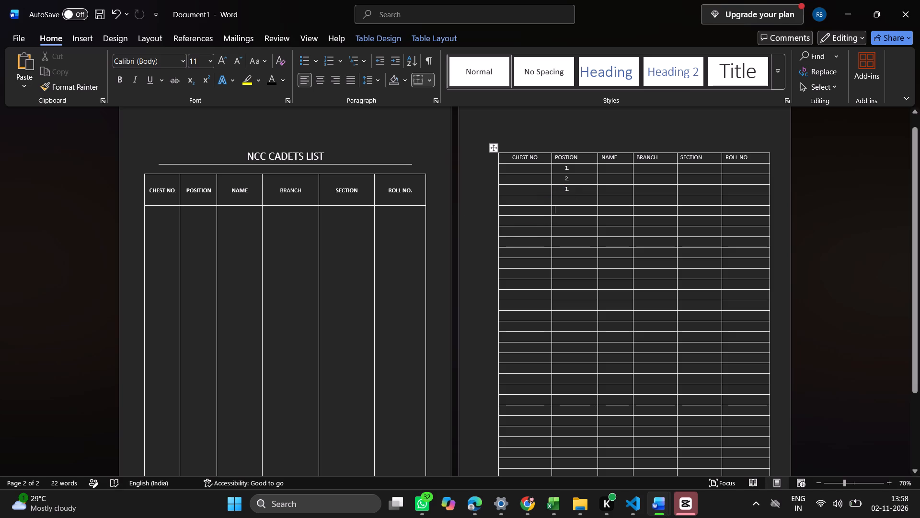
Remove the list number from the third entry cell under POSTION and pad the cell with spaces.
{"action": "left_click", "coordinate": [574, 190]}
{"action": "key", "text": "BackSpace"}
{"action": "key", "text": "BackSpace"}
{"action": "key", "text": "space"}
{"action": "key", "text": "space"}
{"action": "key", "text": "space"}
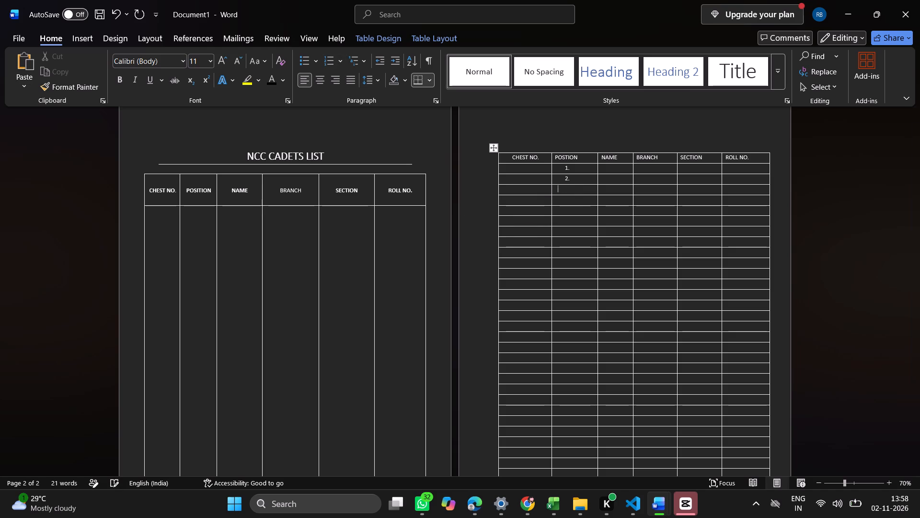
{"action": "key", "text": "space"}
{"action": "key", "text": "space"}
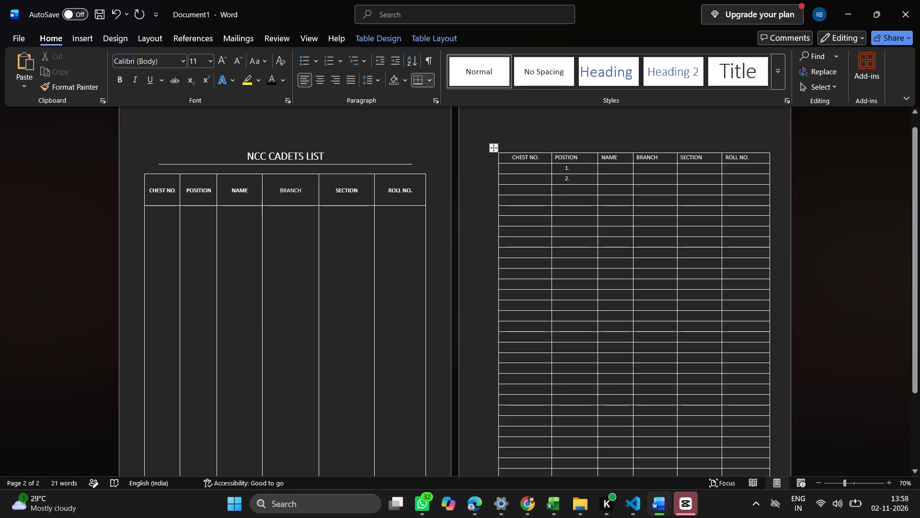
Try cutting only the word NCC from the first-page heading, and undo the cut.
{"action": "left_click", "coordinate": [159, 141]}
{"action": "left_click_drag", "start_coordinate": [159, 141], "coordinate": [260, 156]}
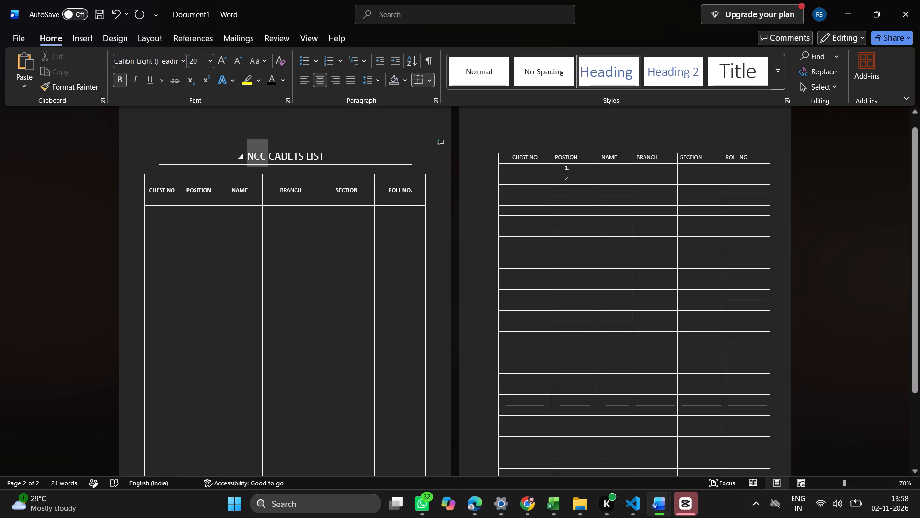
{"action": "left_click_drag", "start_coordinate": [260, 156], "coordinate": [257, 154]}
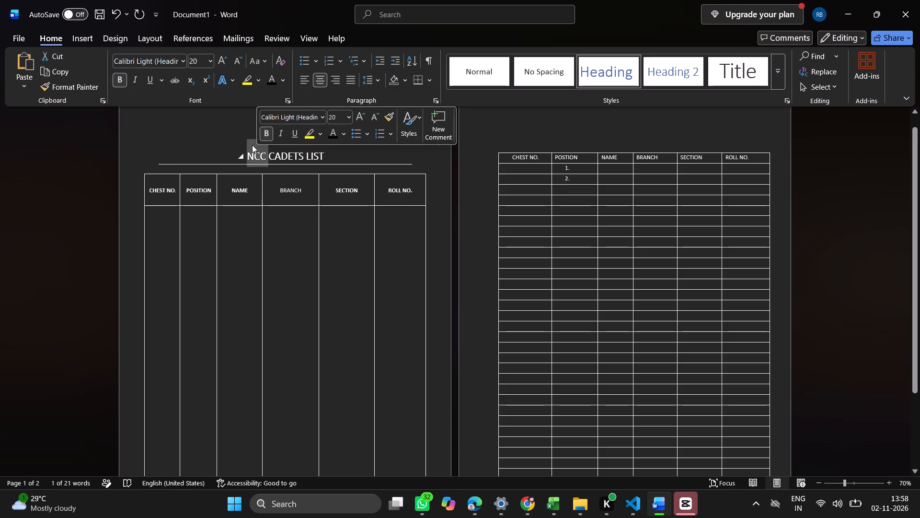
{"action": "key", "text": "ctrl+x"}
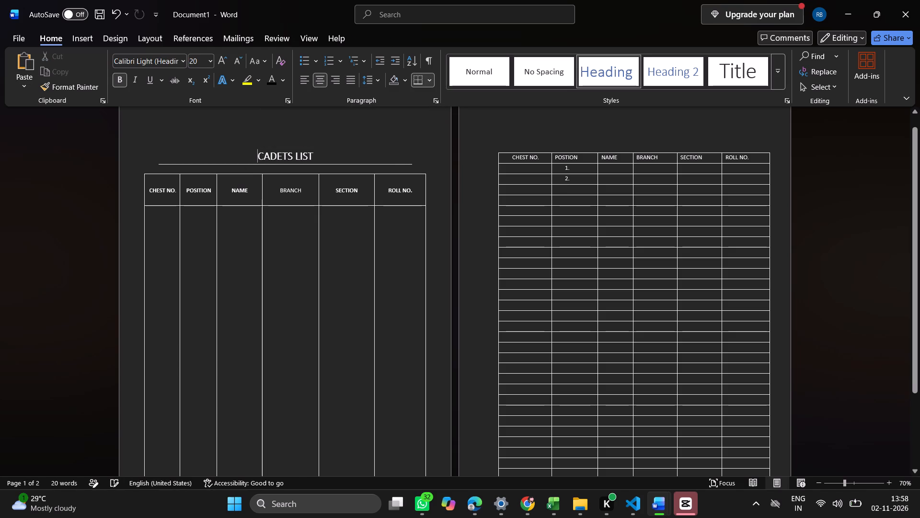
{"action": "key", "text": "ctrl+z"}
Move the whole NCC CADETS LIST heading from the first page to the line above the second-page table.
{"action": "triple_click", "coordinate": [225, 142]}
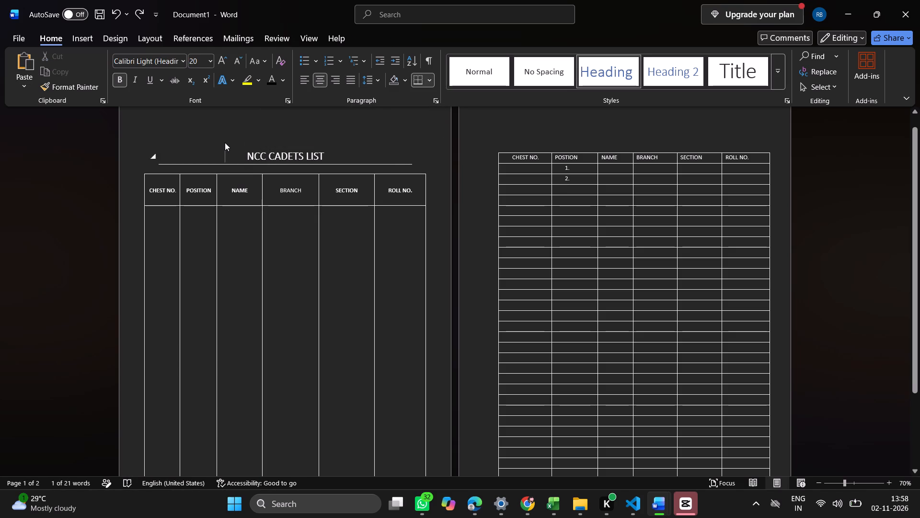
{"action": "left_click_drag", "start_coordinate": [225, 142], "coordinate": [421, 166]}
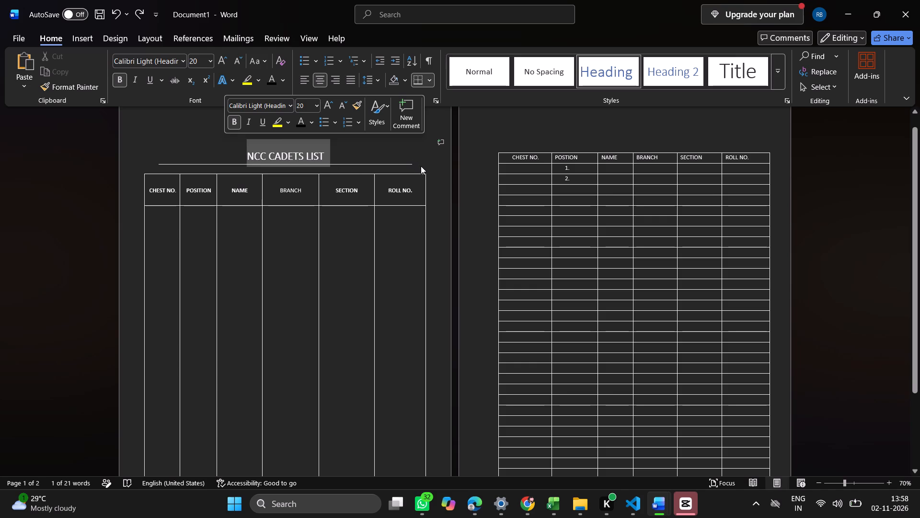
{"action": "left_click_drag", "start_coordinate": [421, 166], "coordinate": [419, 167]}
{"action": "key", "text": "ctrl+x"}
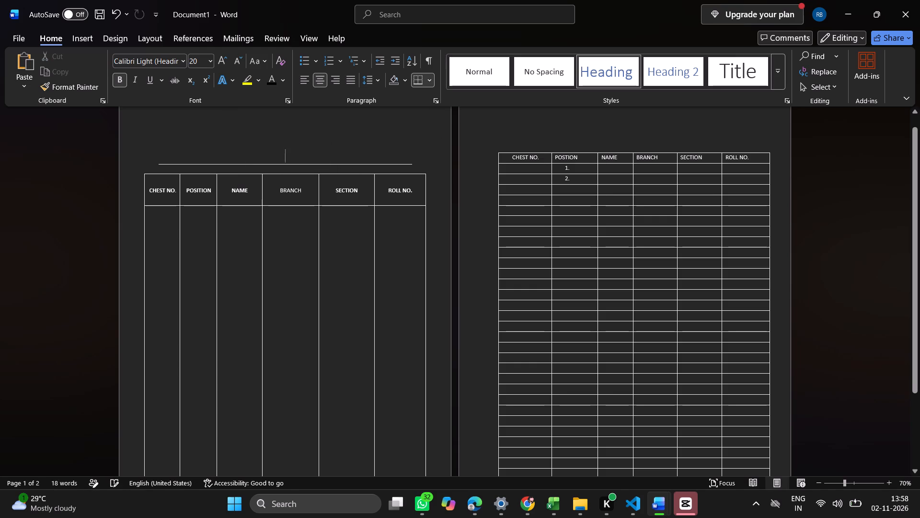
{"action": "left_click", "coordinate": [609, 121]}
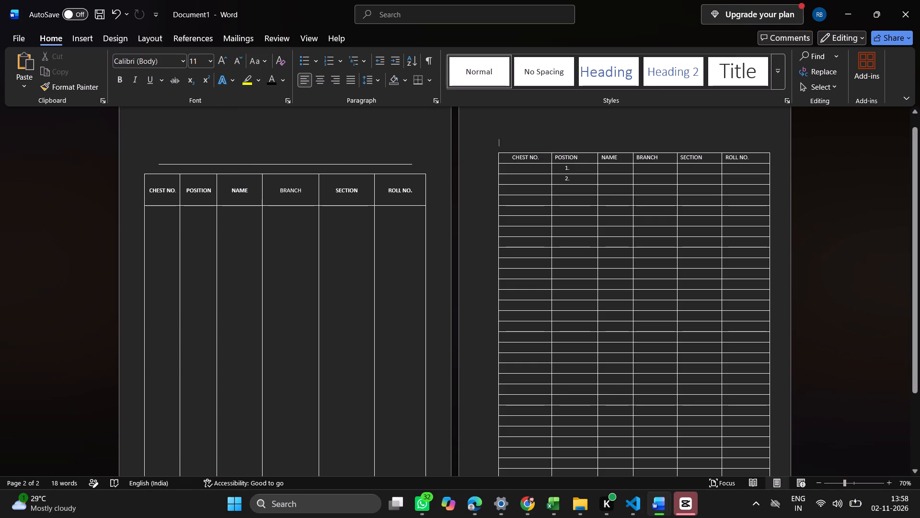
{"action": "key", "text": "ctrl+v"}
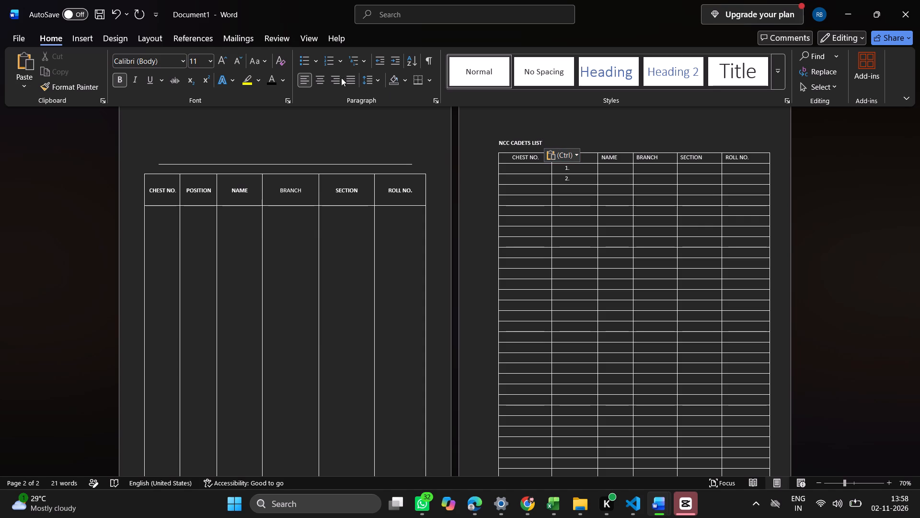
Centre the moved NCC CADETS LIST line and apply the Heading style to it.
{"action": "left_click", "coordinate": [319, 80]}
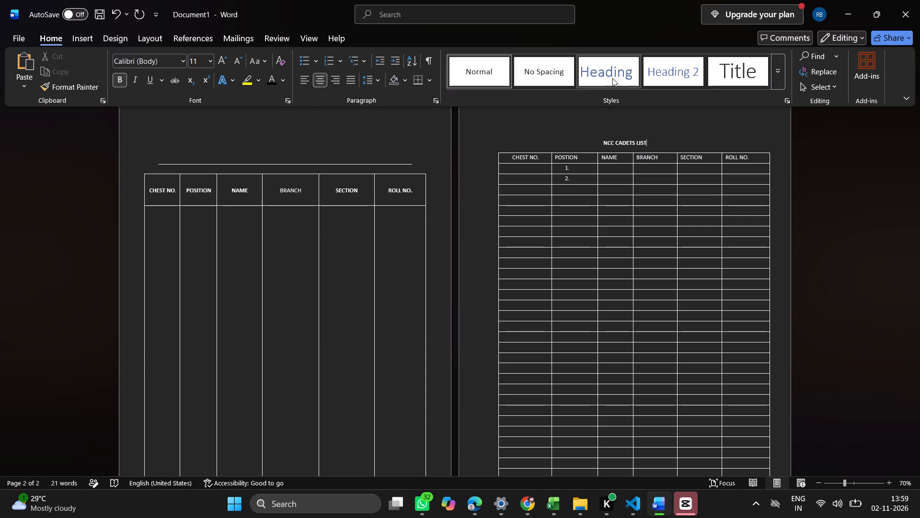
{"action": "left_click", "coordinate": [612, 78]}
{"action": "scroll", "coordinate": [621, 176], "scroll_direction": "up", "scroll_amount": 8}
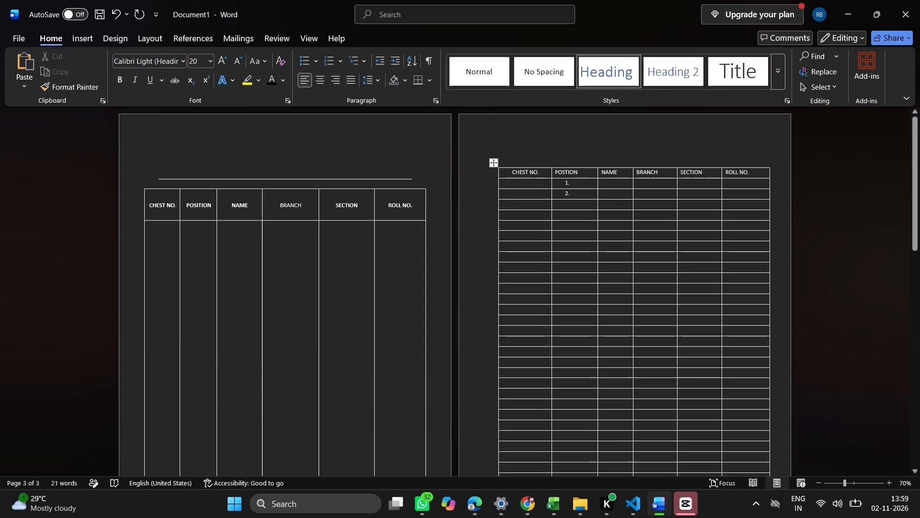
{"action": "scroll", "coordinate": [578, 153], "scroll_direction": "down", "scroll_amount": 1}
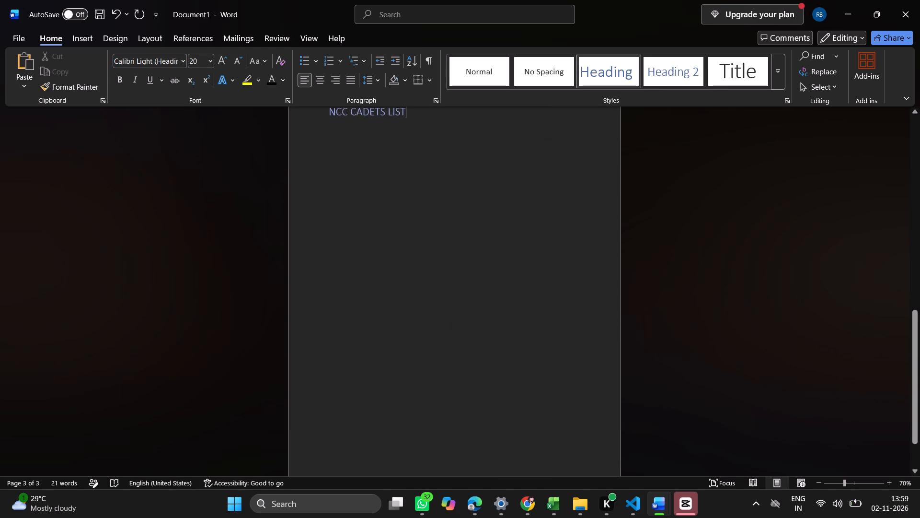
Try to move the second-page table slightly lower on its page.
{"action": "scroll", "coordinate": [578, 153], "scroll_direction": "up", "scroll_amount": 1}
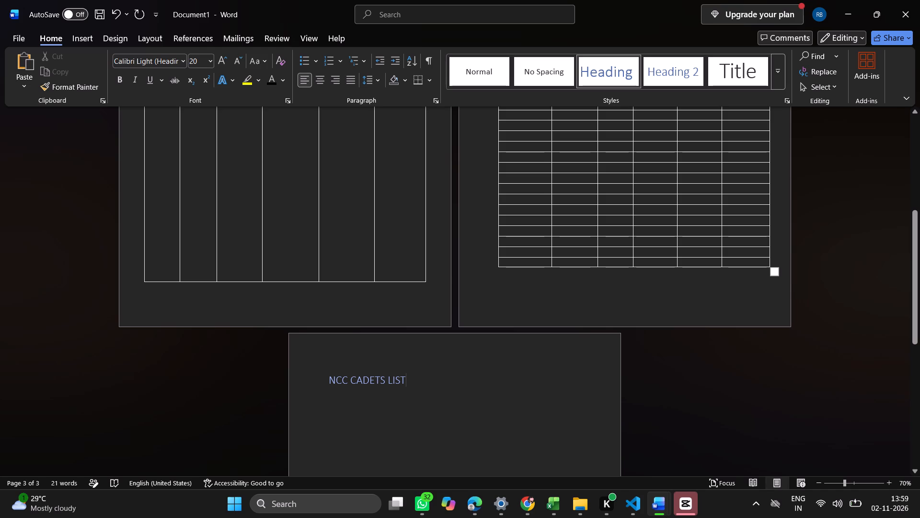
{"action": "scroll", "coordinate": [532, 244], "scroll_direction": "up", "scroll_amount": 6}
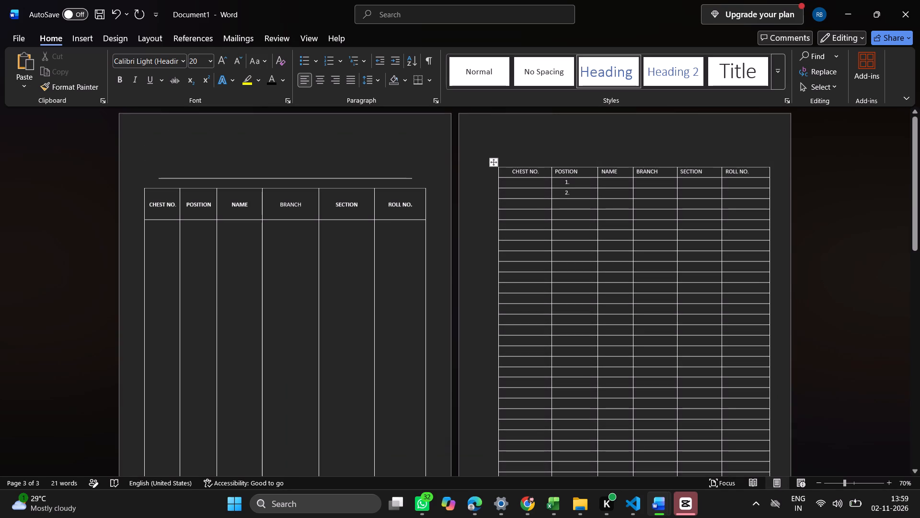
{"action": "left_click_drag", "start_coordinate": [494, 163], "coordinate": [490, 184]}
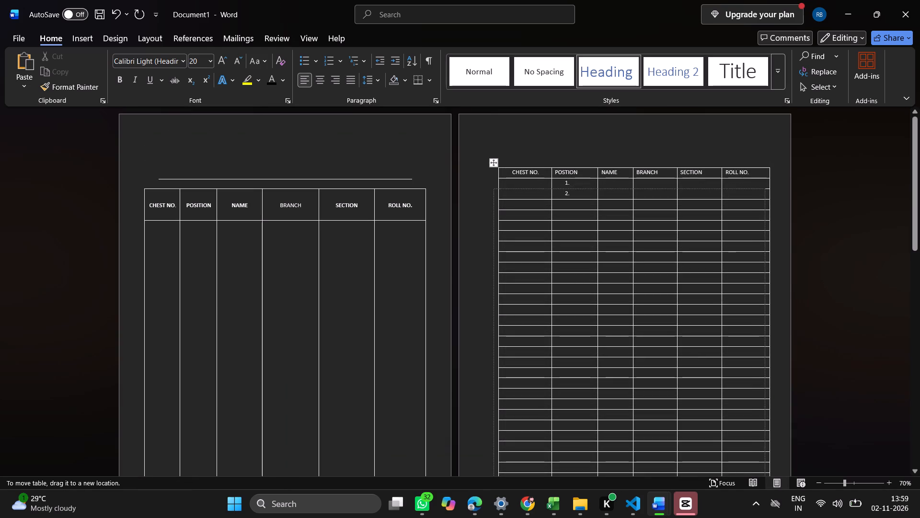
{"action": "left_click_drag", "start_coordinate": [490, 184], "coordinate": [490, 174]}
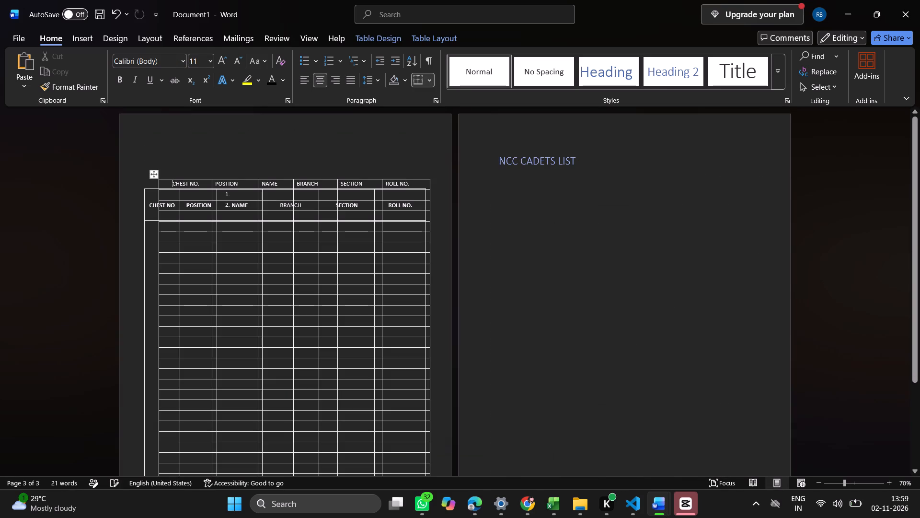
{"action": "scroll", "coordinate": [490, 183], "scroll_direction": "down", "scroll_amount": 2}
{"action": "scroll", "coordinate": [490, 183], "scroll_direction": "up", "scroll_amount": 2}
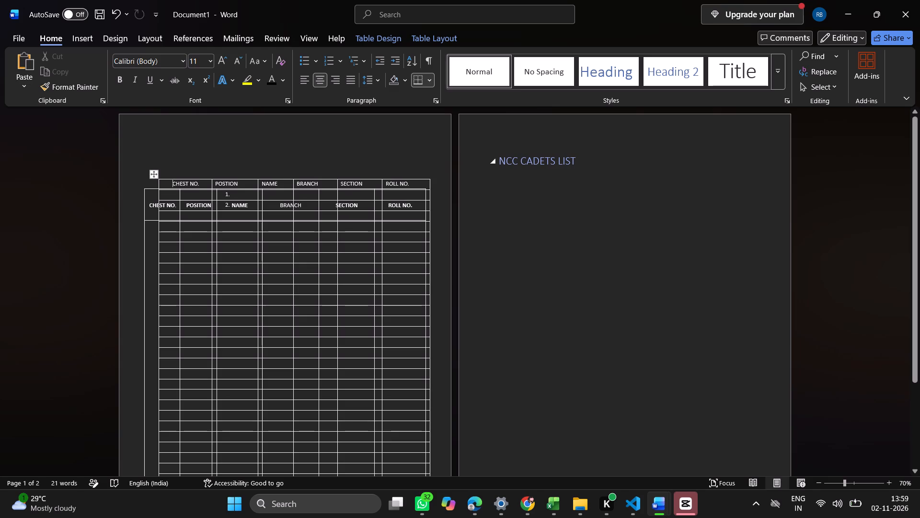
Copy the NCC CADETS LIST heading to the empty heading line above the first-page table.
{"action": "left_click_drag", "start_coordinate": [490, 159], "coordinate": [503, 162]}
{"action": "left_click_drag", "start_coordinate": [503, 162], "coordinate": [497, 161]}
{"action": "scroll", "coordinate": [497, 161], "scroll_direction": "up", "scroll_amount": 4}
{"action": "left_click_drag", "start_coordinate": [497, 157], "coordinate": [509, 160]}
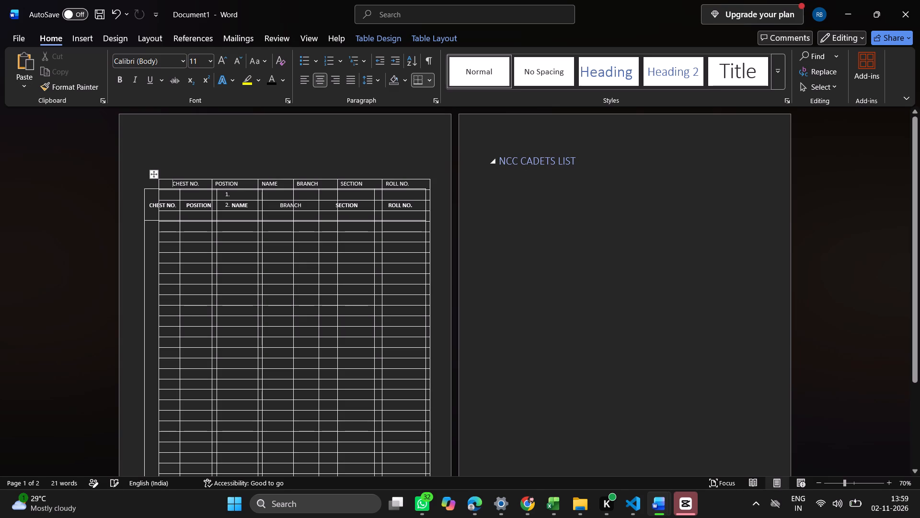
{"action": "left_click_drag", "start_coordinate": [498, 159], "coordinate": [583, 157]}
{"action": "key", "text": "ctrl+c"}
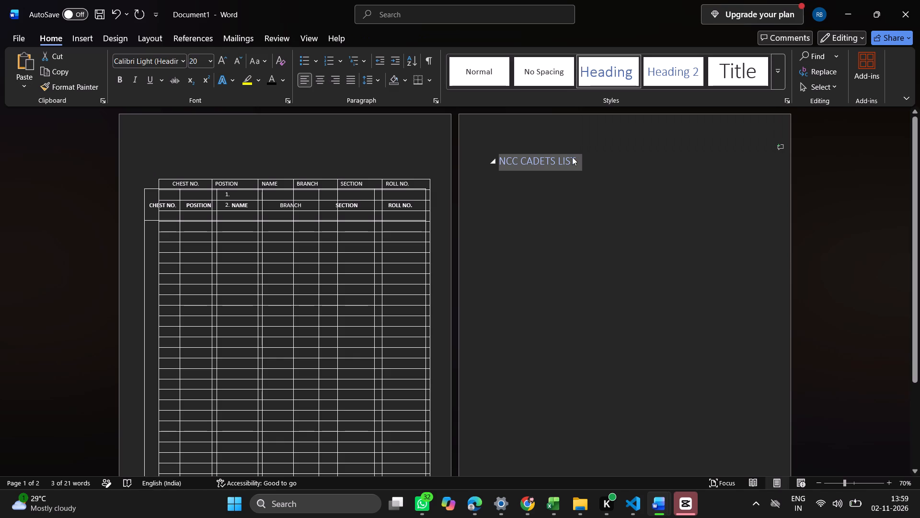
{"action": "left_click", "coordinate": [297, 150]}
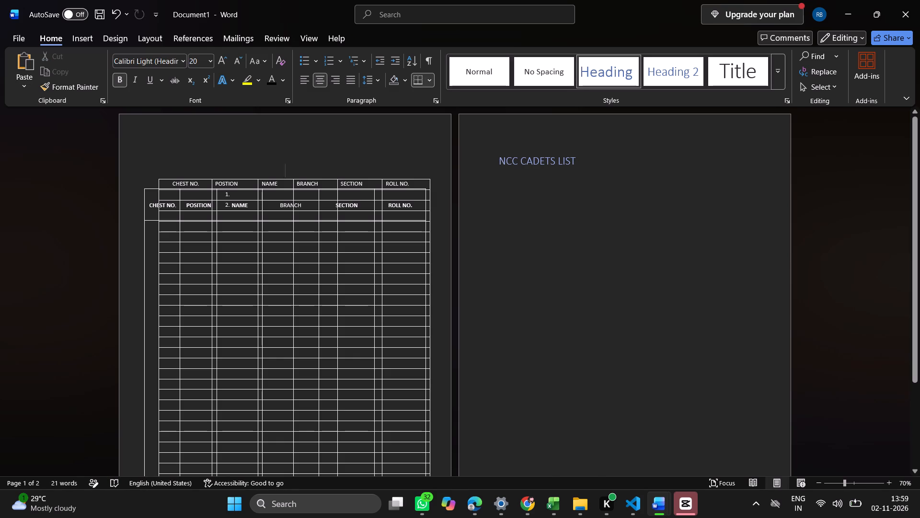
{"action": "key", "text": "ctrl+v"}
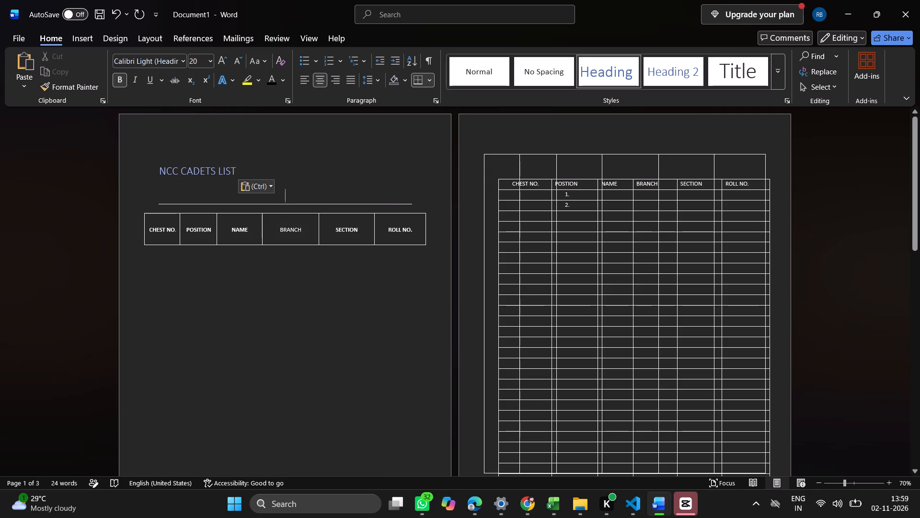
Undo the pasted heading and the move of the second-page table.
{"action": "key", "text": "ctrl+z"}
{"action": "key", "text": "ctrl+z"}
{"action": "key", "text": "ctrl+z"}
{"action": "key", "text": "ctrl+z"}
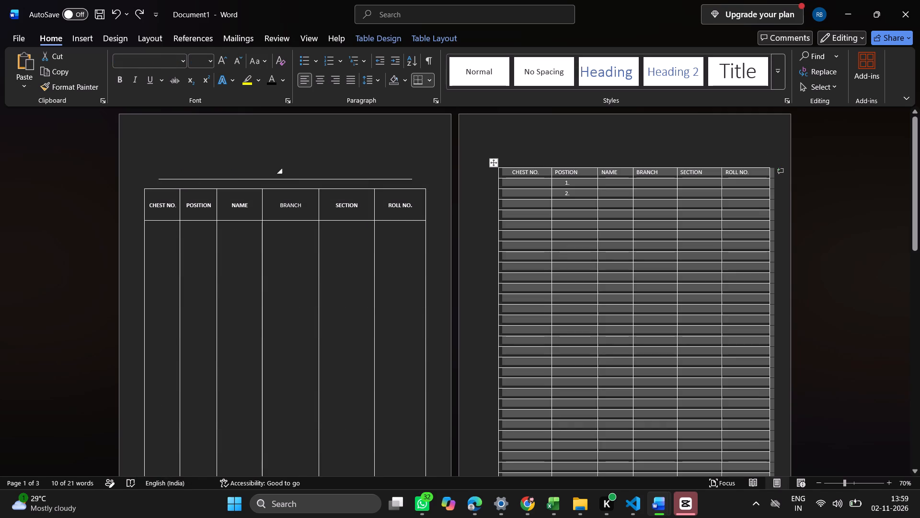
Select the header row of the second-page table.
{"action": "left_click", "coordinate": [491, 230]}
{"action": "left_click", "coordinate": [481, 236]}
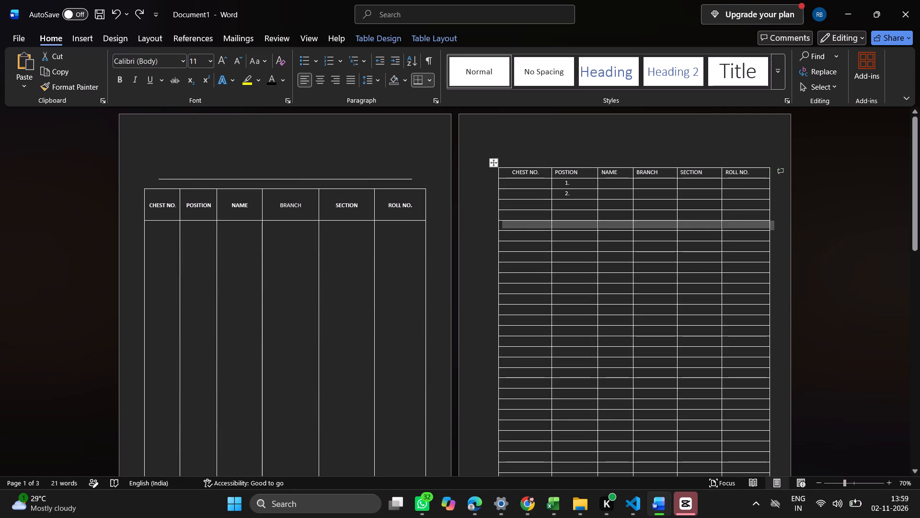
{"action": "left_click", "coordinate": [473, 133]}
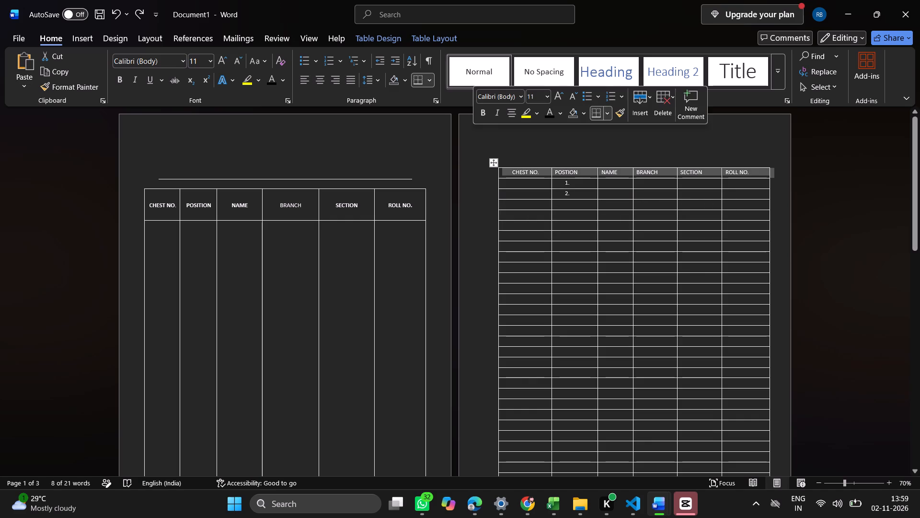
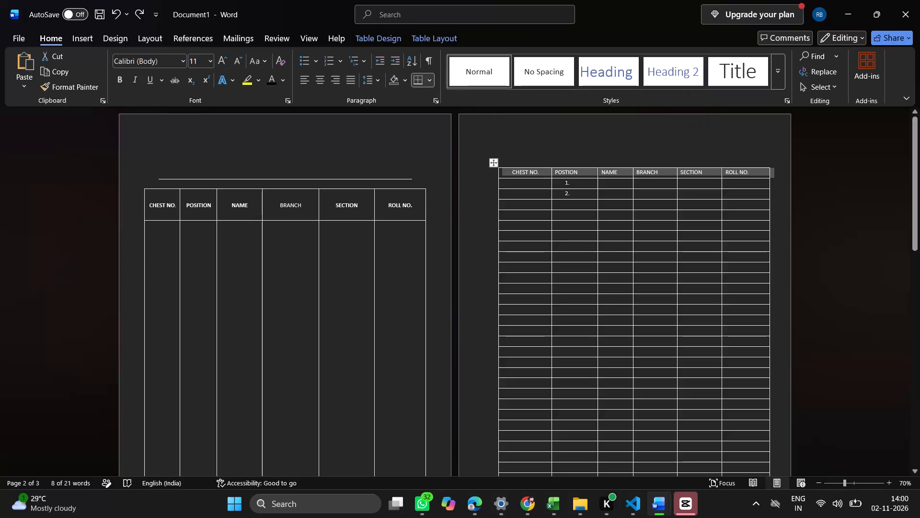
Select the POSTION column of the second-page table.
{"action": "left_click", "coordinate": [565, 143]}
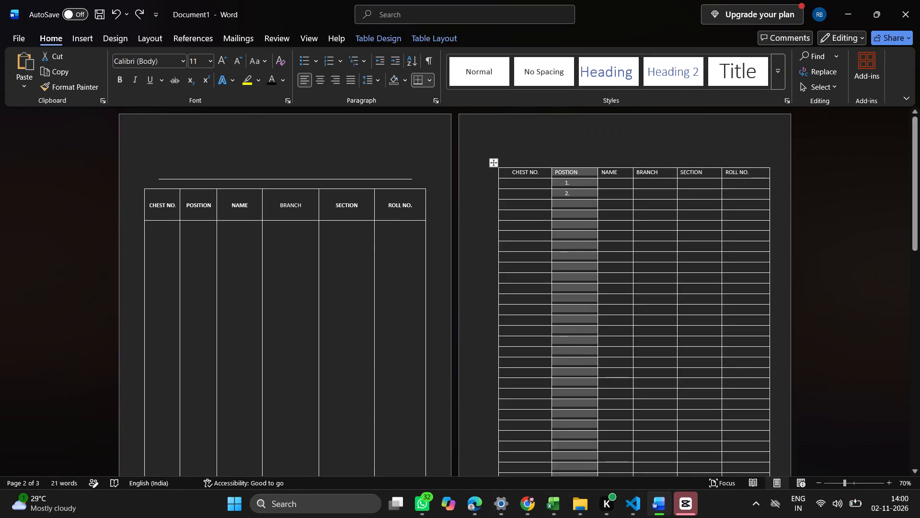
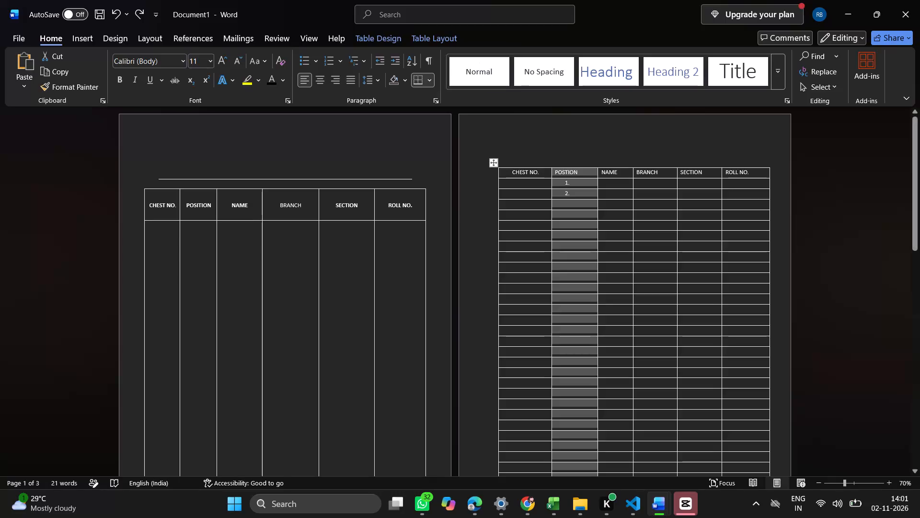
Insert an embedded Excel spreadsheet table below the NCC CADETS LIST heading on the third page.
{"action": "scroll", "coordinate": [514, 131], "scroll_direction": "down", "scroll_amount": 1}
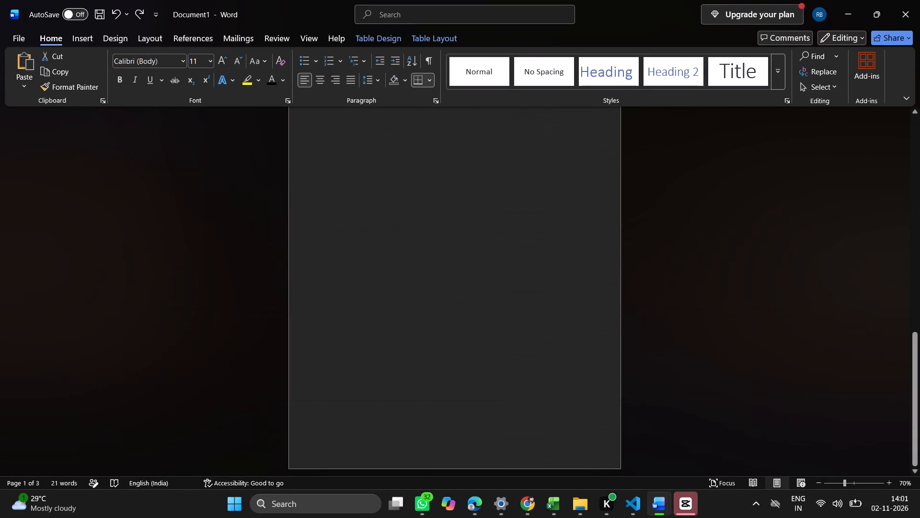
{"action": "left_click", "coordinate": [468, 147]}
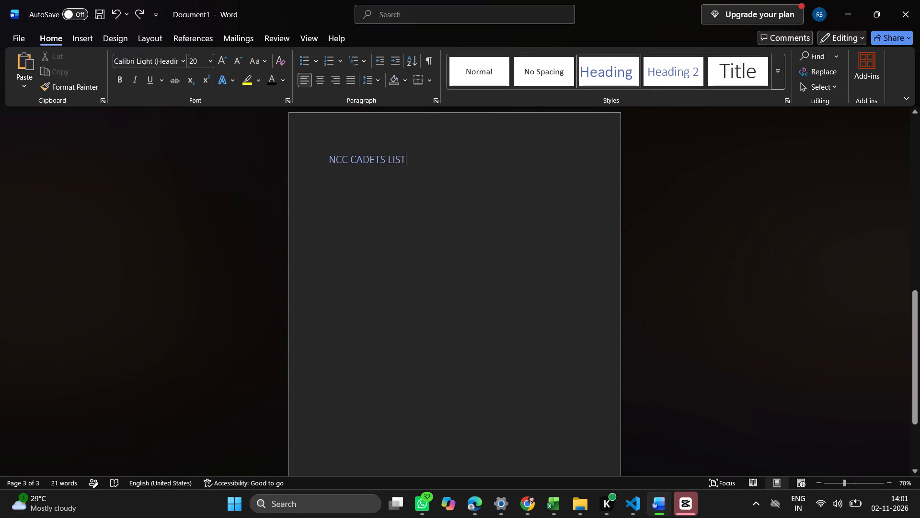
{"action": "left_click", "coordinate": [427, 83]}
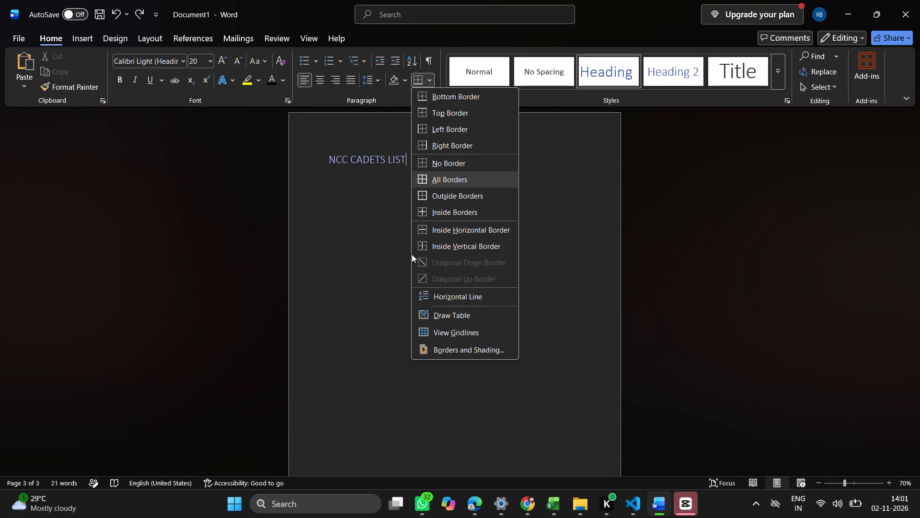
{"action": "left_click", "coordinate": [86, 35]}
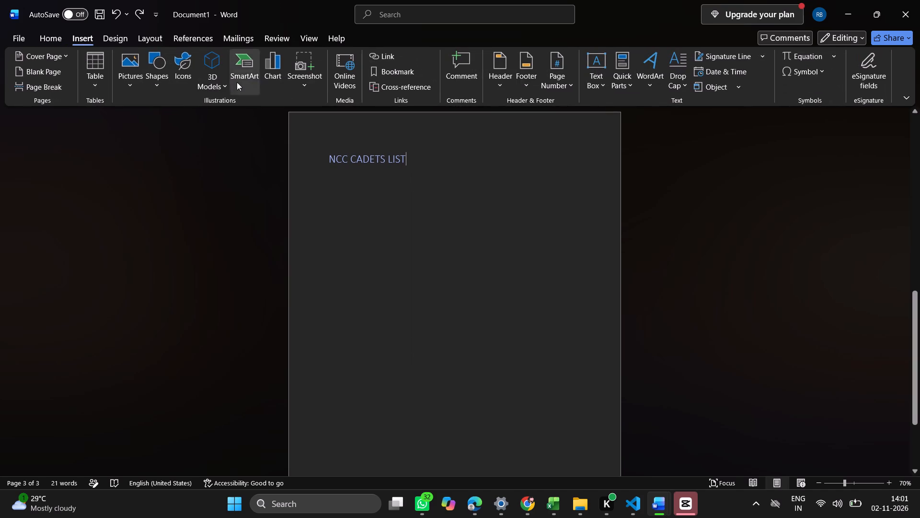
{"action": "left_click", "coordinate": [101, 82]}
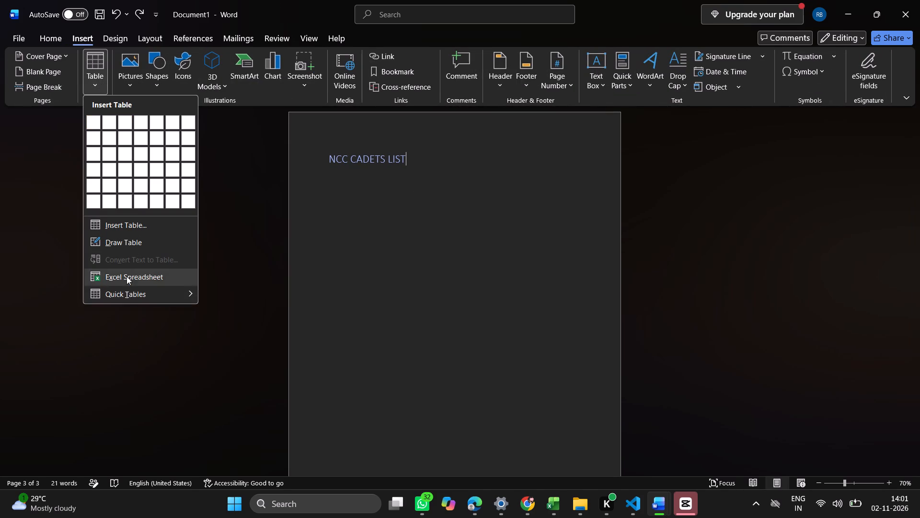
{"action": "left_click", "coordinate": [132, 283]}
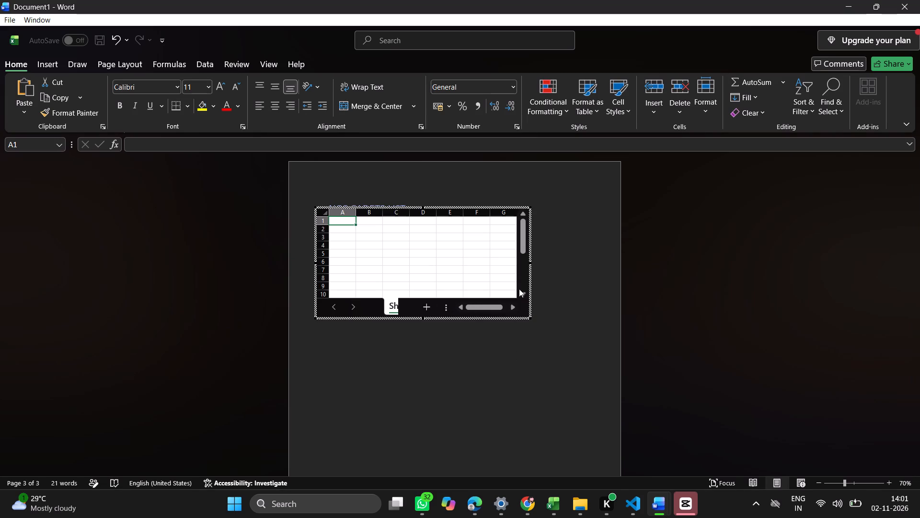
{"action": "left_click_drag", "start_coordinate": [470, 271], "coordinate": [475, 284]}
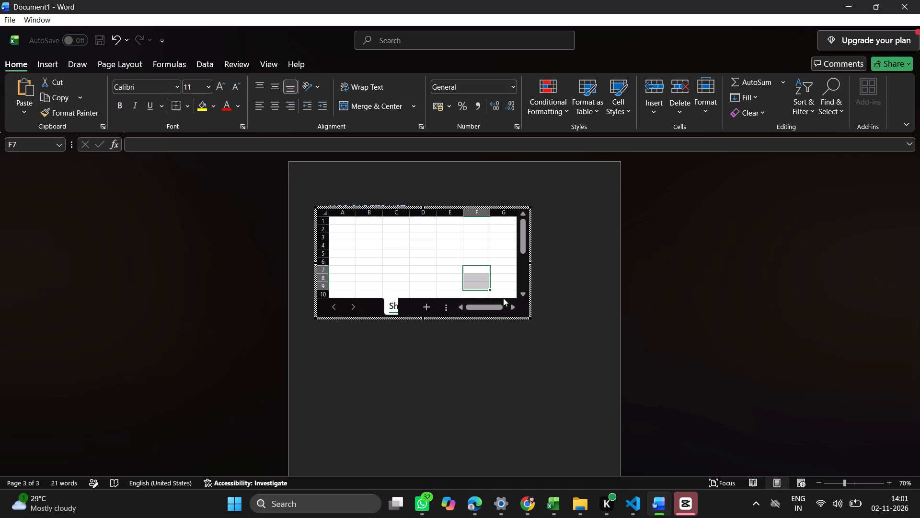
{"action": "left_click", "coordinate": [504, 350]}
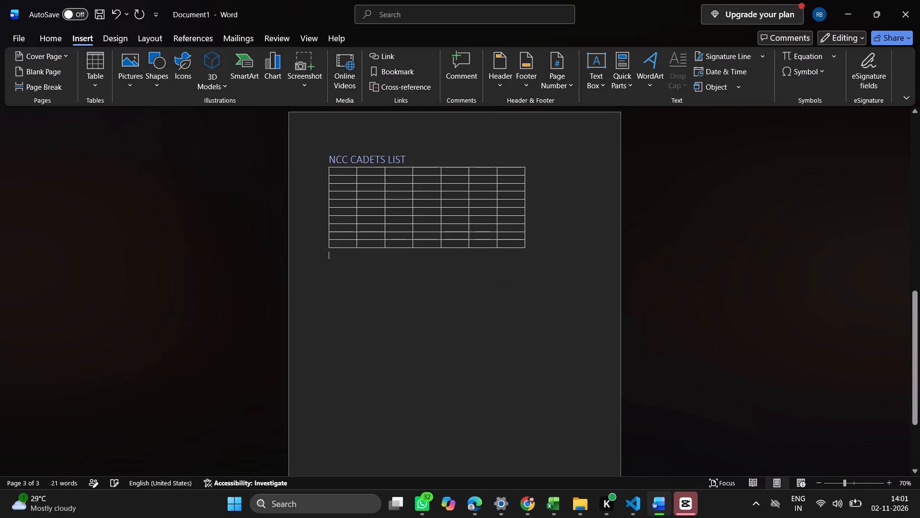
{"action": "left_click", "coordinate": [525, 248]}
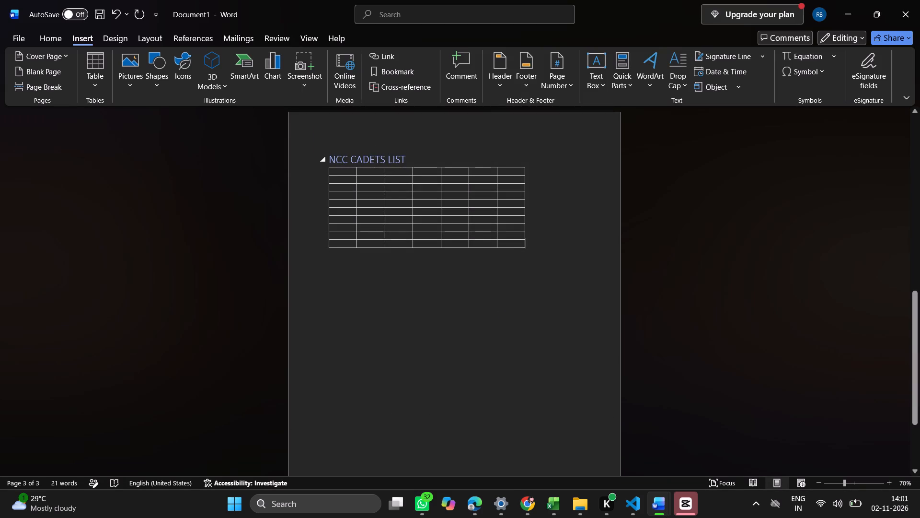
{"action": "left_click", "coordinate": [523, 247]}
Undo the spreadsheet insertion and the heading change made before it.
{"action": "key", "text": "ctrl+z"}
{"action": "key", "text": "ctrl+z"}
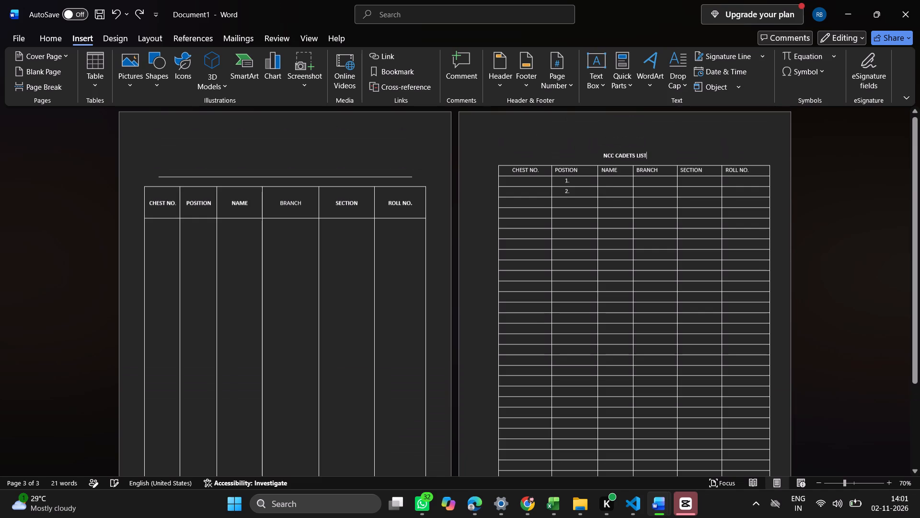
Insert a blank page after the second-page table.
{"action": "scroll", "coordinate": [460, 237], "scroll_direction": "down", "scroll_amount": 11}
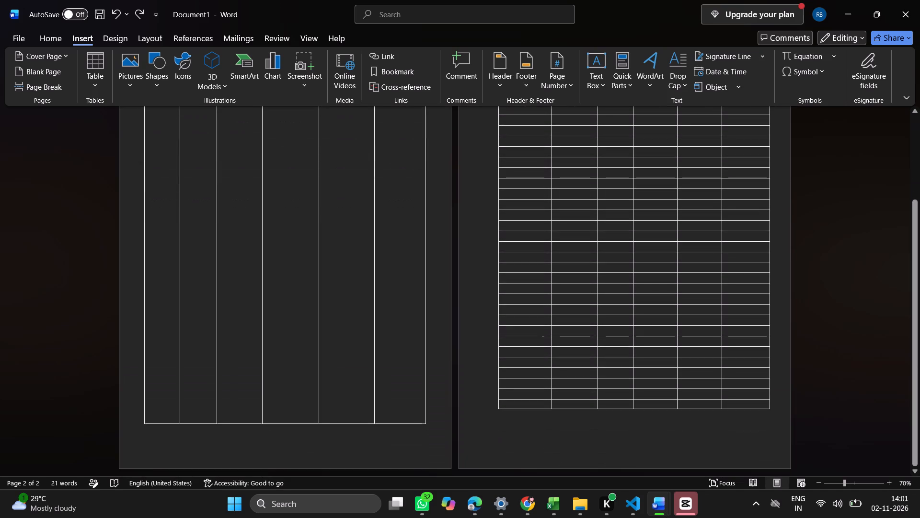
{"action": "scroll", "coordinate": [485, 321], "scroll_direction": "down", "scroll_amount": 6}
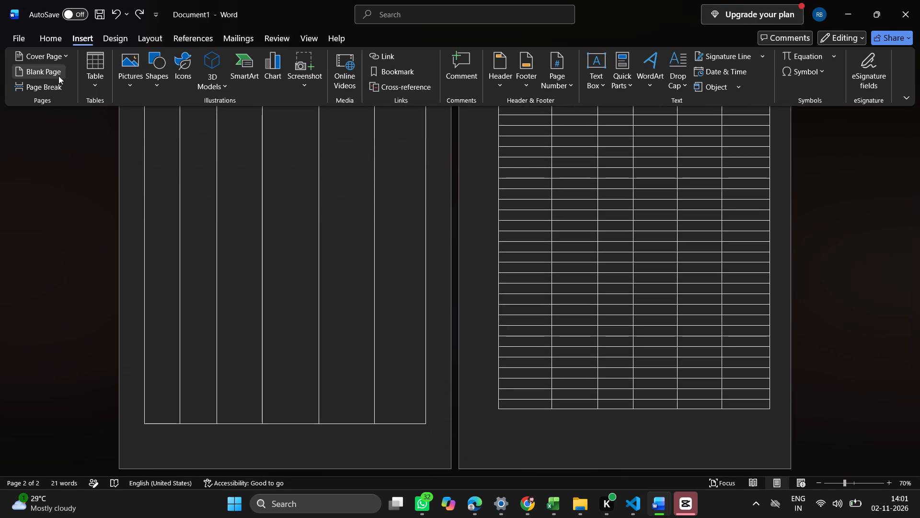
{"action": "left_click", "coordinate": [58, 76]}
Format the empty line on the new third page as Heading 1, centred, bold and underlined.
{"action": "scroll", "coordinate": [408, 428], "scroll_direction": "down", "scroll_amount": 3}
{"action": "scroll", "coordinate": [408, 428], "scroll_direction": "up", "scroll_amount": 1}
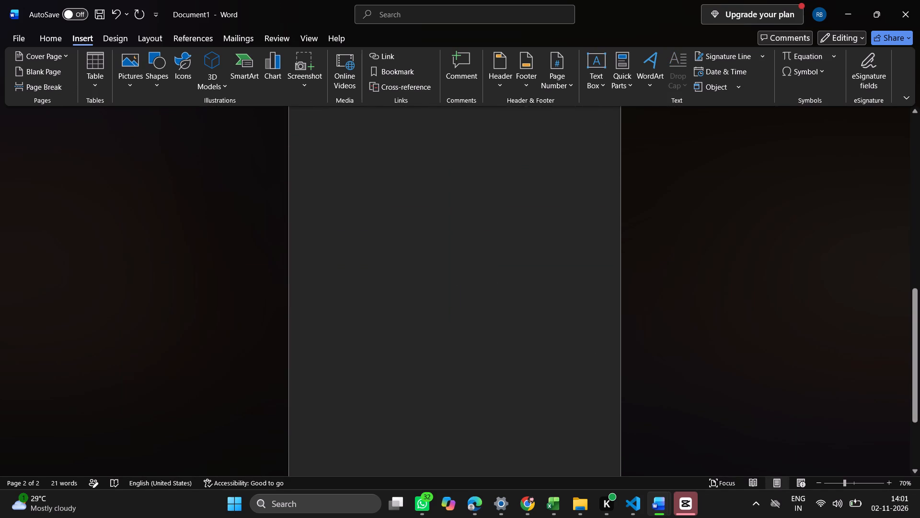
{"action": "scroll", "coordinate": [408, 428], "scroll_direction": "up", "scroll_amount": 1}
{"action": "scroll", "coordinate": [408, 428], "scroll_direction": "down", "scroll_amount": 2}
{"action": "scroll", "coordinate": [408, 428], "scroll_direction": "up", "scroll_amount": 1}
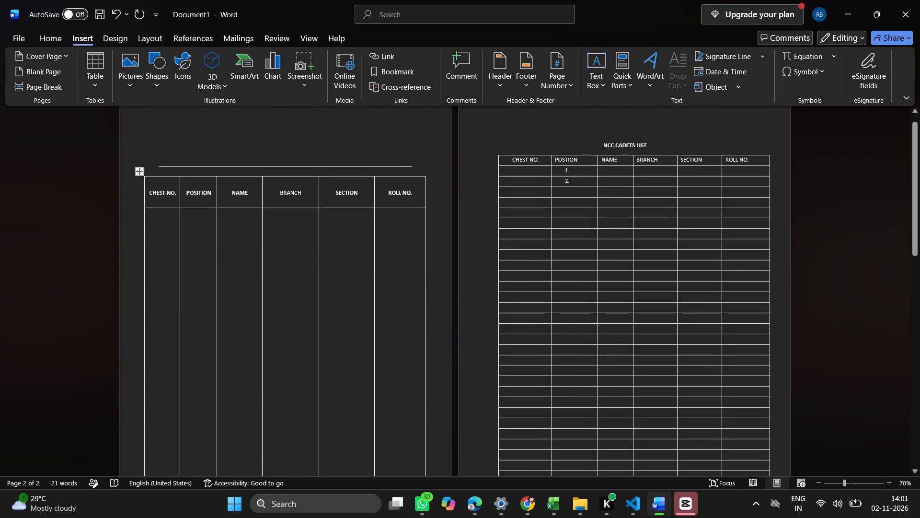
{"action": "scroll", "coordinate": [408, 428], "scroll_direction": "up", "scroll_amount": 2}
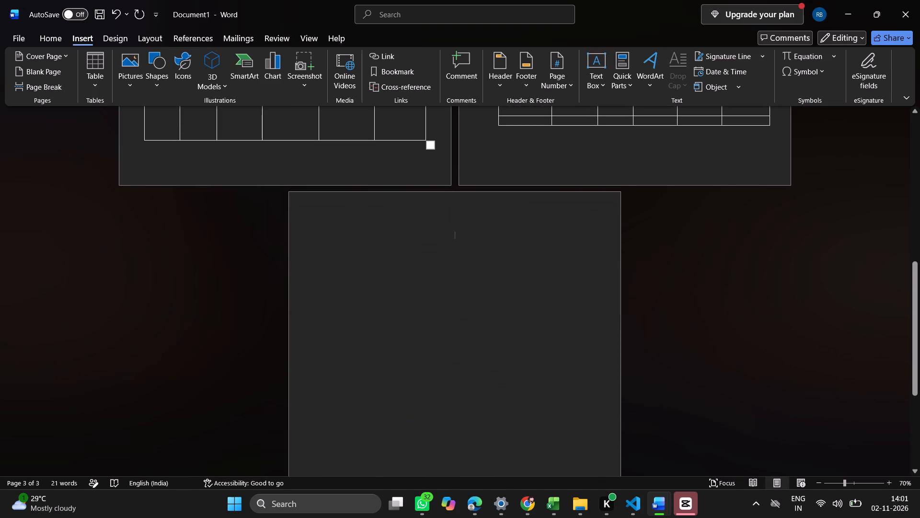
{"action": "left_click", "coordinate": [408, 428]}
{"action": "type", "text": "na"}
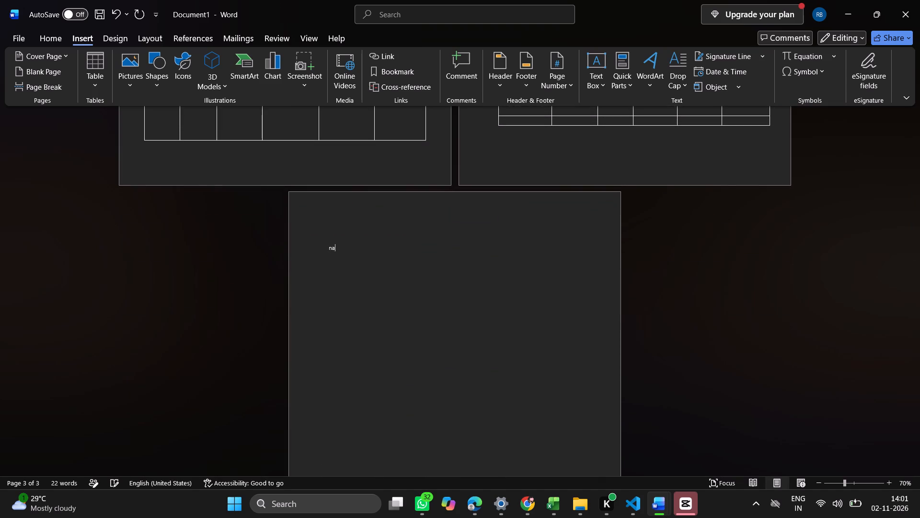
{"action": "key", "text": "BackSpace"}
{"action": "key", "text": "BackSpace"}
{"action": "left_click", "coordinate": [52, 44]}
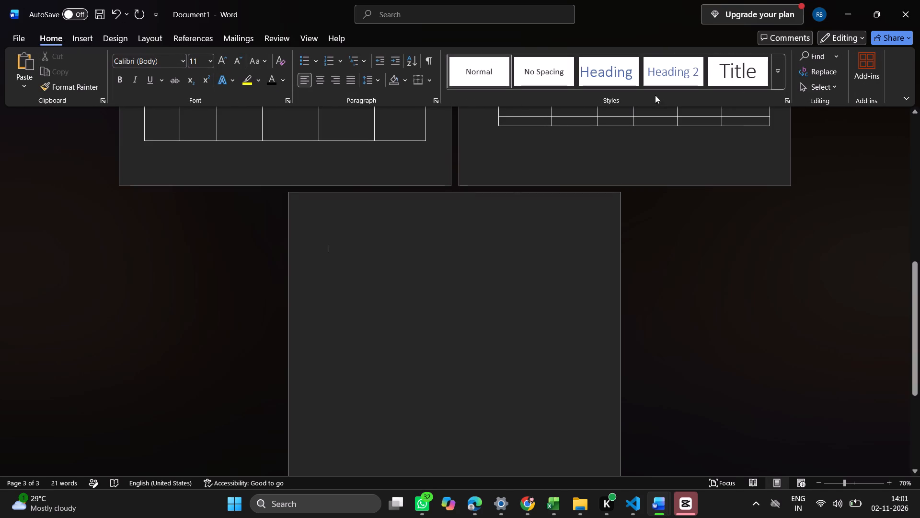
{"action": "left_click", "coordinate": [629, 78]}
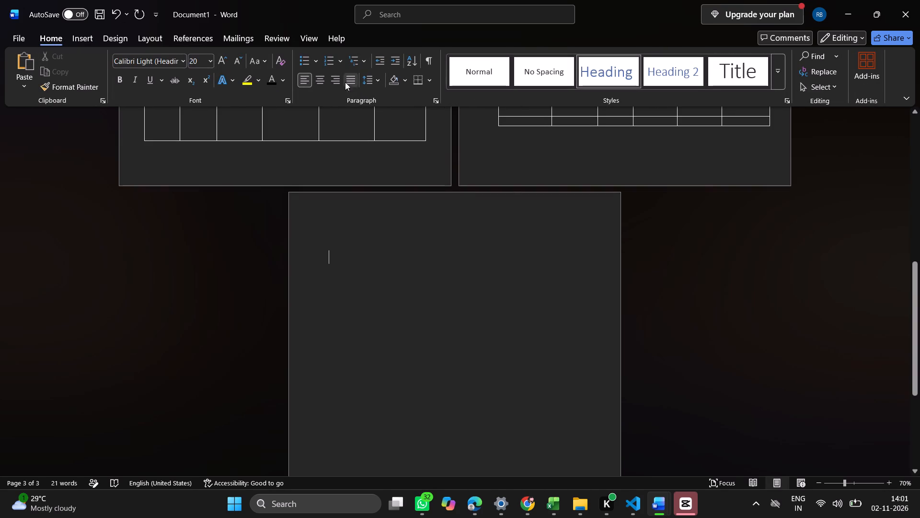
{"action": "left_click", "coordinate": [318, 81]}
{"action": "left_click", "coordinate": [115, 81]}
{"action": "left_click", "coordinate": [154, 77]}
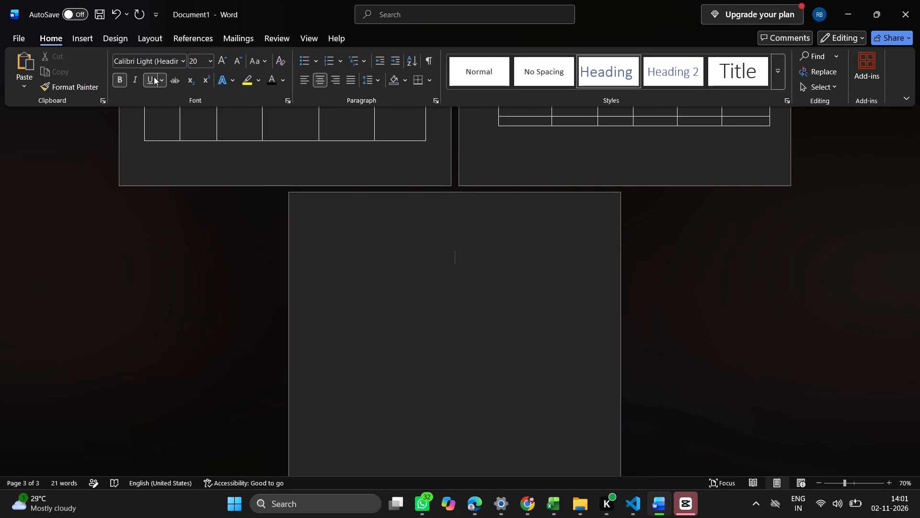
Enter NCC CANDIATE LIST as the heading of the third page.
{"action": "type", "text": "ni"}
{"action": "key", "text": "BackSpace"}
{"action": "key", "text": "n"}
{"action": "type", "text": "CC"}
{"action": "key", "text": "space"}
{"action": "type", "text": "CA"}
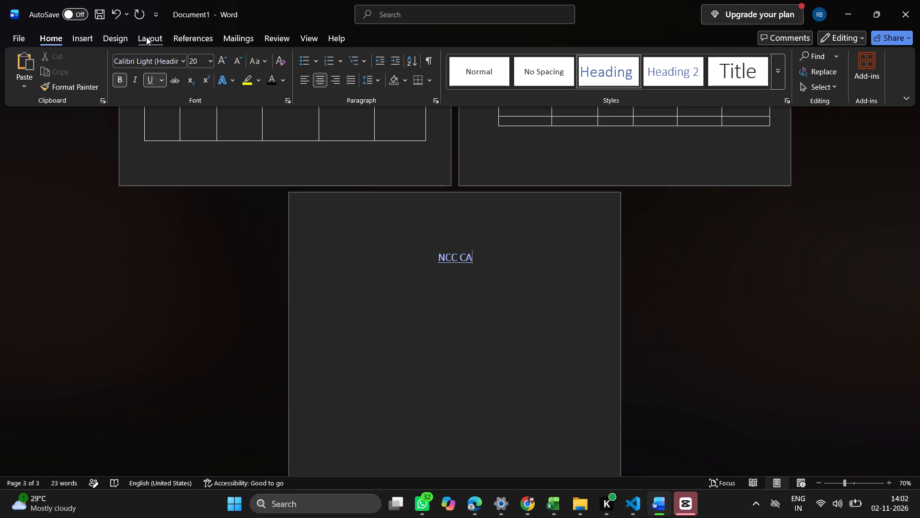
{"action": "key", "text": "a"}
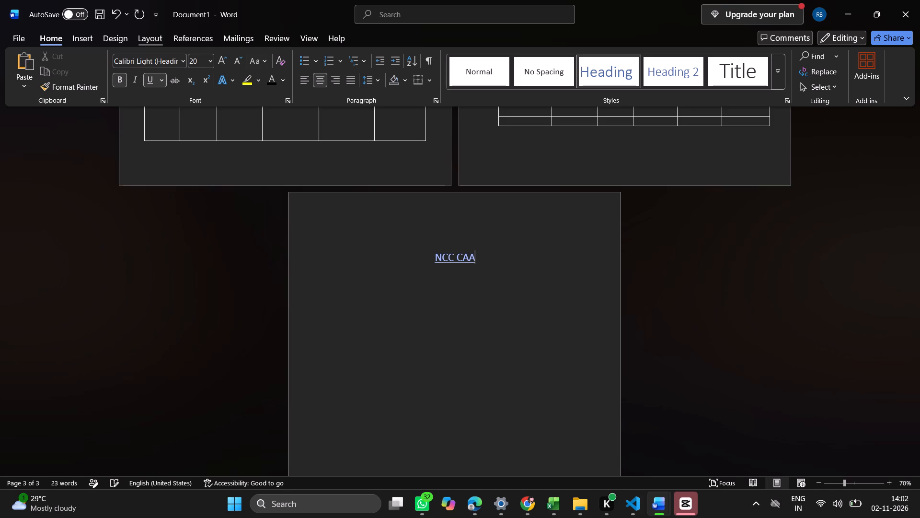
{"action": "key", "text": "BackSpace"}
{"action": "type", "text": "DATE"}
{"action": "key", "text": "BackSpace"}
{"action": "key", "text": "BackSpace"}
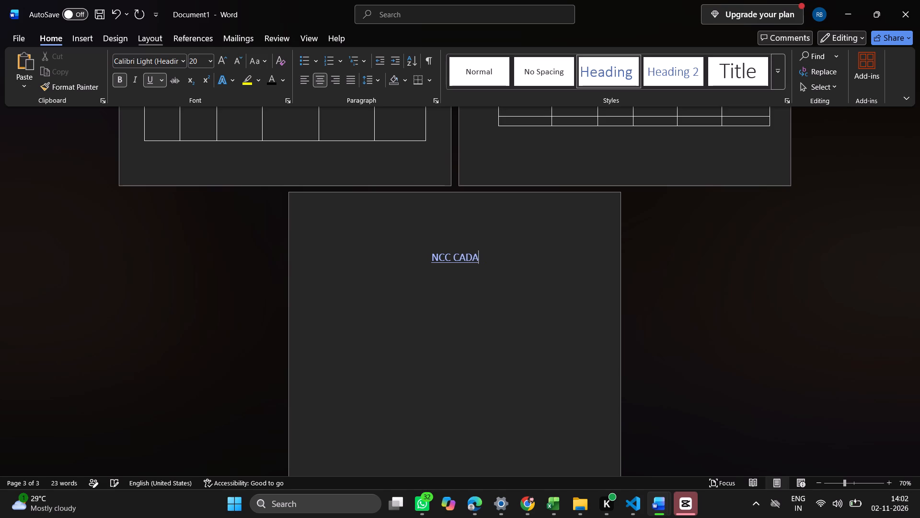
{"action": "key", "text": "BackSpace"}
{"action": "key", "text": "BackSpace"}
{"action": "key", "text": "BackSpace"}
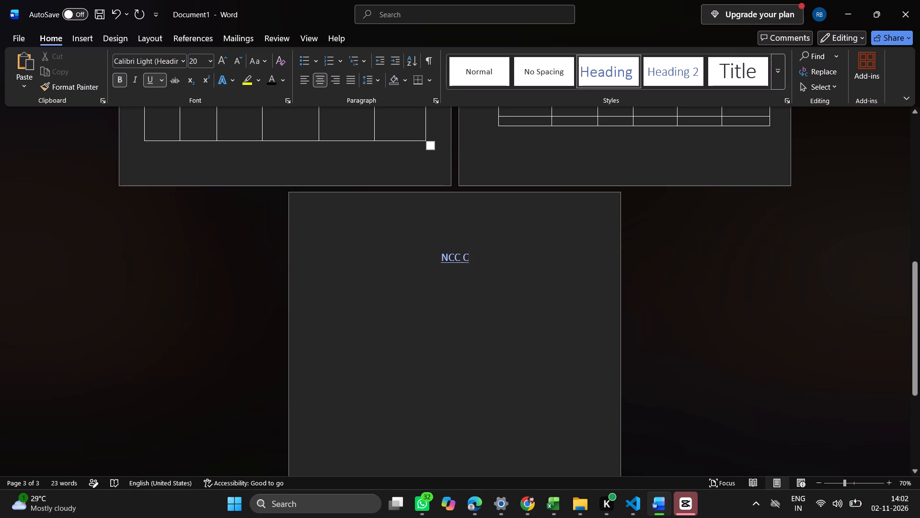
{"action": "key", "text": "a"}
{"action": "type", "text": "NDI"}
{"action": "key", "text": "BackSpace"}
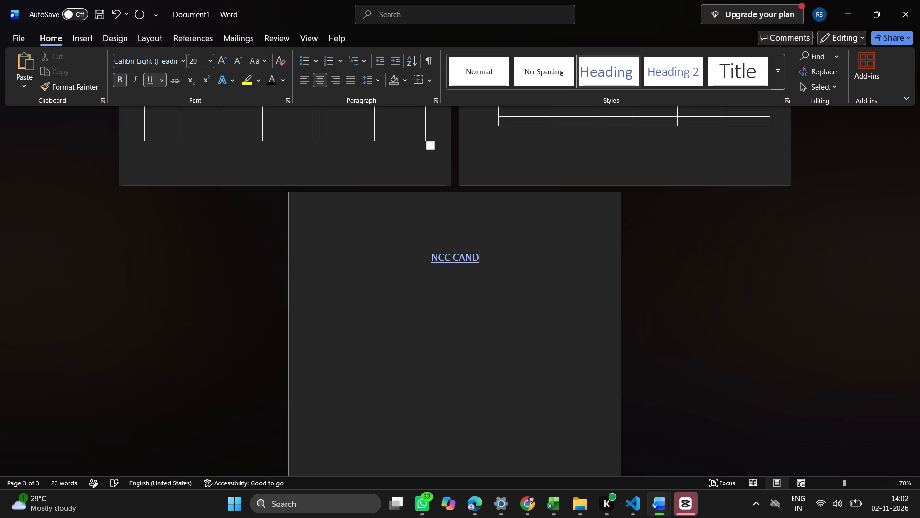
{"action": "key", "text": "a"}
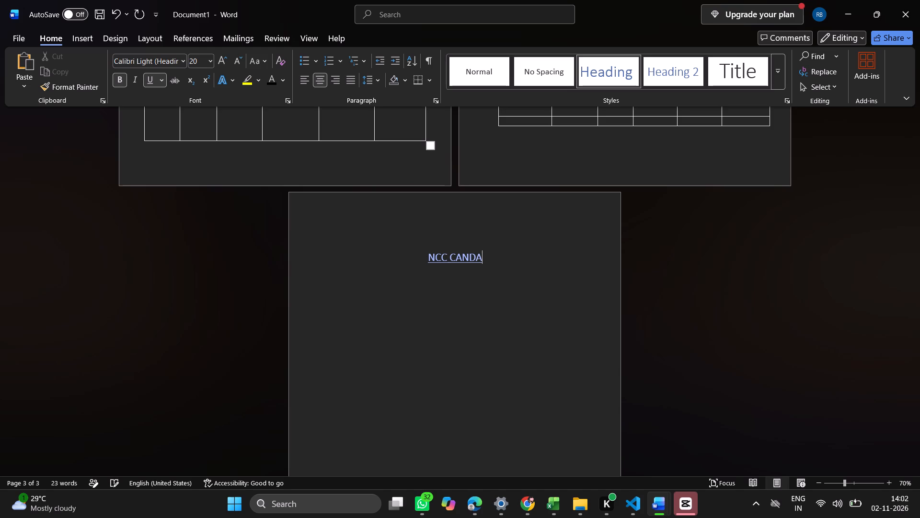
{"action": "key", "text": "BackSpace"}
{"action": "type", "text": "IATE"}
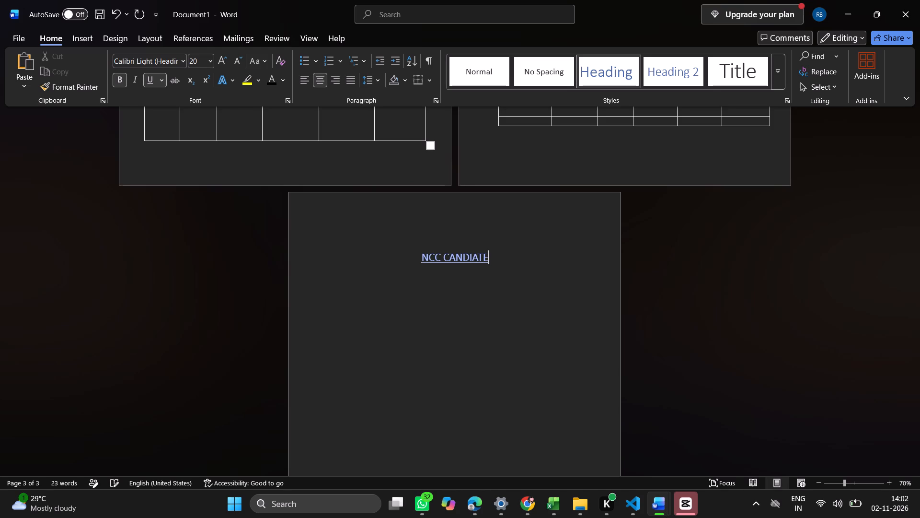
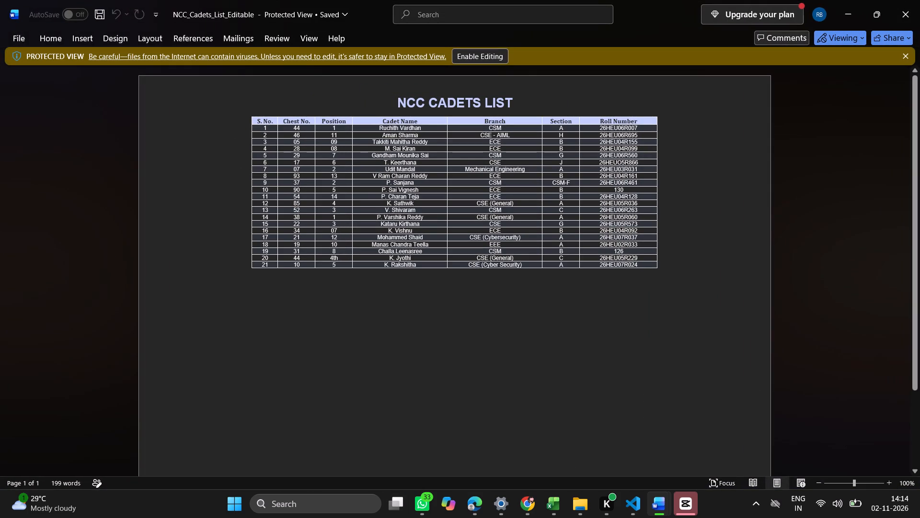
{"action": "left_click", "coordinate": [652, 267]}
{"action": "left_click", "coordinate": [657, 264]}
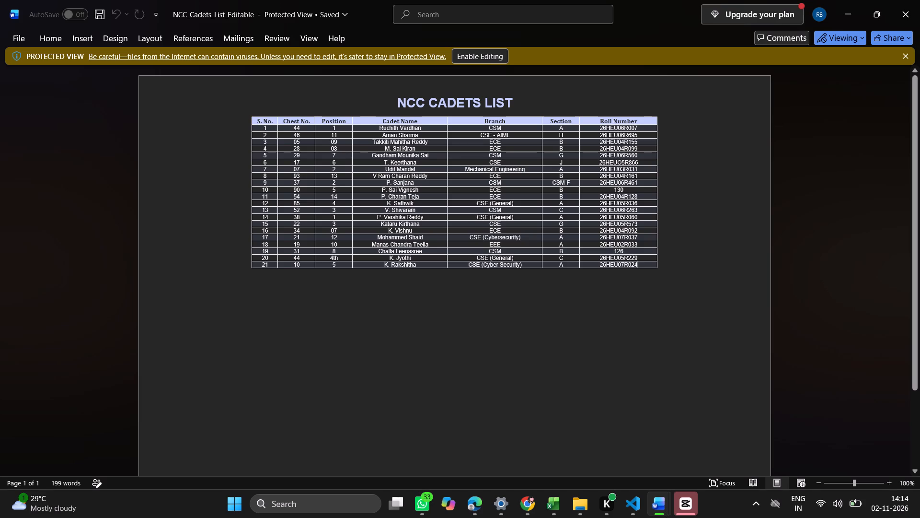
{"action": "left_click", "coordinate": [657, 266]}
{"action": "double_click", "coordinate": [646, 262]}
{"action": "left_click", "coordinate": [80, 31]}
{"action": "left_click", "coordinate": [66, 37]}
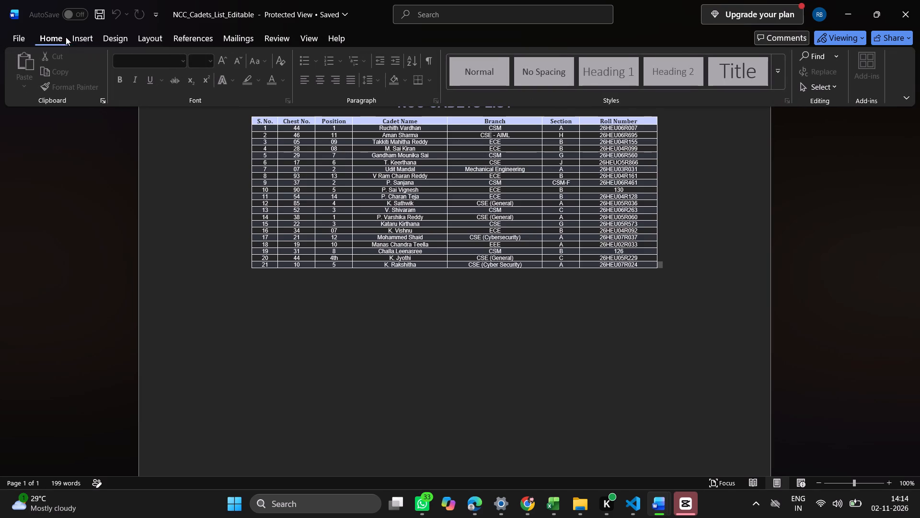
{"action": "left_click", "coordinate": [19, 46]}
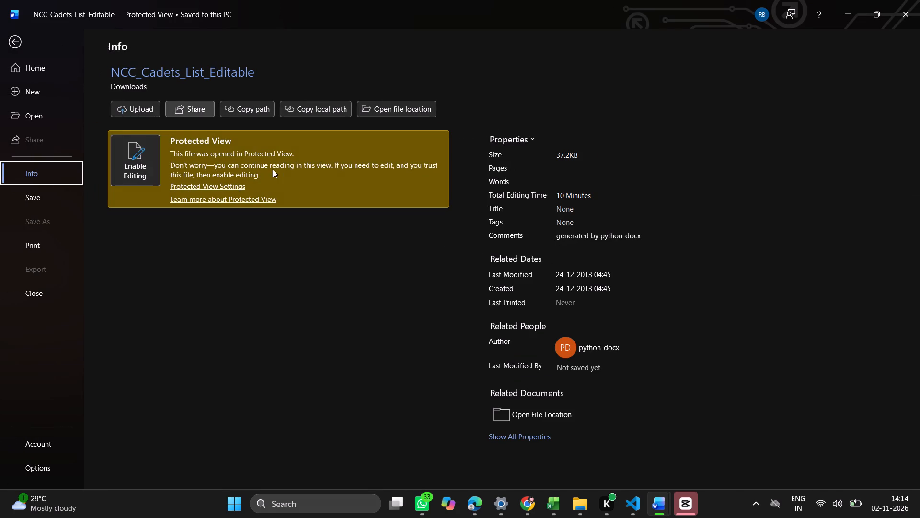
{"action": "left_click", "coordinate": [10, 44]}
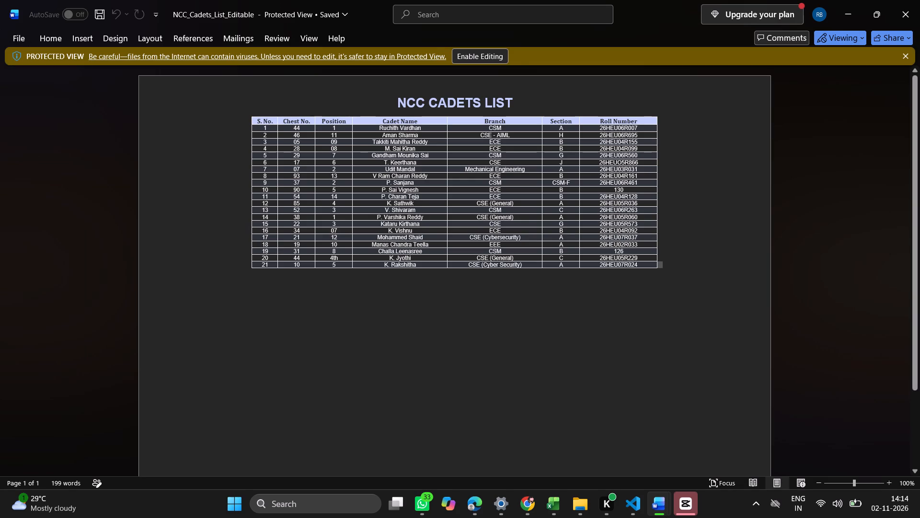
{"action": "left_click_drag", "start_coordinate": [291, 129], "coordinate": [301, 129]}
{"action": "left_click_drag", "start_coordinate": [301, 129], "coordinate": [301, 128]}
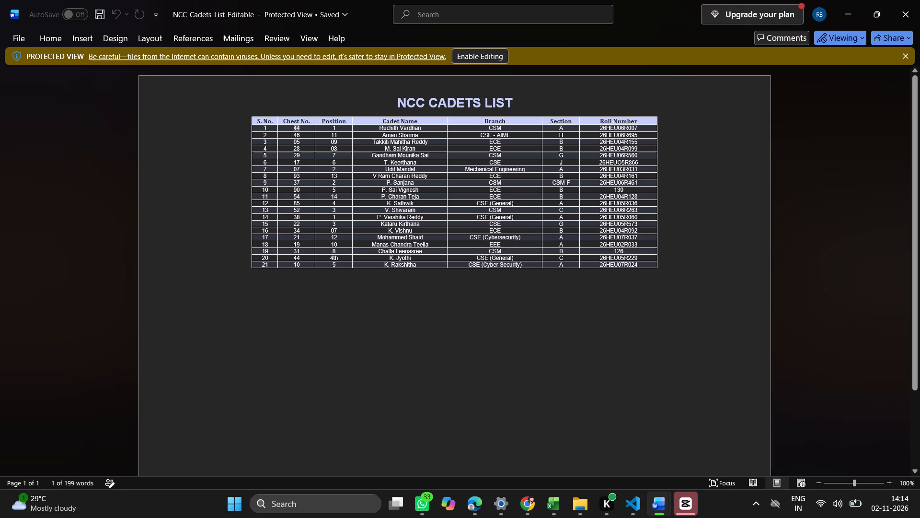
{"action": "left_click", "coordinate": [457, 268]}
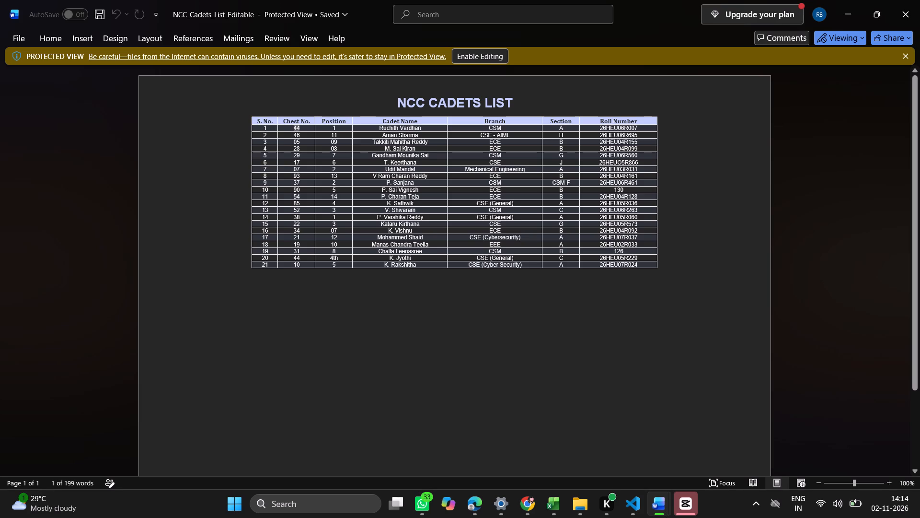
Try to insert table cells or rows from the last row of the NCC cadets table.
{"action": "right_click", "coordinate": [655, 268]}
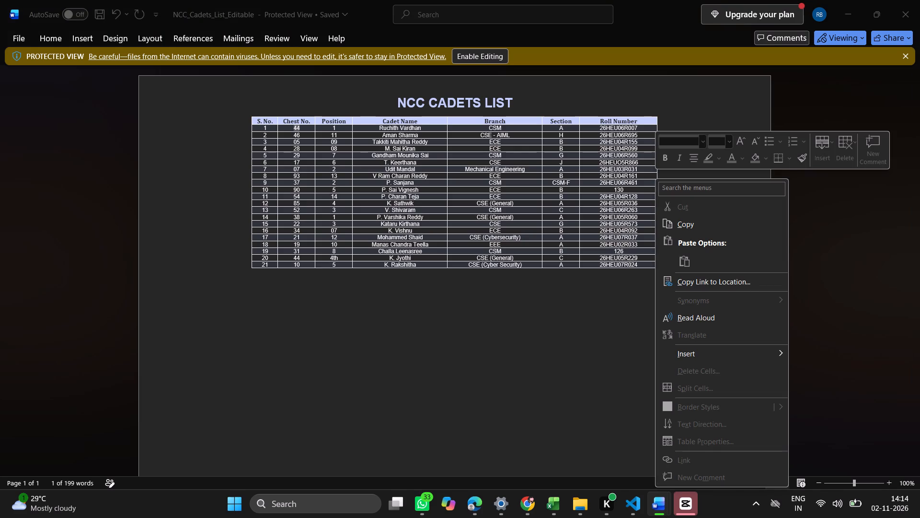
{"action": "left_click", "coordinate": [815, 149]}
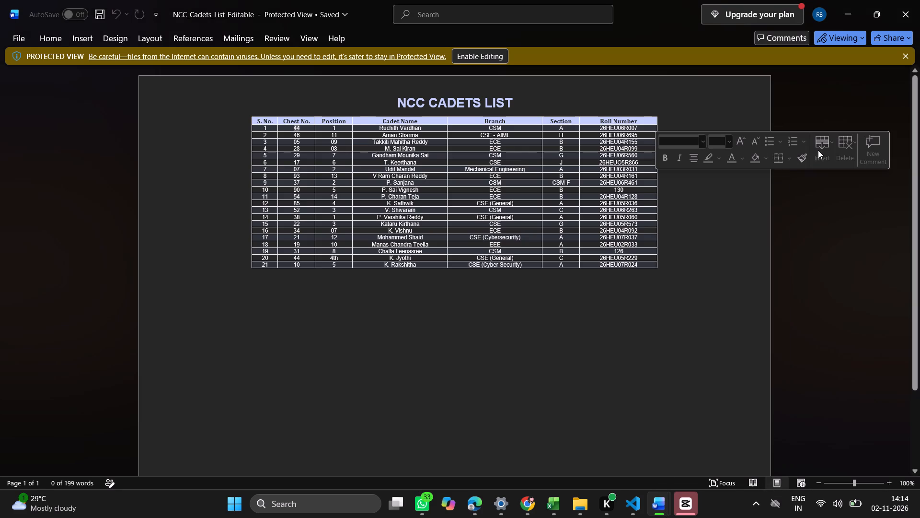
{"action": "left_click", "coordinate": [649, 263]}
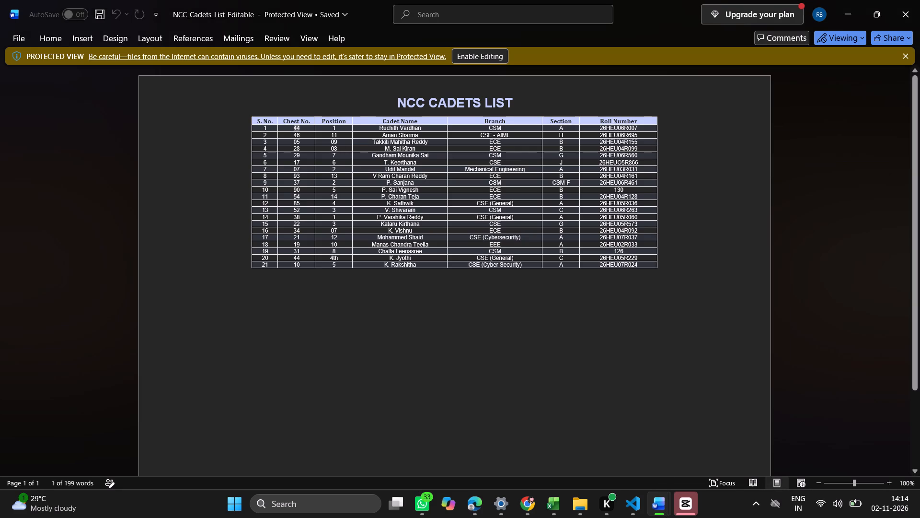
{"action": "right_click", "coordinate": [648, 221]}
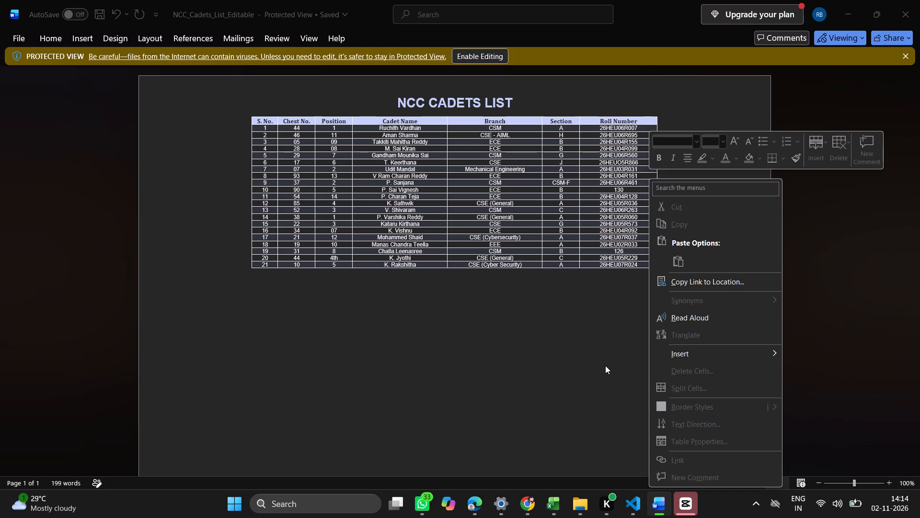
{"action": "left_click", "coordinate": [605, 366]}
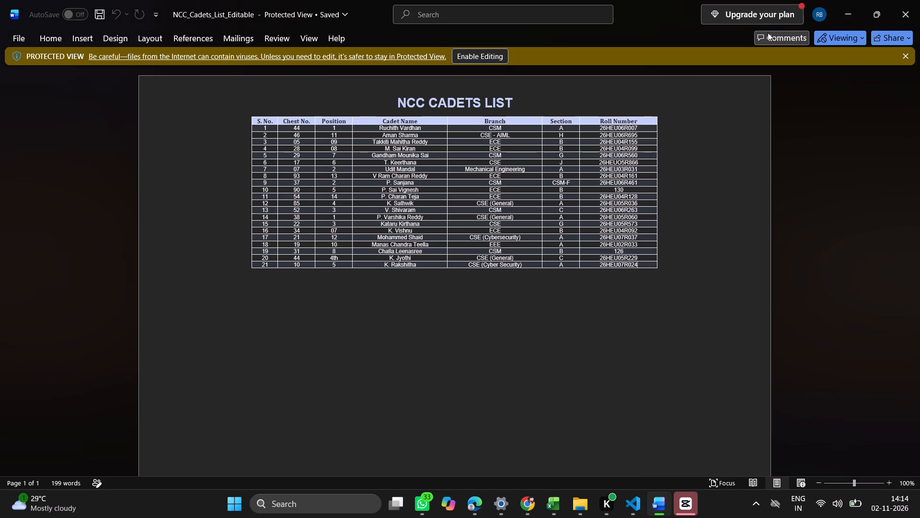
Take the NCC cadets list document out of Protected View by enabling editing.
{"action": "left_click", "coordinate": [480, 60]}
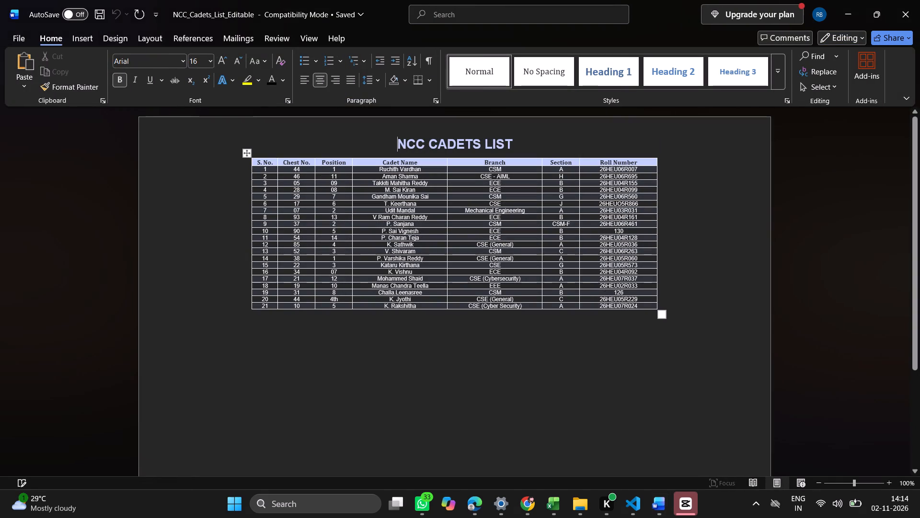
{"action": "right_click", "coordinate": [650, 309]}
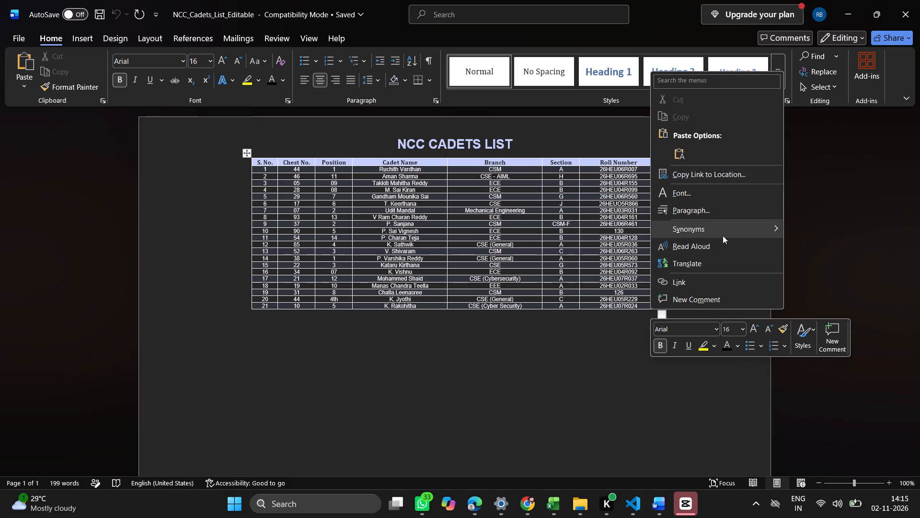
{"action": "left_click", "coordinate": [552, 381]}
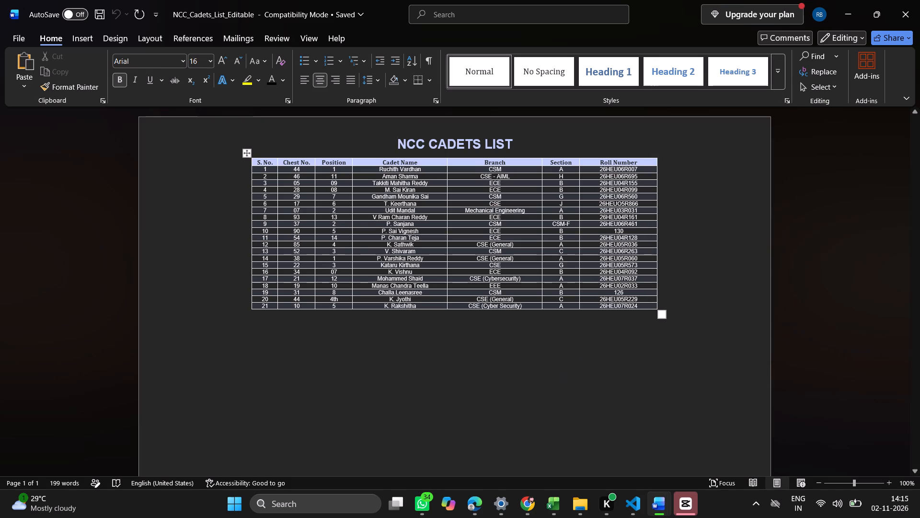
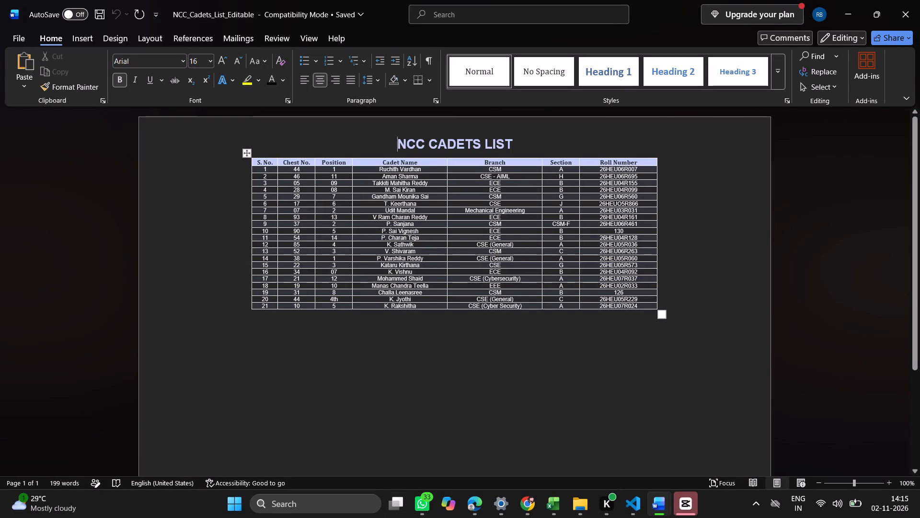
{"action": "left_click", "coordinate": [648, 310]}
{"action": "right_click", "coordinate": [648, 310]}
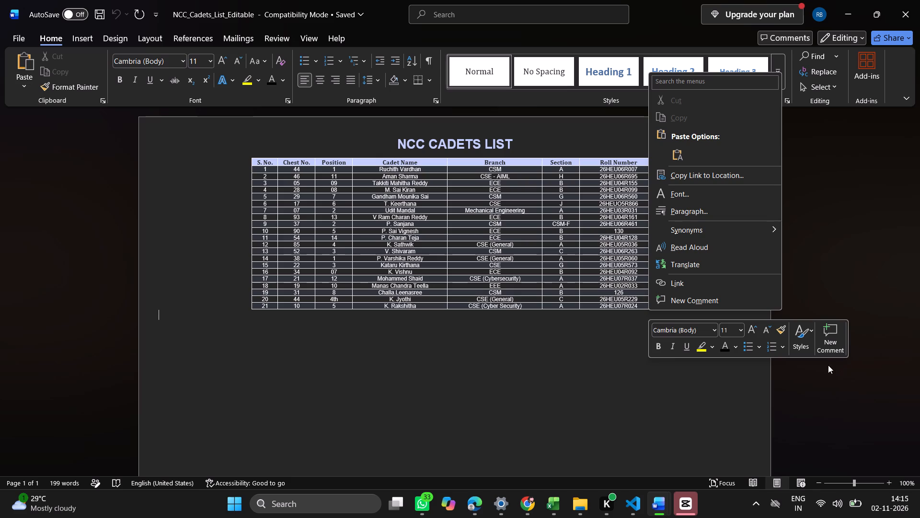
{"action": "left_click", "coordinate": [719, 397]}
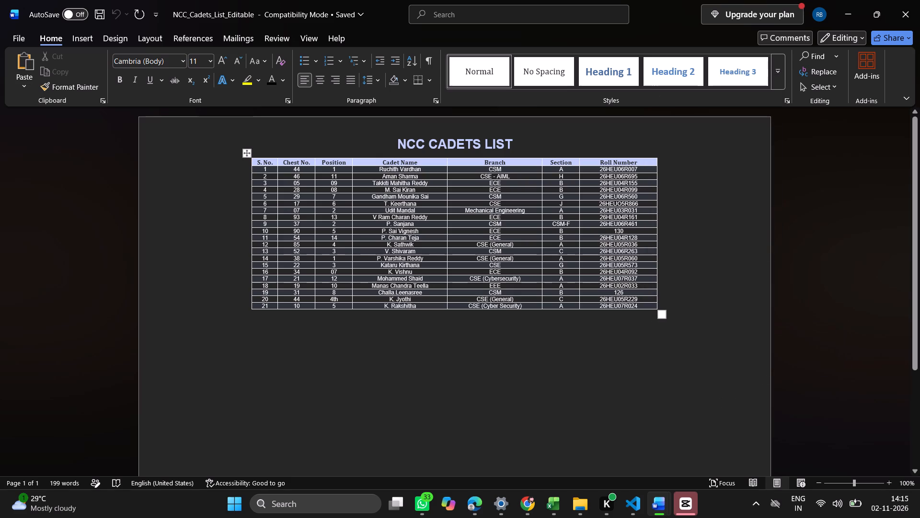
Insert an empty row below the row numbered 20 in the NCC cadets table.
{"action": "left_click", "coordinate": [648, 293]}
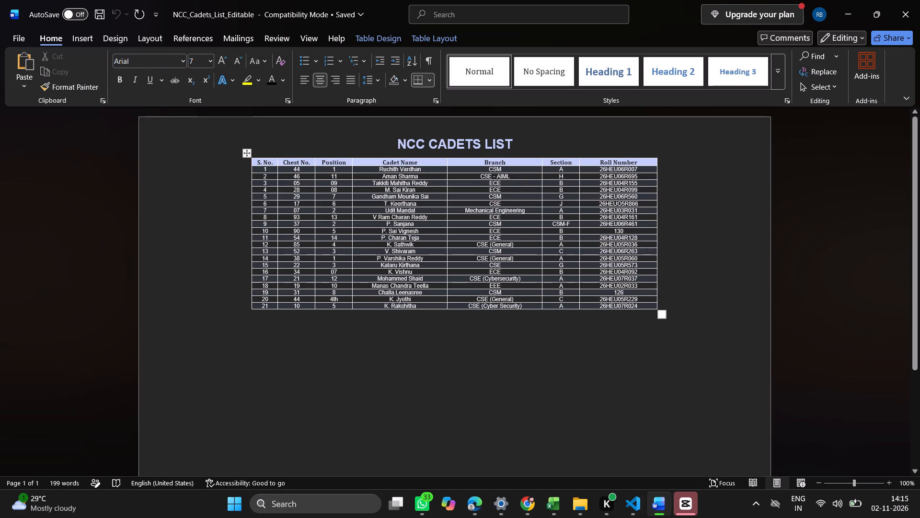
{"action": "left_click", "coordinate": [644, 301]}
{"action": "right_click", "coordinate": [644, 301]}
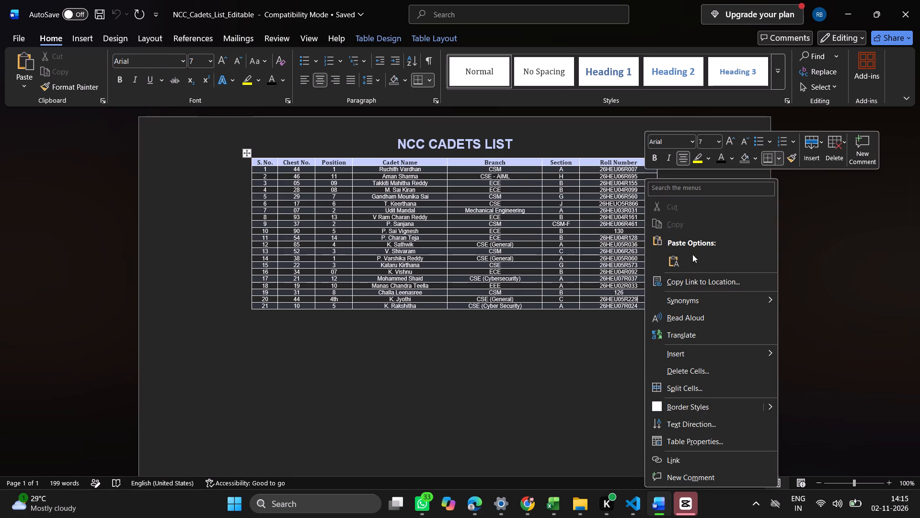
{"action": "left_click", "coordinate": [813, 156]}
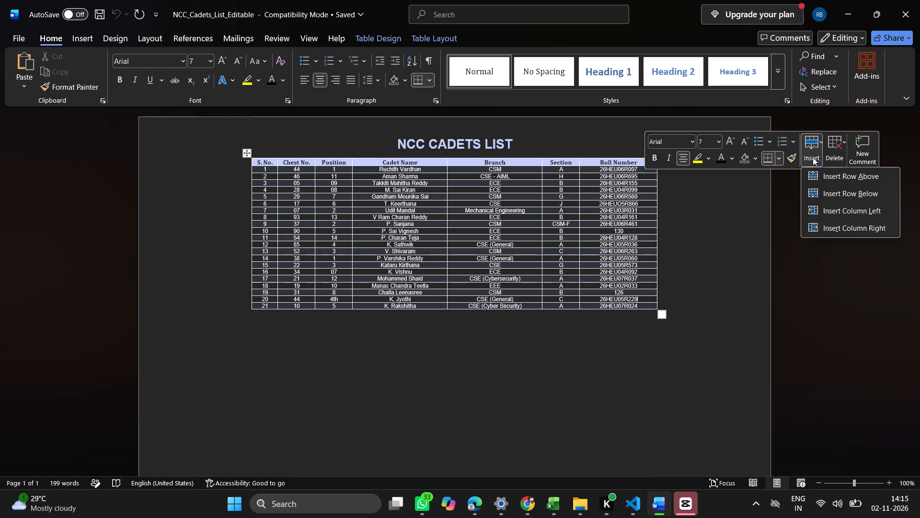
{"action": "left_click", "coordinate": [814, 195]}
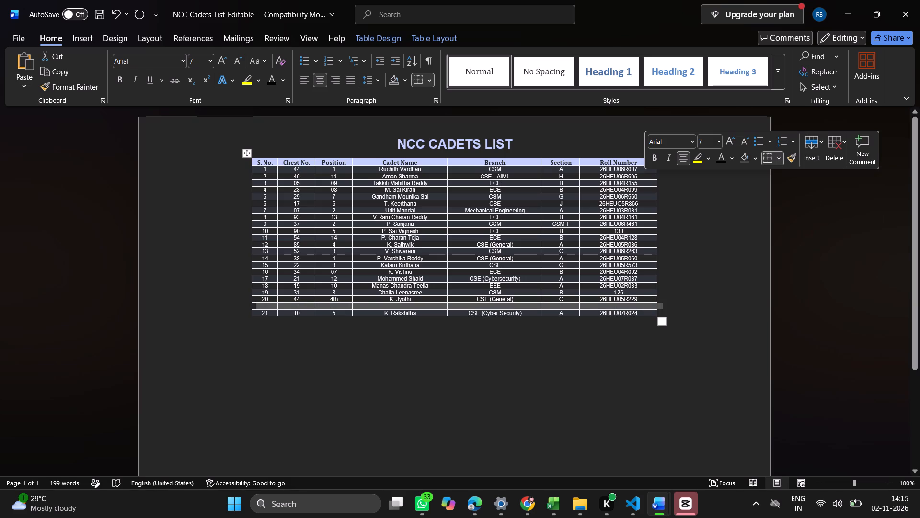
Insert an empty row below the row numbered 21, at the end of the cadets table.
{"action": "left_click", "coordinate": [644, 312]}
{"action": "right_click", "coordinate": [644, 312]}
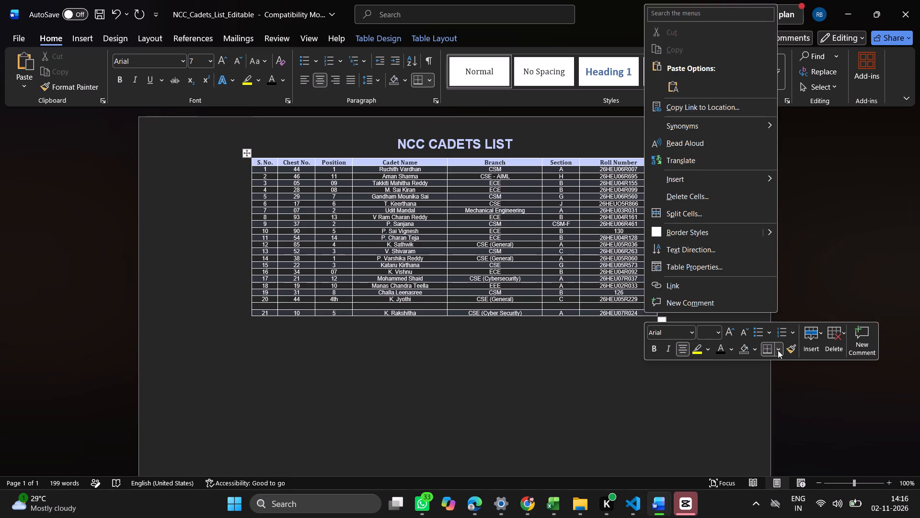
{"action": "left_click", "coordinate": [807, 344]}
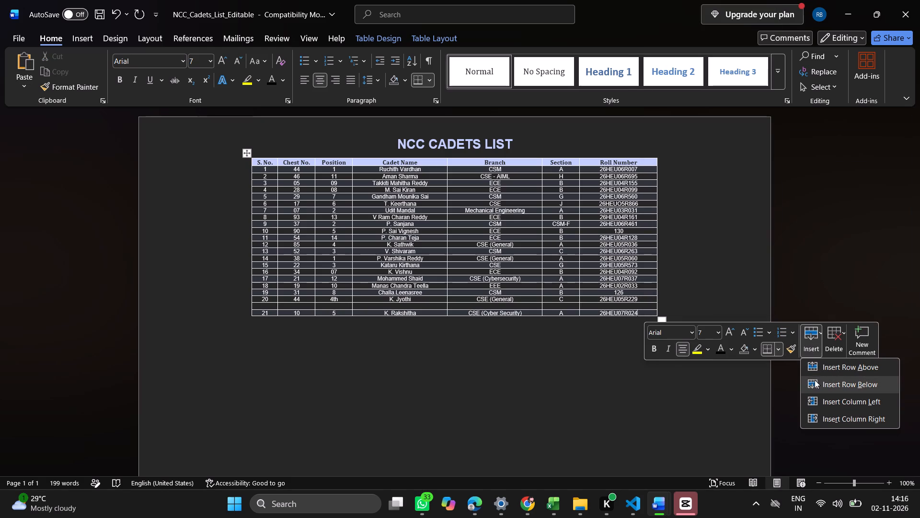
{"action": "triple_click", "coordinate": [815, 380]}
{"action": "double_click", "coordinate": [815, 380]}
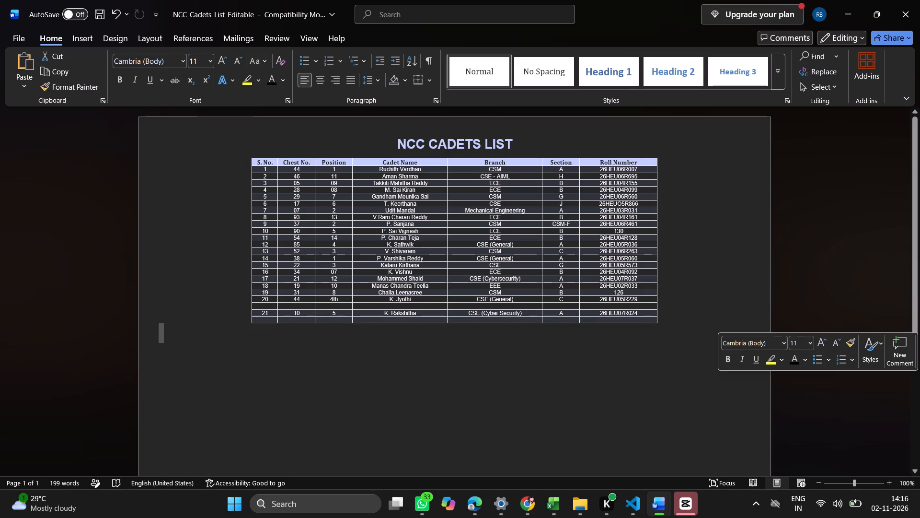
Insert two more empty rows, one at a time, below the last row of the NCC cadets table.
{"action": "left_click", "coordinate": [631, 321]}
{"action": "right_click", "coordinate": [631, 320]}
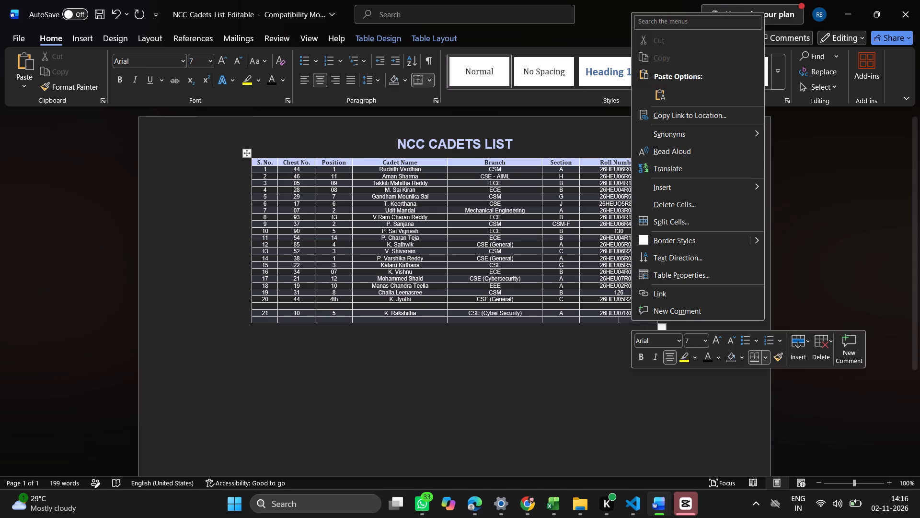
{"action": "left_click", "coordinate": [801, 346]}
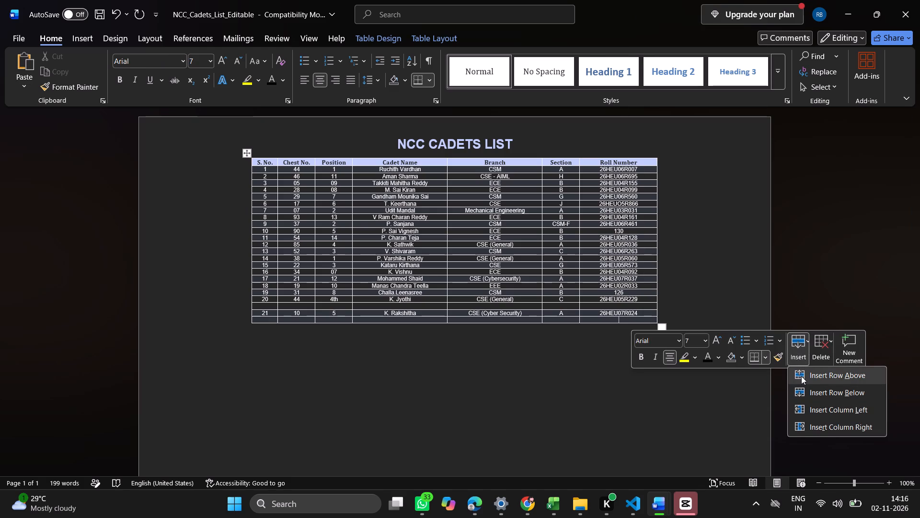
{"action": "left_click", "coordinate": [806, 393]}
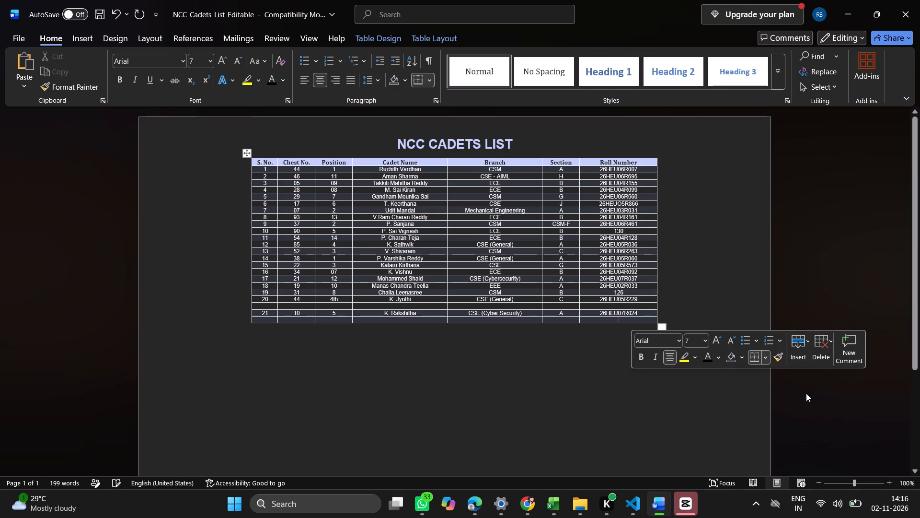
{"action": "left_click", "coordinate": [601, 327]}
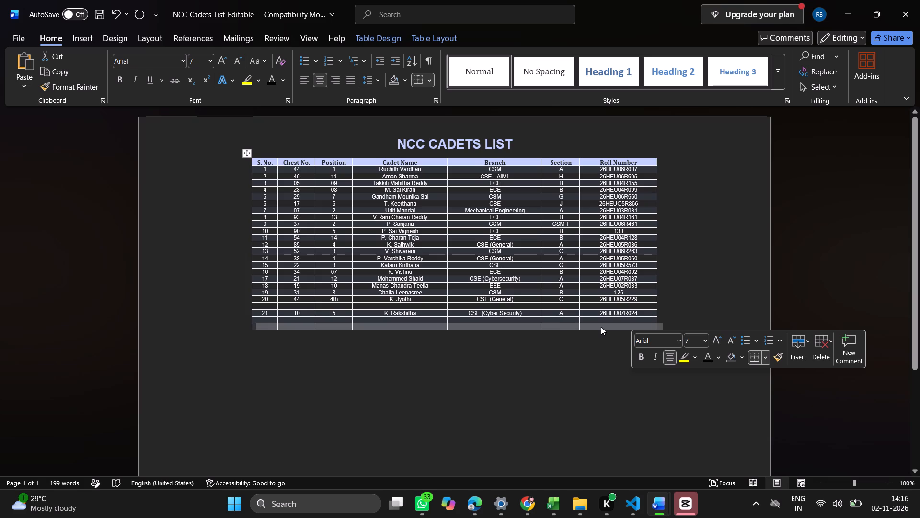
{"action": "right_click", "coordinate": [608, 325]}
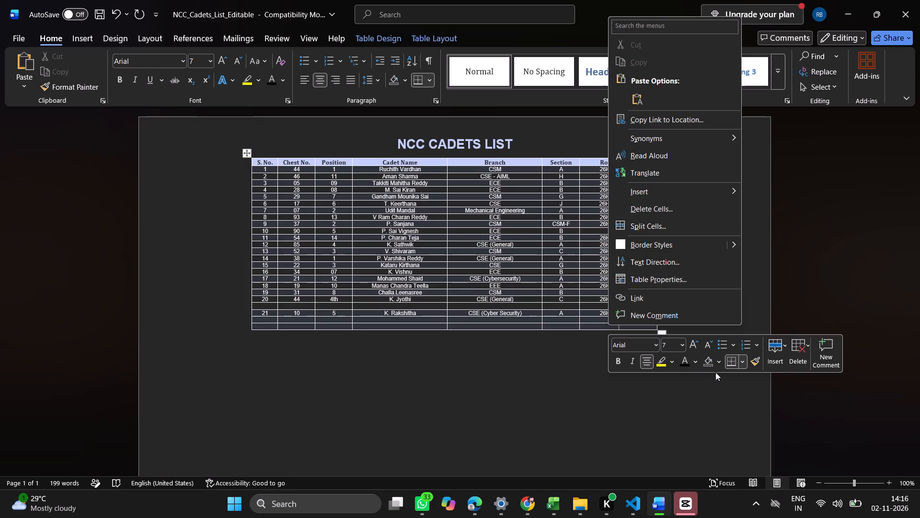
{"action": "left_click", "coordinate": [774, 352]}
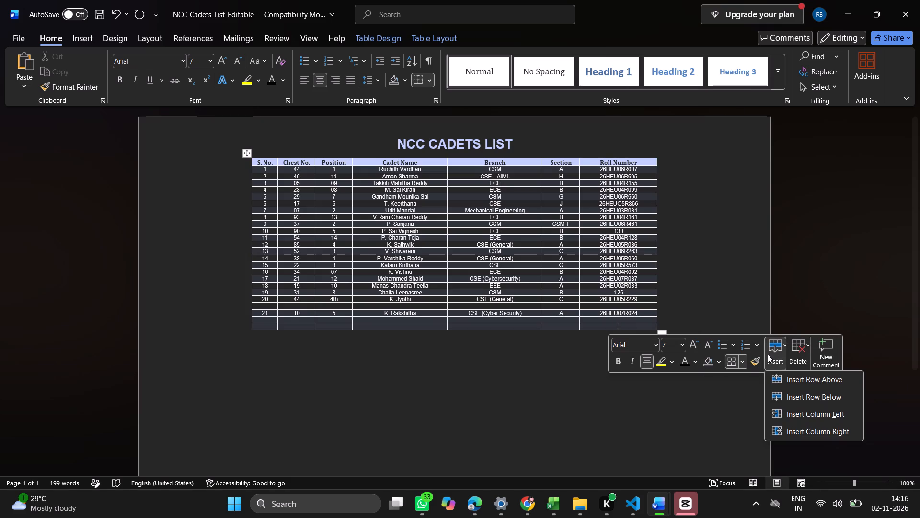
{"action": "left_click", "coordinate": [781, 389]}
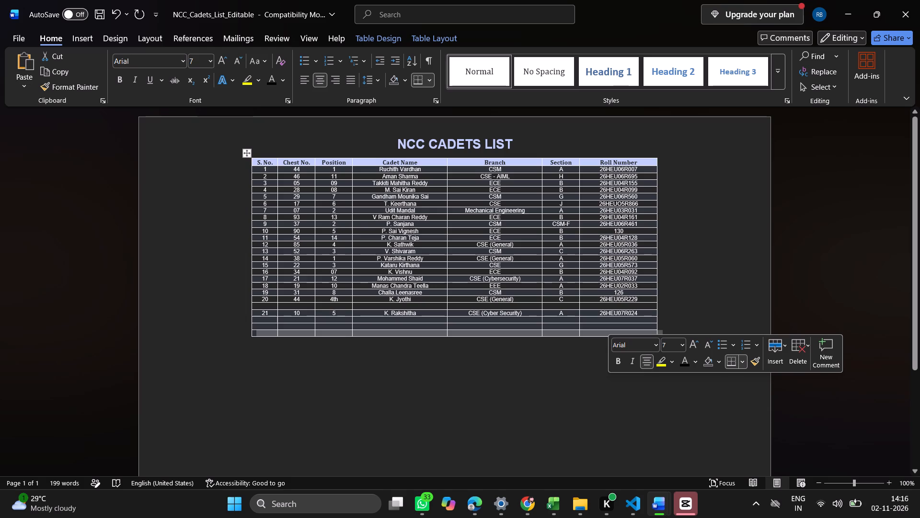
Select the three empty rows at the end of the cadets table and insert three rows below them, three times over, adding nine rows.
{"action": "left_click_drag", "start_coordinate": [257, 320], "coordinate": [573, 342]}
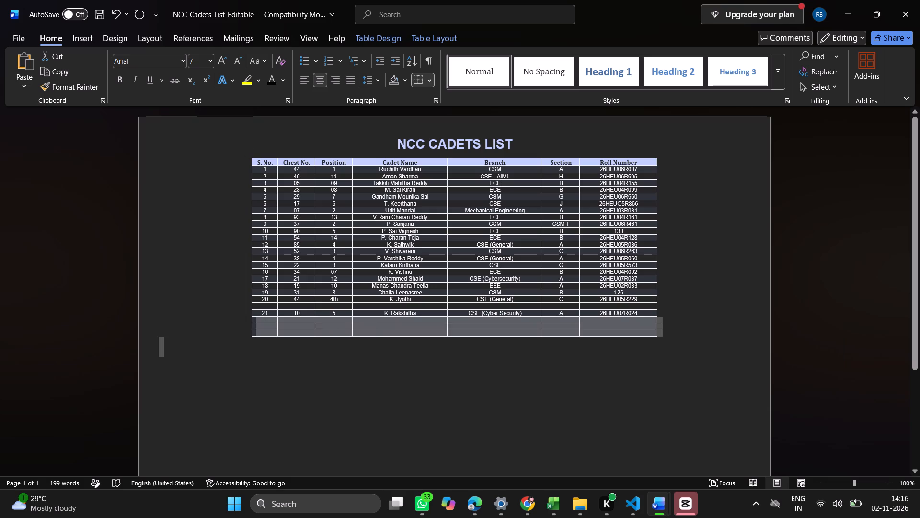
{"action": "left_click_drag", "start_coordinate": [573, 342], "coordinate": [642, 330]}
{"action": "right_click", "coordinate": [642, 330]}
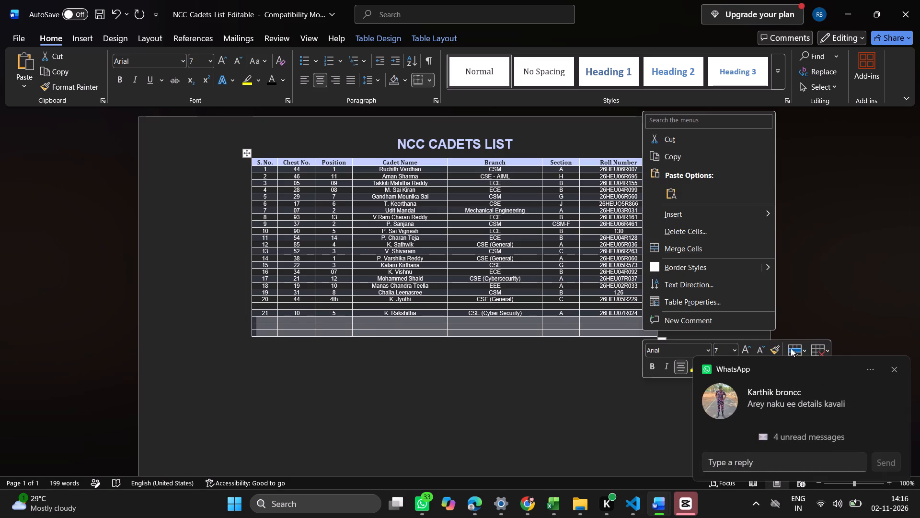
{"action": "left_click", "coordinate": [791, 348]}
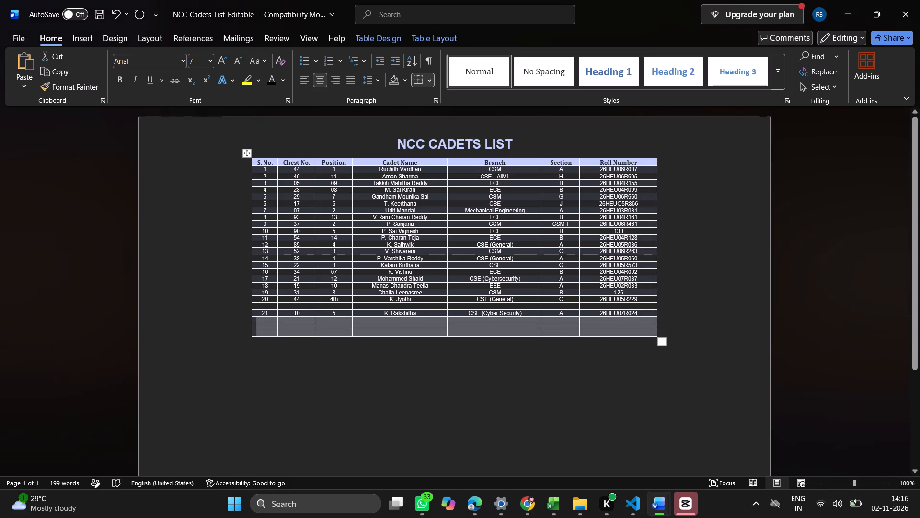
{"action": "right_click", "coordinate": [612, 330]}
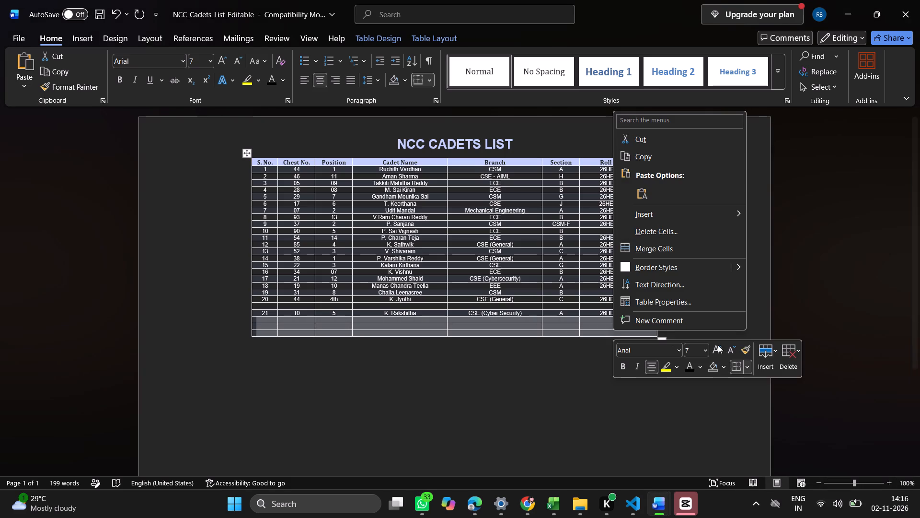
{"action": "left_click", "coordinate": [762, 358]}
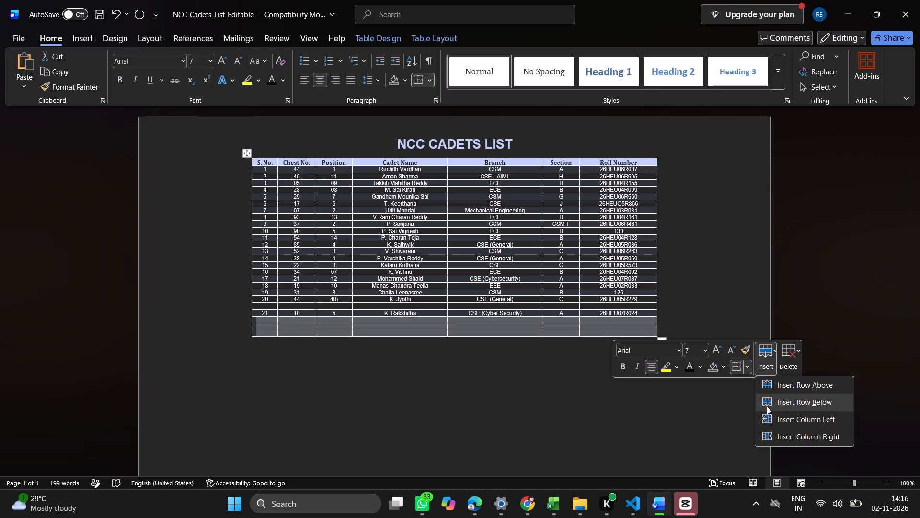
{"action": "left_click", "coordinate": [767, 406]}
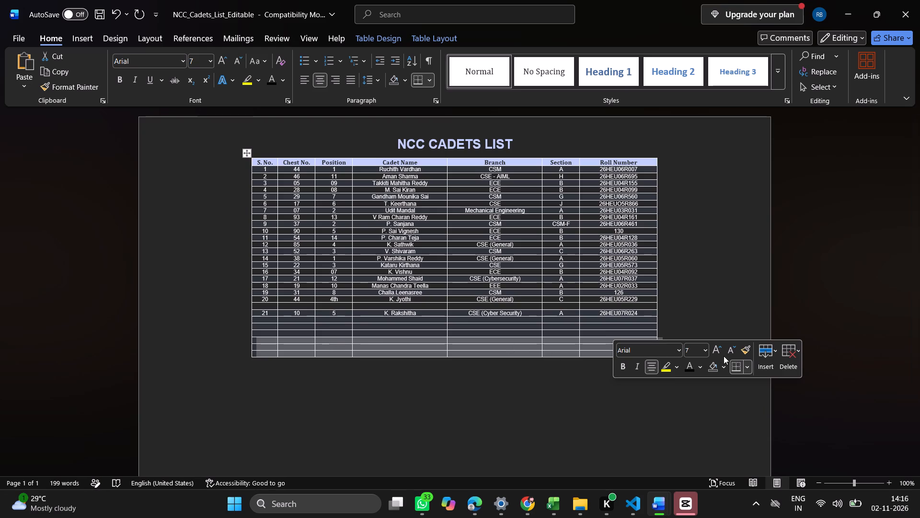
{"action": "left_click", "coordinate": [765, 354]}
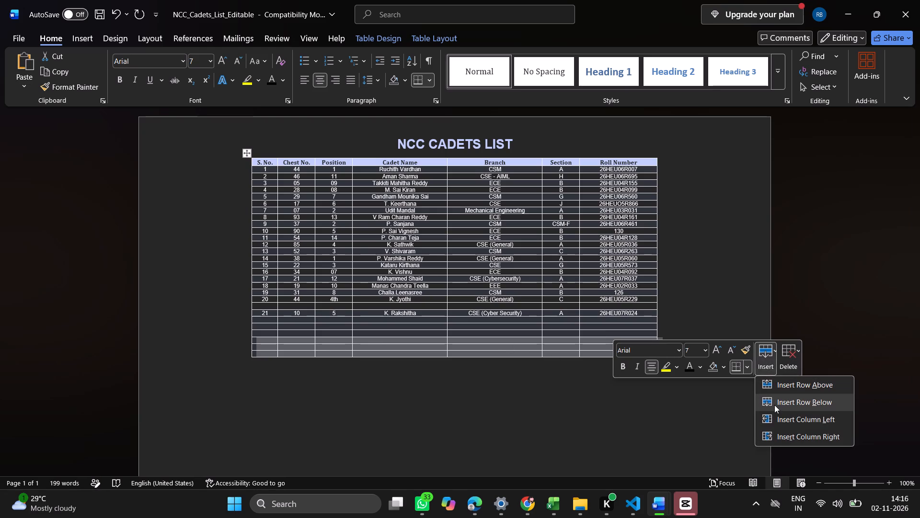
{"action": "left_click", "coordinate": [774, 405]}
{"action": "left_click", "coordinate": [768, 355]}
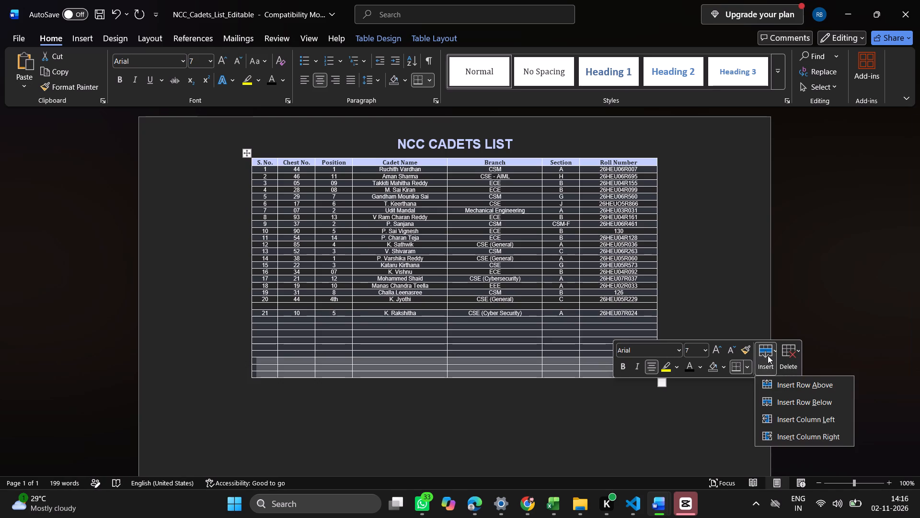
{"action": "left_click", "coordinate": [776, 396]}
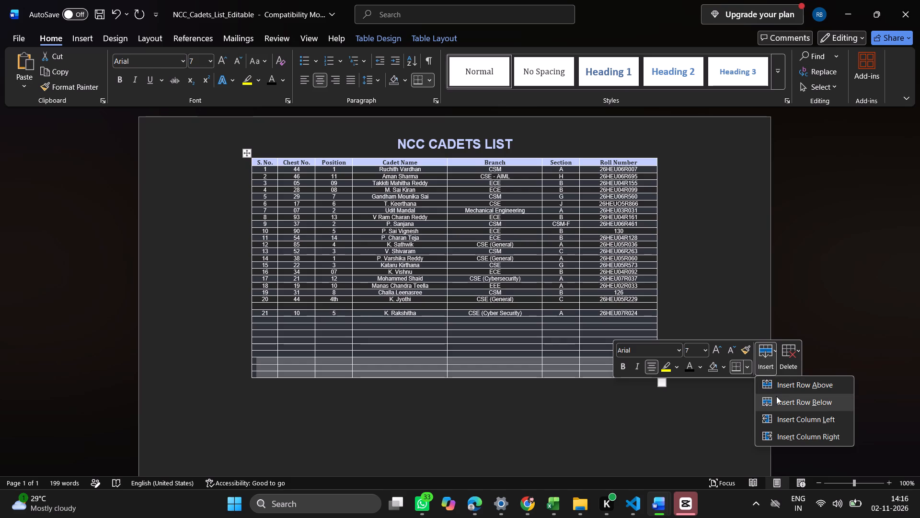
{"action": "left_click", "coordinate": [633, 446]}
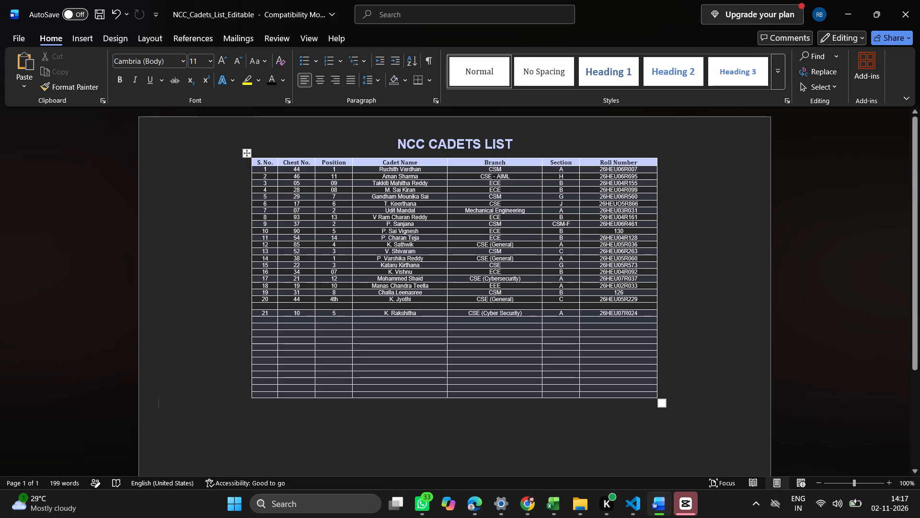
Move the serial number 21 into the S. No. cell of the empty row below row 20.
{"action": "left_click_drag", "start_coordinate": [271, 313], "coordinate": [257, 314]}
{"action": "left_click_drag", "start_coordinate": [257, 314], "coordinate": [258, 313]}
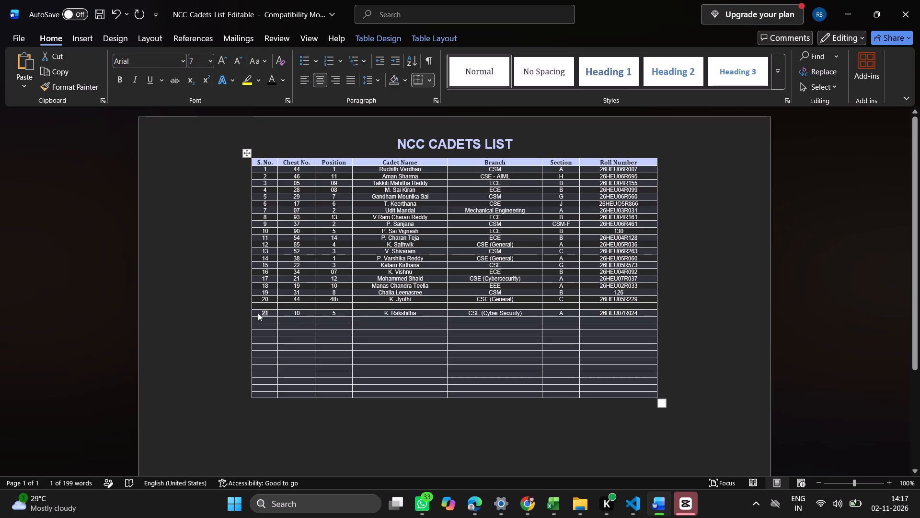
{"action": "key", "text": "ctrl+x"}
{"action": "left_click", "coordinate": [262, 306]}
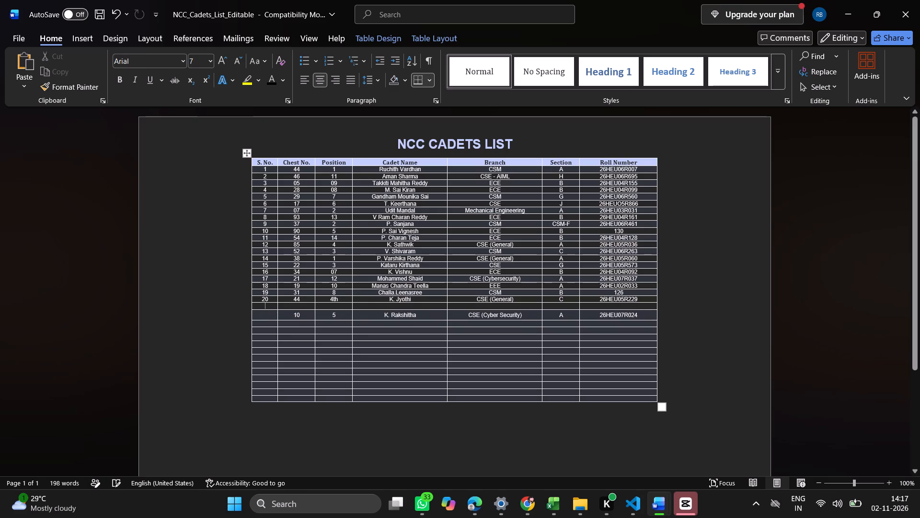
{"action": "key", "text": "ctrl+v"}
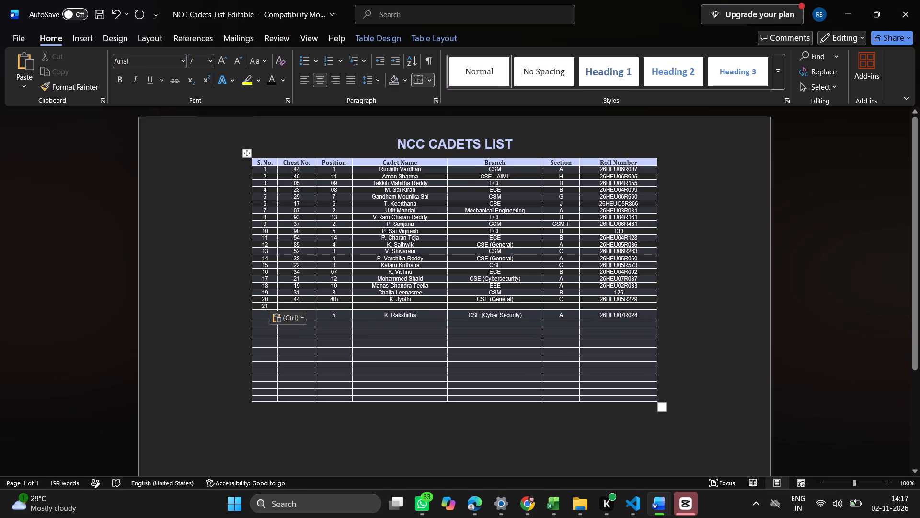
{"action": "left_click", "coordinate": [310, 314]}
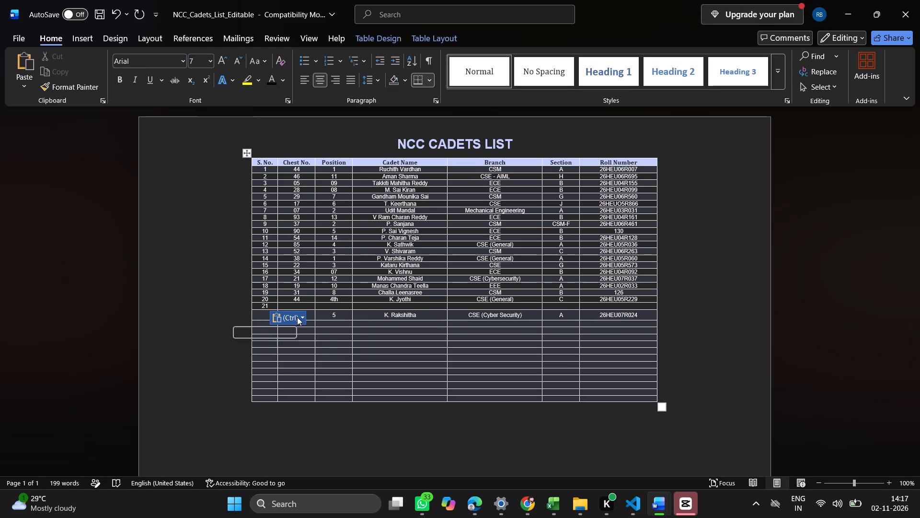
{"action": "left_click", "coordinate": [297, 317]}
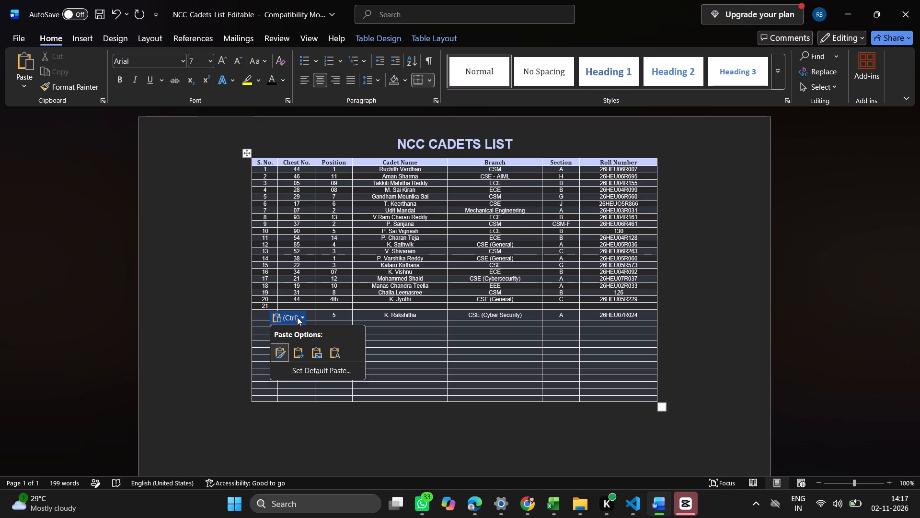
{"action": "left_click", "coordinate": [278, 354]}
{"action": "left_click", "coordinate": [222, 353]}
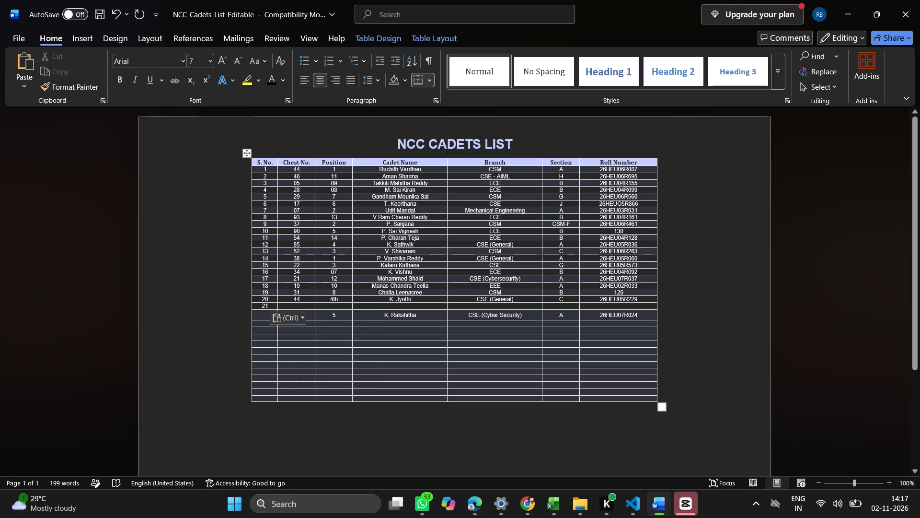
{"action": "left_click", "coordinate": [211, 344]}
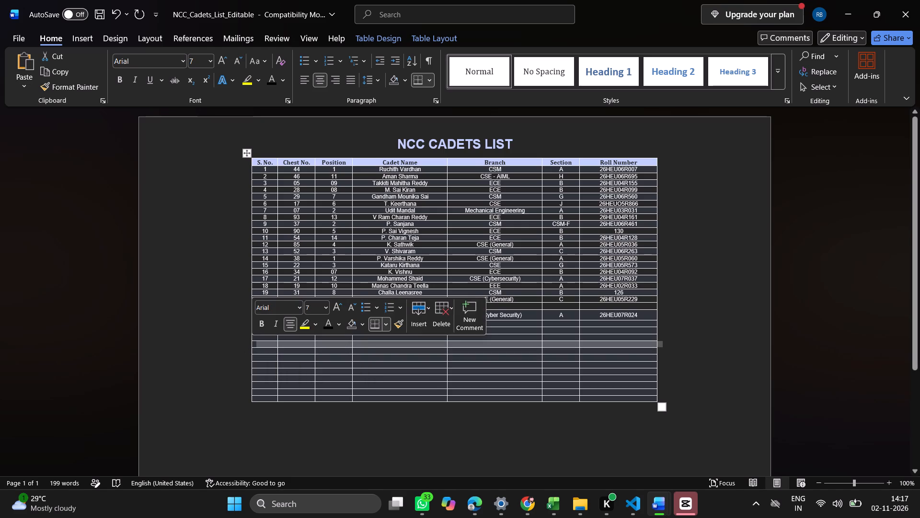
{"action": "left_click", "coordinate": [227, 375]}
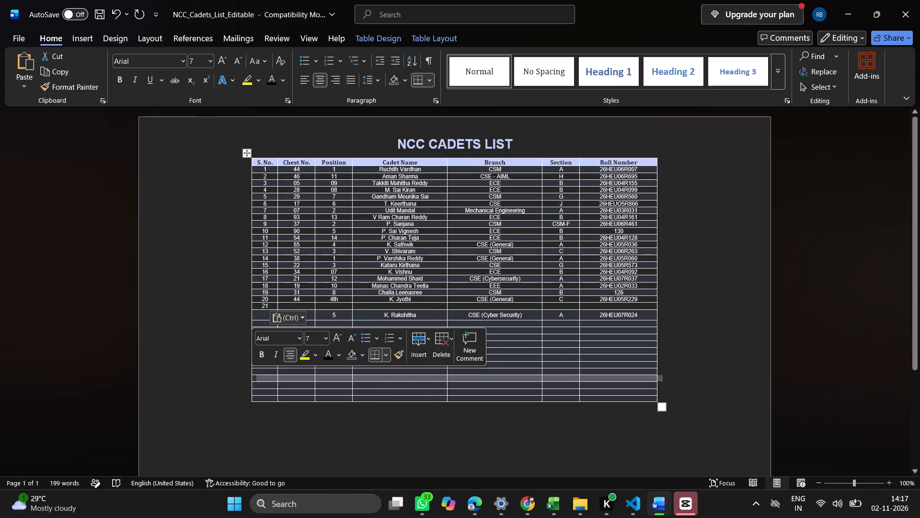
Move the last cadet's position 5 and chest number 10 up into the matching cells of row 21.
{"action": "left_click_drag", "start_coordinate": [339, 315], "coordinate": [330, 316]}
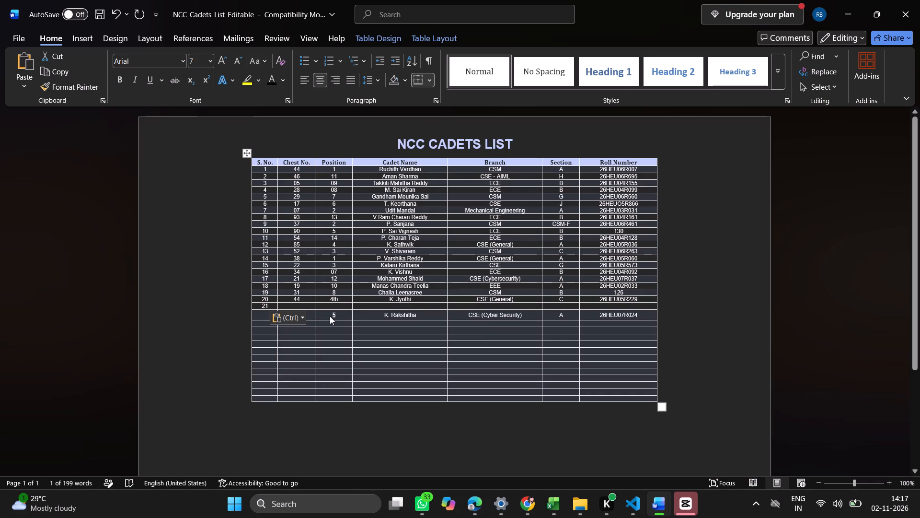
{"action": "key", "text": "ctrl+x"}
{"action": "left_click", "coordinate": [330, 306]}
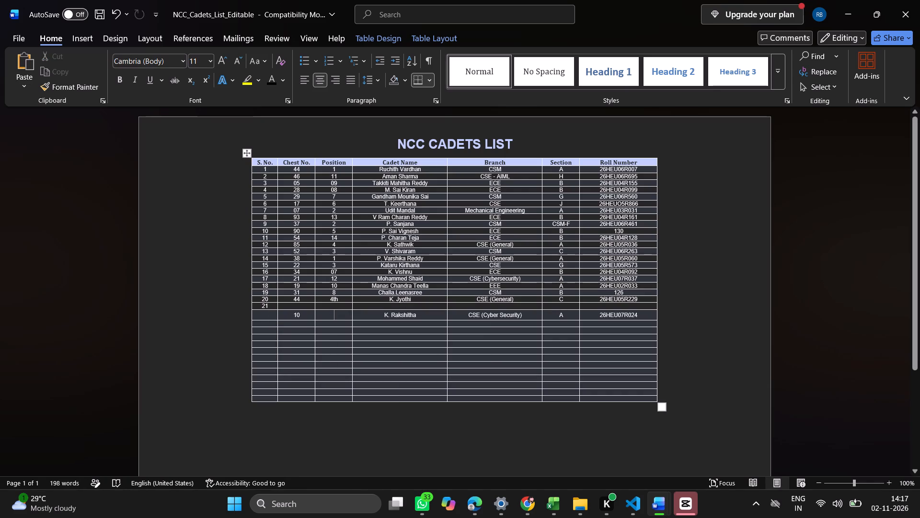
{"action": "key", "text": "ctrl+v"}
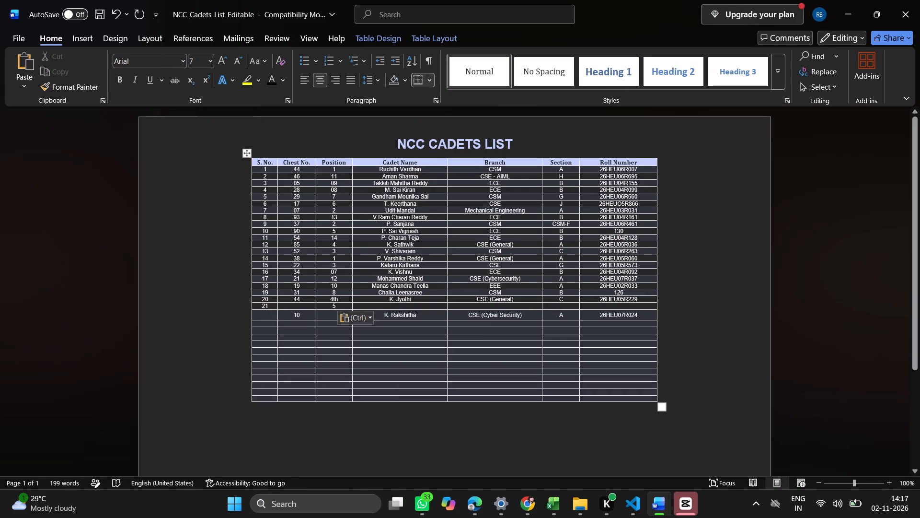
{"action": "left_click_drag", "start_coordinate": [308, 317], "coordinate": [287, 313]}
{"action": "key", "text": "ctrl+x"}
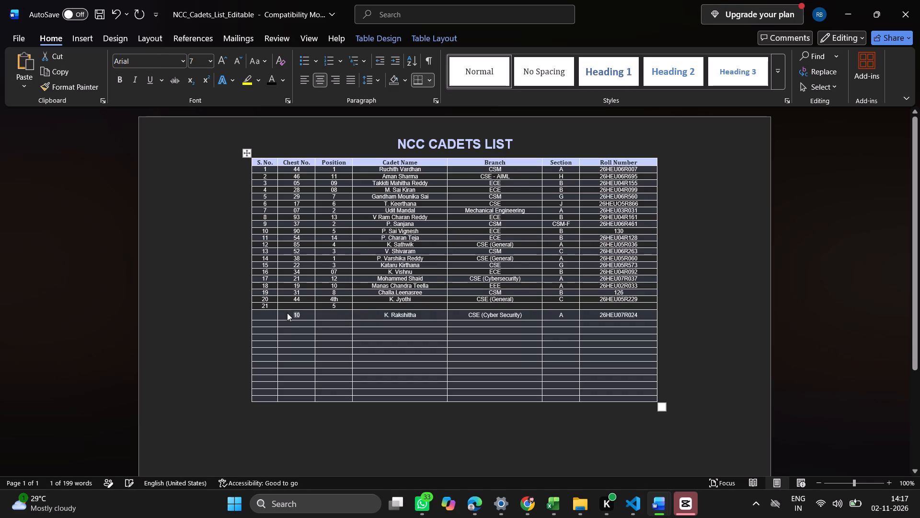
{"action": "left_click", "coordinate": [288, 306]}
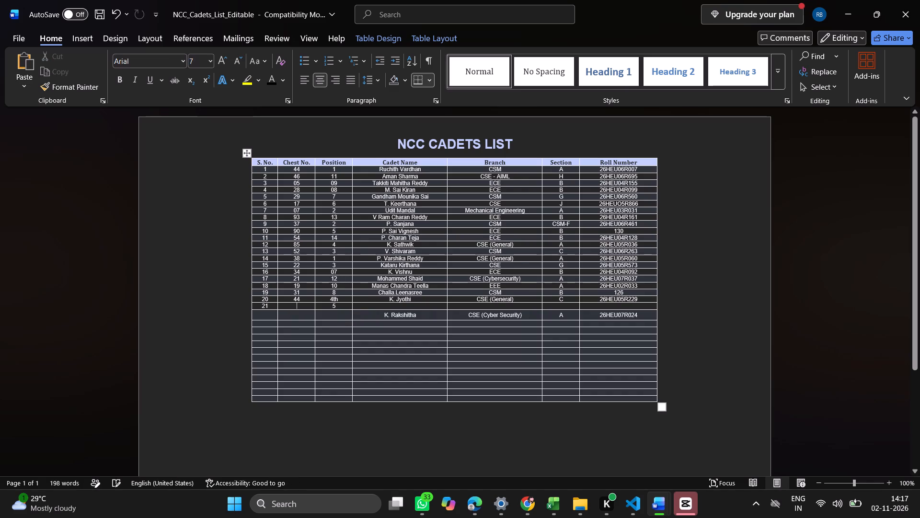
{"action": "key", "text": "ctrl+v"}
Move the last cadet's name up into the Cadet Name cell of row 21.
{"action": "left_click_drag", "start_coordinate": [417, 316], "coordinate": [383, 311]}
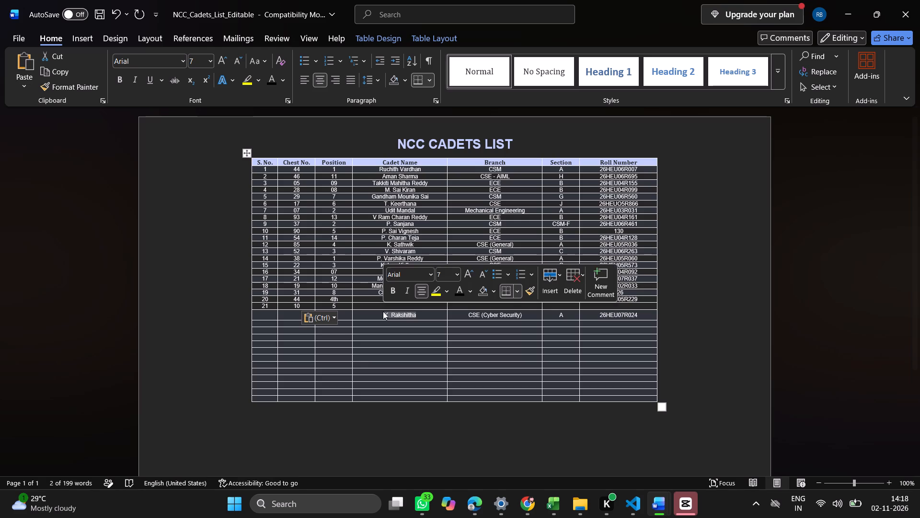
{"action": "key", "text": "ctrl+x"}
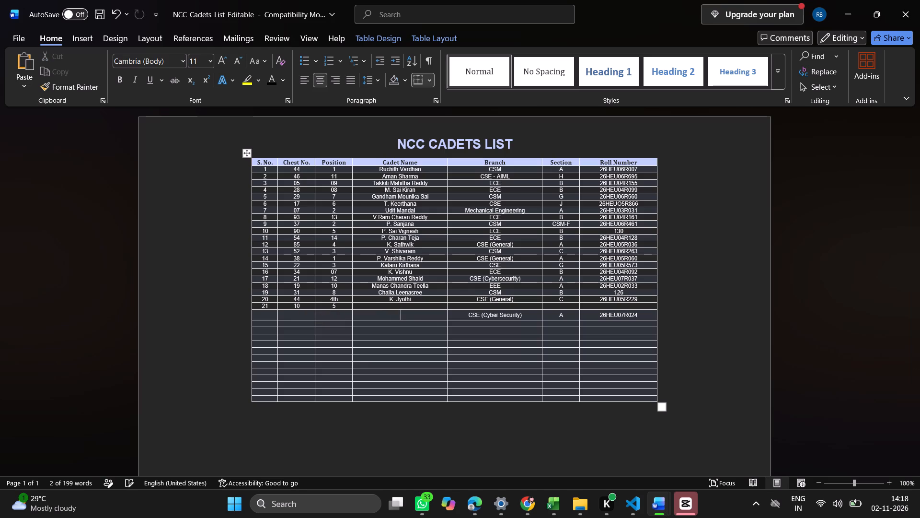
{"action": "left_click", "coordinate": [390, 305]}
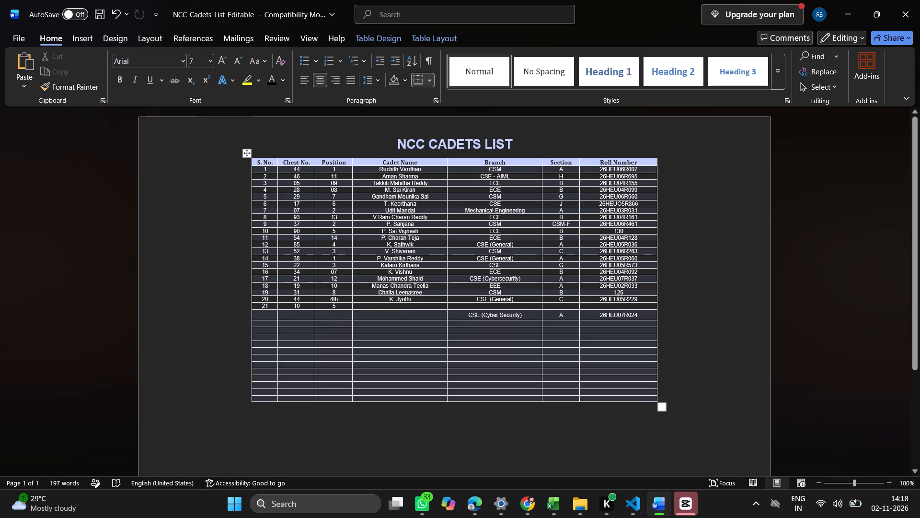
{"action": "key", "text": "ctrl+v"}
Move the last cadet's branch, CSE (Cyber Security), and section, A, up into the matching cells of row 21.
{"action": "left_click_drag", "start_coordinate": [525, 312], "coordinate": [469, 313]}
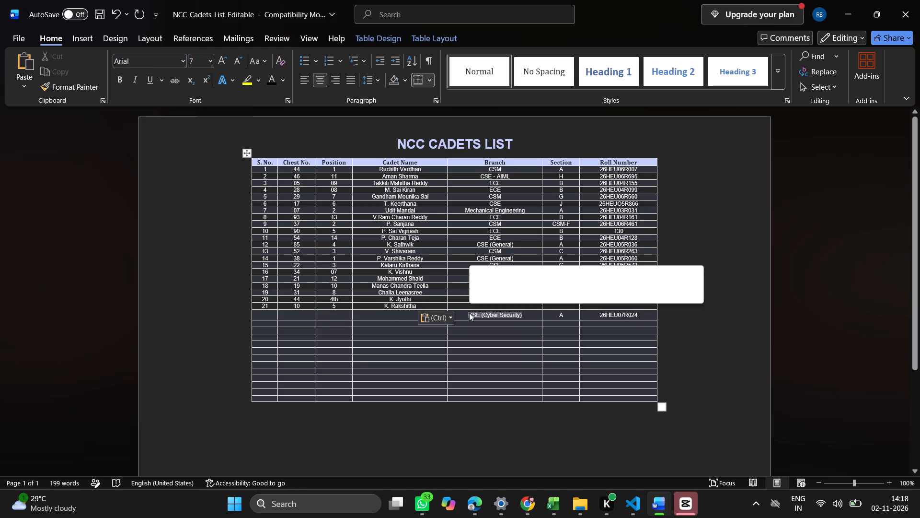
{"action": "key", "text": "ctrl+x"}
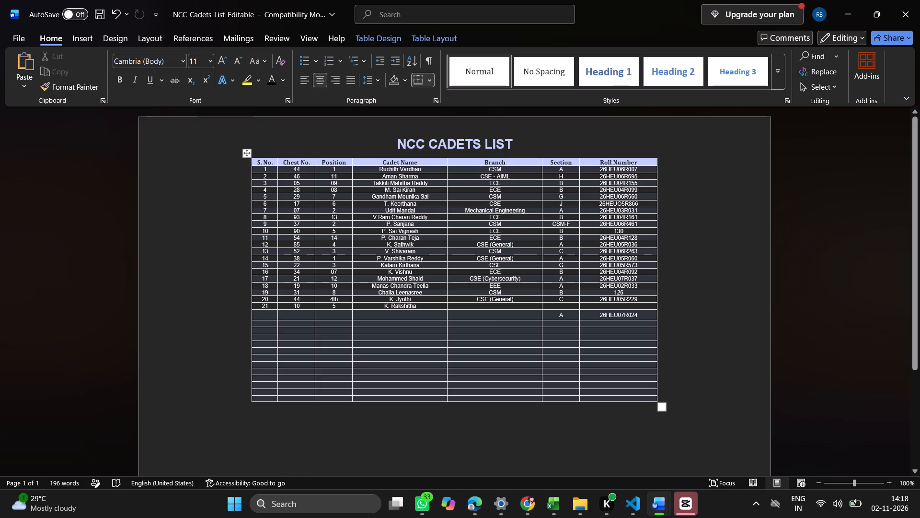
{"action": "left_click", "coordinate": [468, 306]}
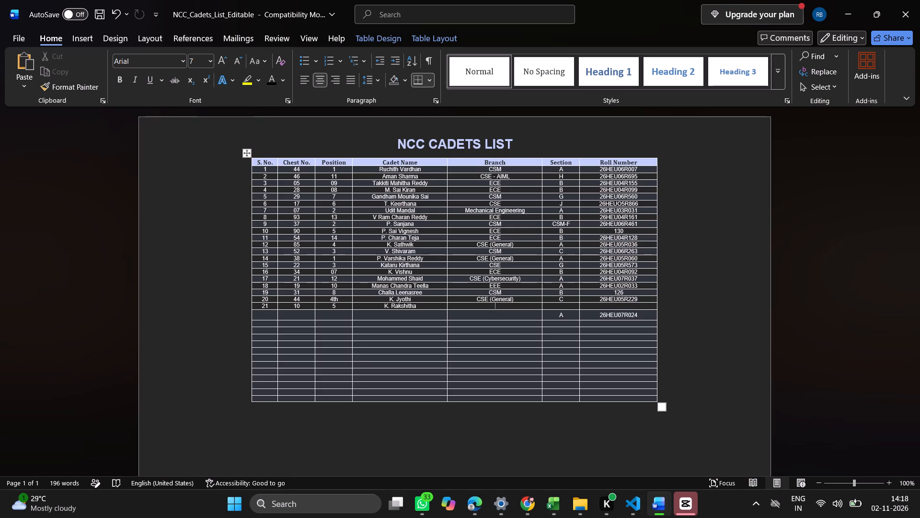
{"action": "key", "text": "ctrl+v"}
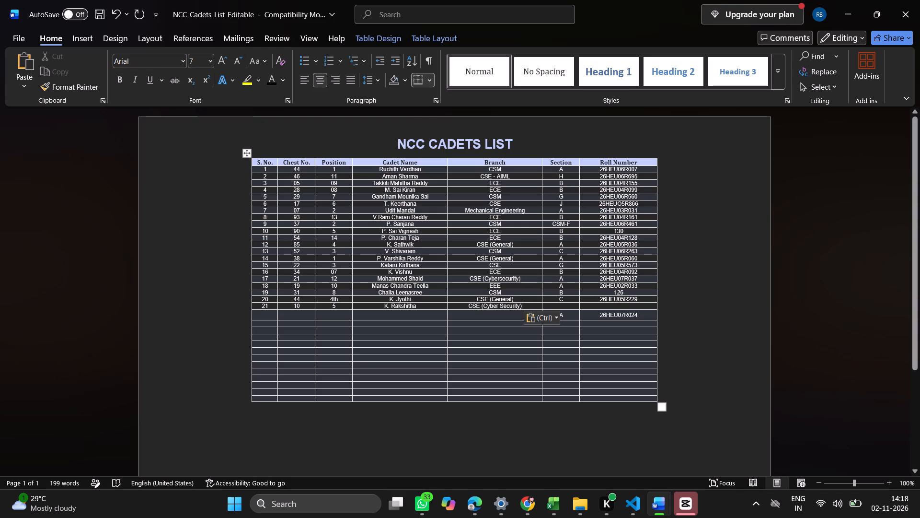
{"action": "left_click_drag", "start_coordinate": [572, 315], "coordinate": [558, 314]}
{"action": "key", "text": "ctrl+x"}
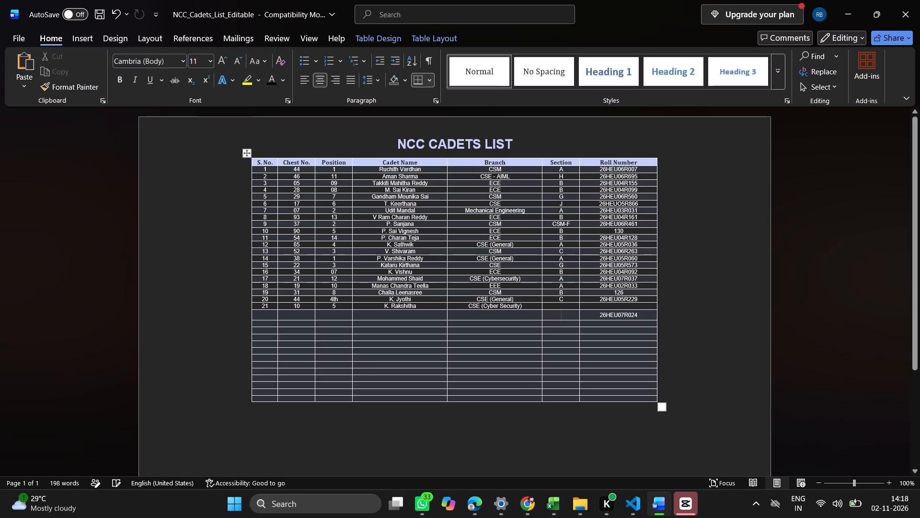
{"action": "left_click", "coordinate": [557, 307]}
{"action": "key", "text": "ctrl+v"}
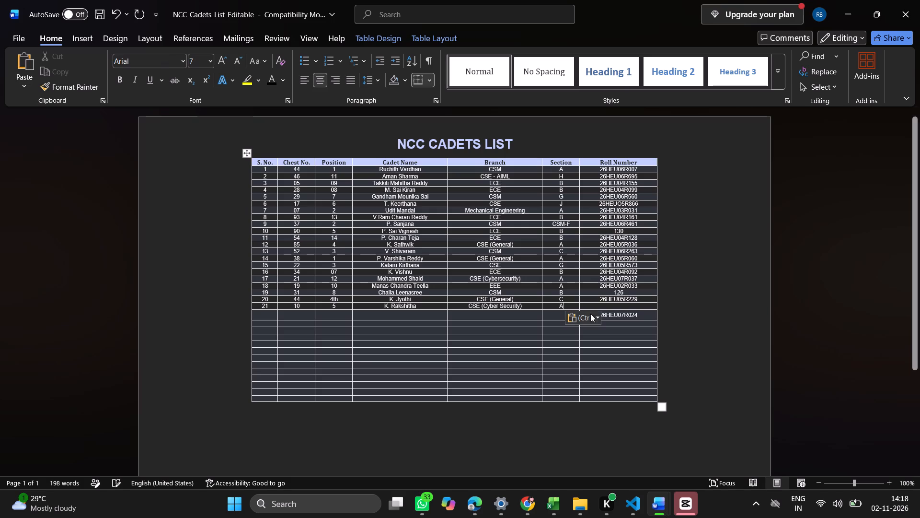
Move the last cadet's roll number up into the Roll Number cell of row 21.
{"action": "left_click_drag", "start_coordinate": [640, 314], "coordinate": [587, 310]}
{"action": "key", "text": "ctrl+x"}
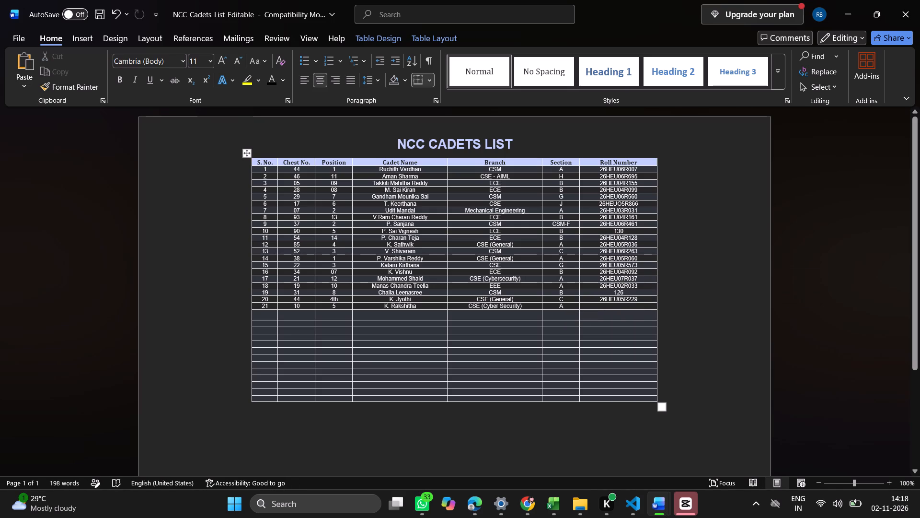
{"action": "left_click", "coordinate": [602, 307]}
{"action": "key", "text": "ctrl+v"}
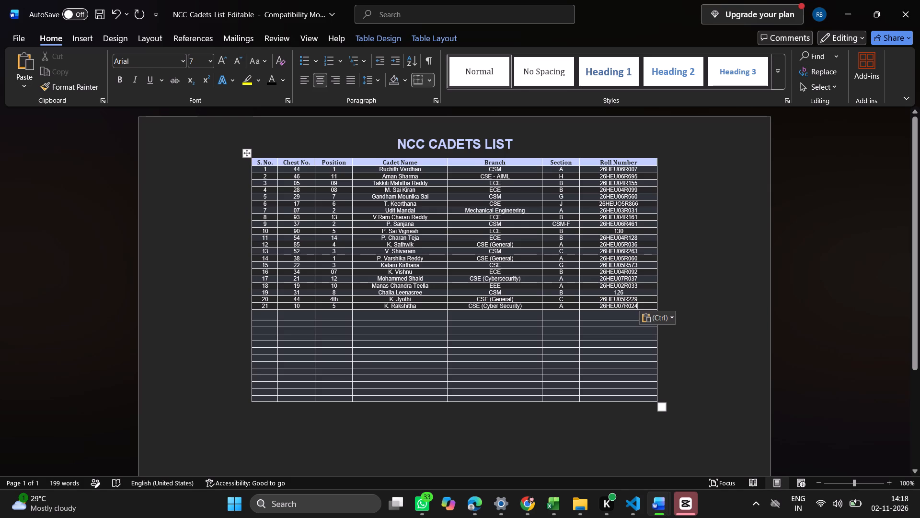
Shorten the Position entry in row 20 to 4 by removing its ordinal suffix.
{"action": "left_click", "coordinate": [341, 300]}
{"action": "key", "text": "BackSpace"}
{"action": "key", "text": "BackSpace"}
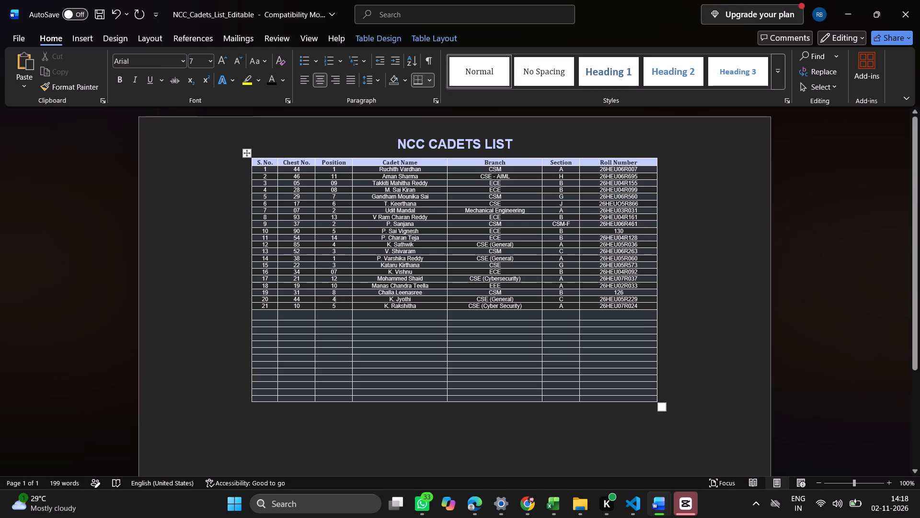
Enter serial number 22 in the S. No. cell of the empty row below row 21.
{"action": "left_click", "coordinate": [260, 317]}
{"action": "type", "text": "22"}
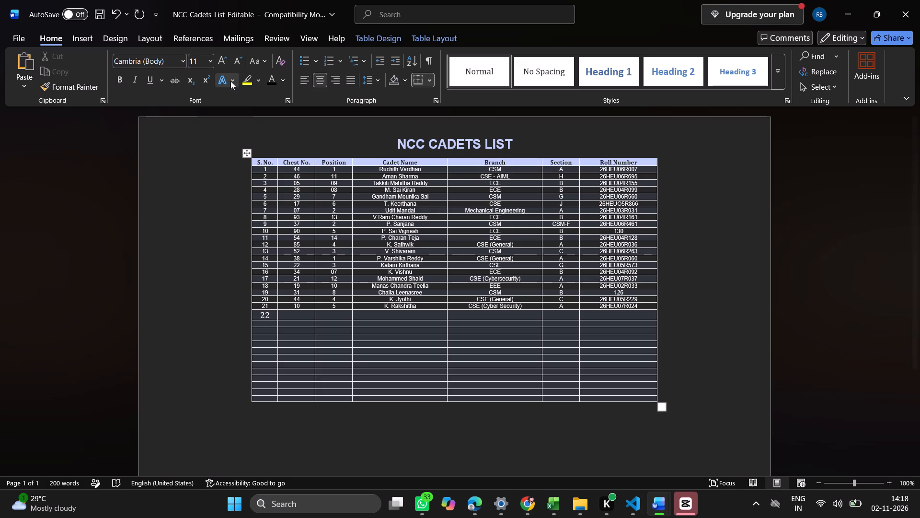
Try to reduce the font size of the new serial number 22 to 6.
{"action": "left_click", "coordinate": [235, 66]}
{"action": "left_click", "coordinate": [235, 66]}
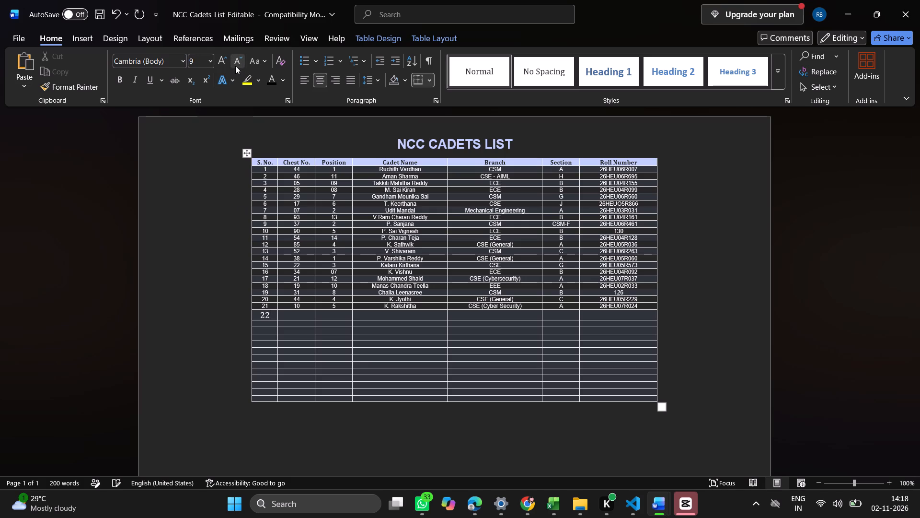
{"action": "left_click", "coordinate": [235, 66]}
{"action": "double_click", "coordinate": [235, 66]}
Select the serial number 21 in the S. No. column.
{"action": "left_click", "coordinate": [268, 305]}
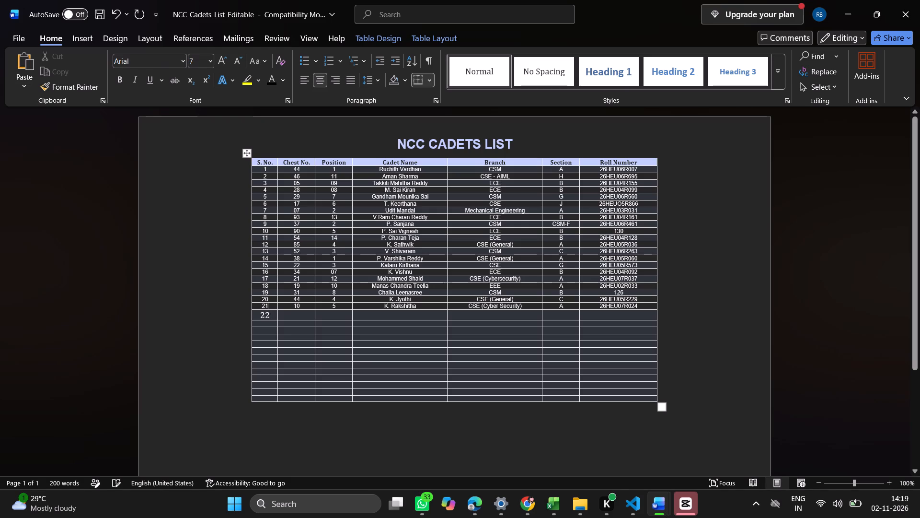
{"action": "left_click_drag", "start_coordinate": [268, 305], "coordinate": [257, 306]}
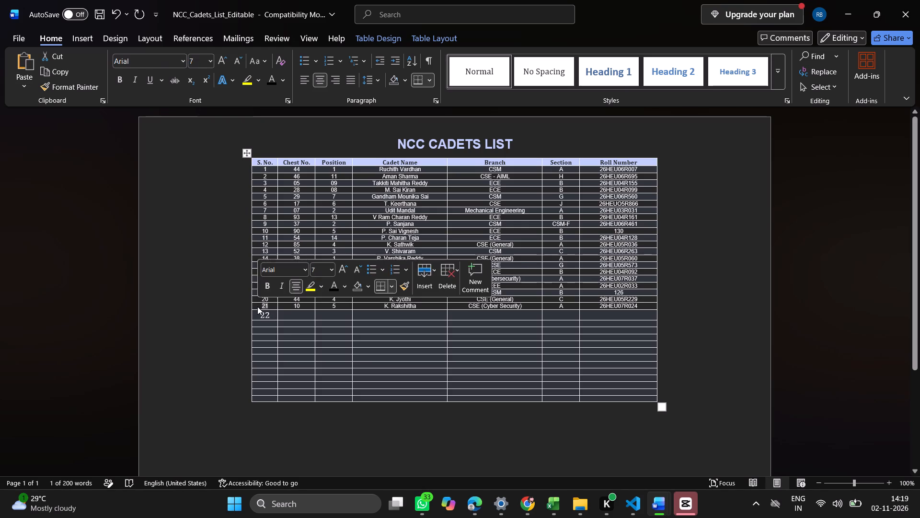
Reduce the font size of serial number 22 in the S. No. column by four size steps, closer to the entries above.
{"action": "left_click", "coordinate": [230, 311]}
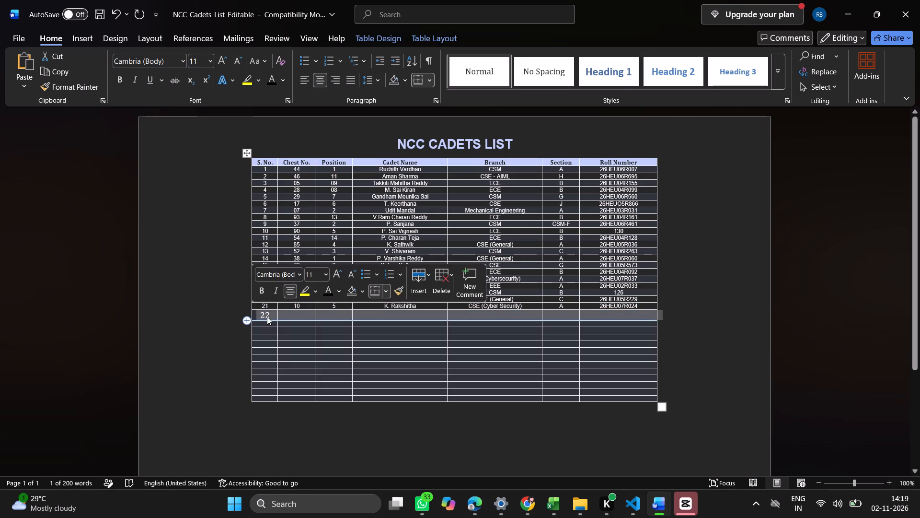
{"action": "left_click", "coordinate": [271, 314]}
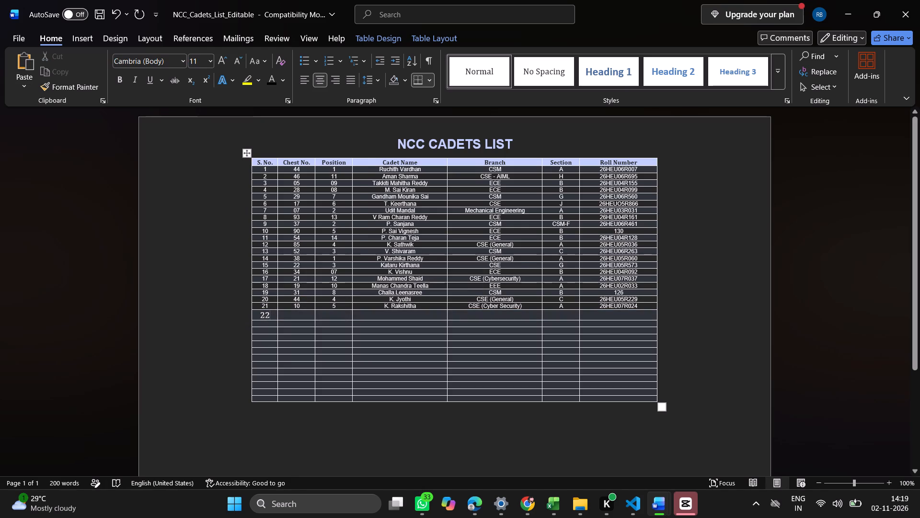
{"action": "left_click_drag", "start_coordinate": [268, 314], "coordinate": [258, 316]}
{"action": "left_click_drag", "start_coordinate": [258, 316], "coordinate": [258, 315]}
{"action": "left_click", "coordinate": [356, 278]}
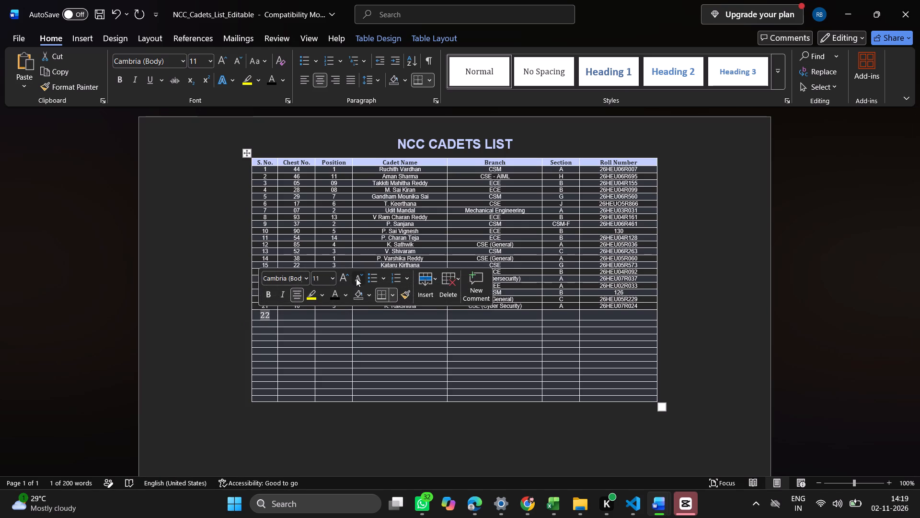
{"action": "left_click", "coordinate": [356, 278]}
{"action": "left_click", "coordinate": [356, 278]}
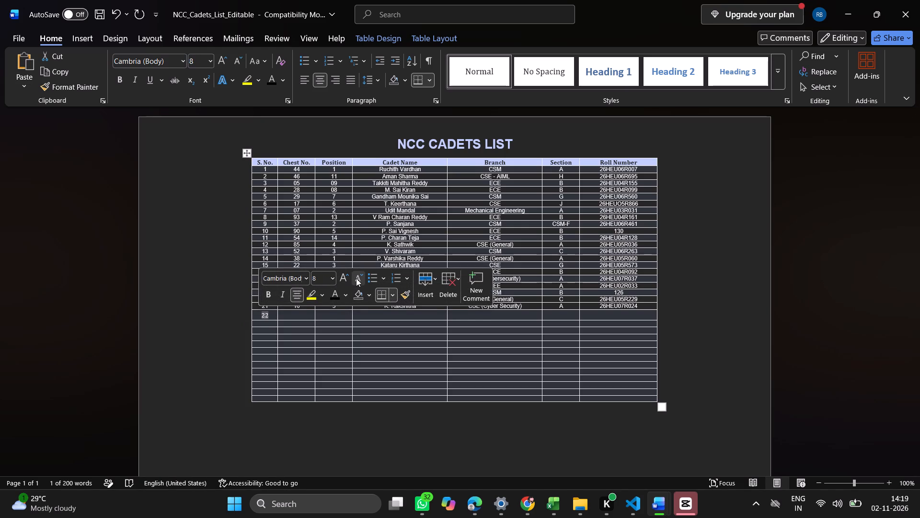
{"action": "left_click", "coordinate": [356, 278]}
{"action": "left_click", "coordinate": [216, 329]}
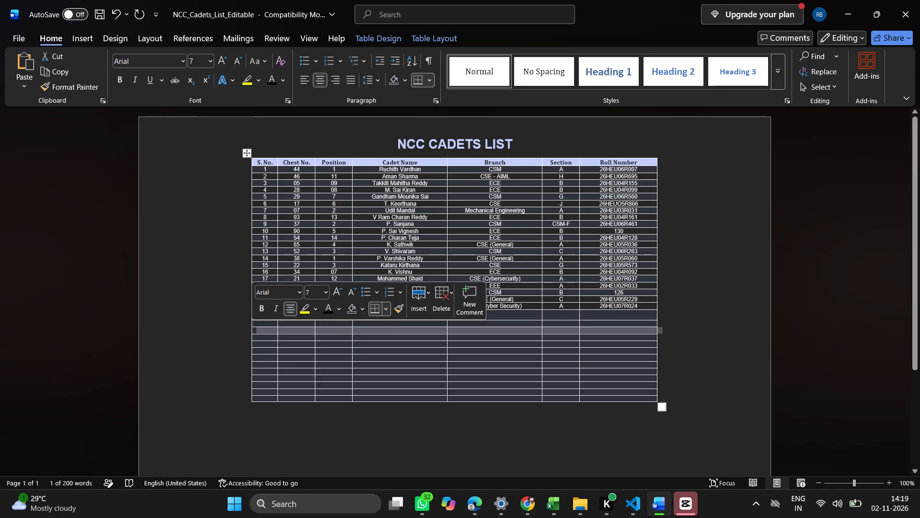
{"action": "left_click", "coordinate": [211, 351]}
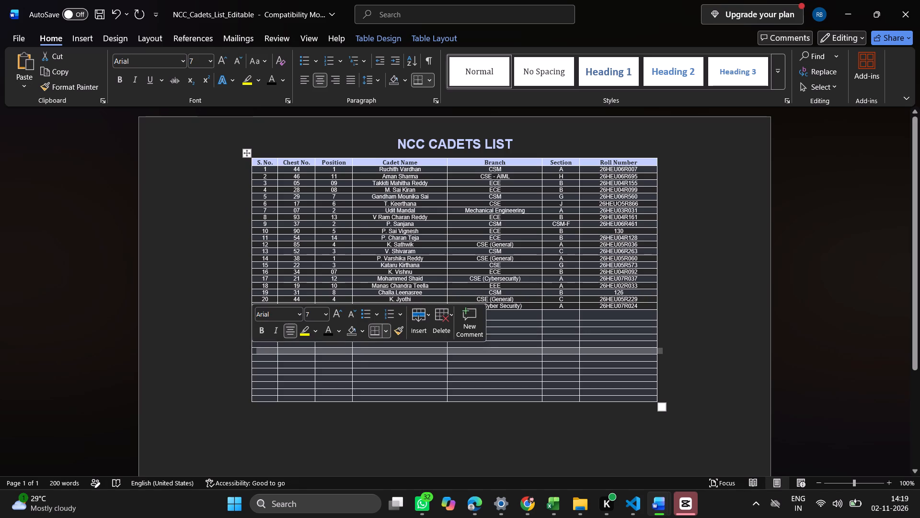
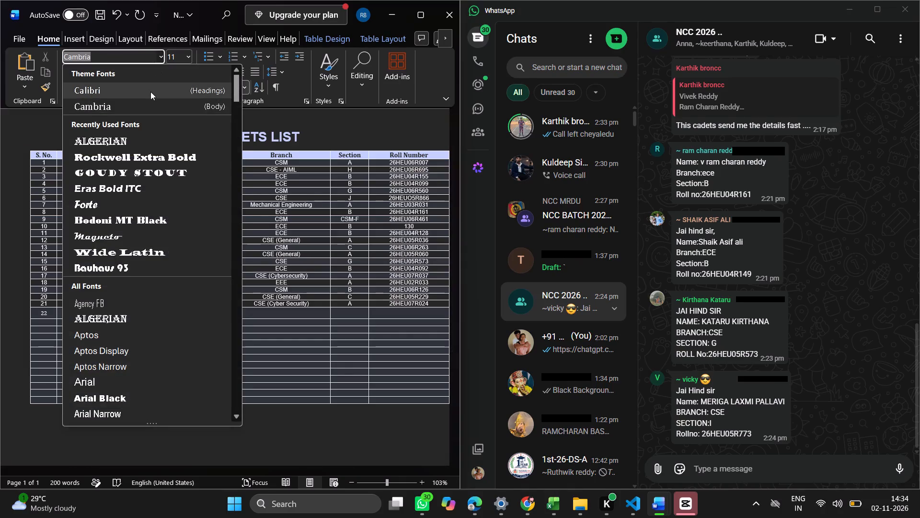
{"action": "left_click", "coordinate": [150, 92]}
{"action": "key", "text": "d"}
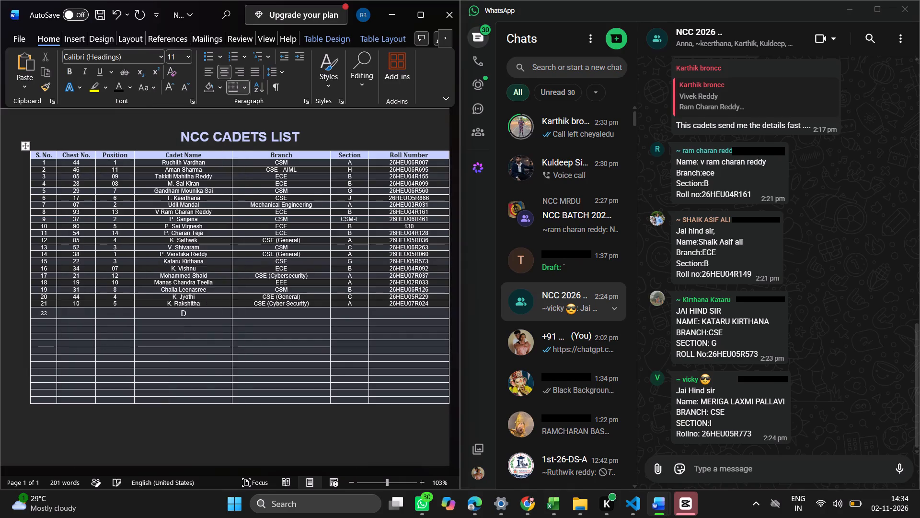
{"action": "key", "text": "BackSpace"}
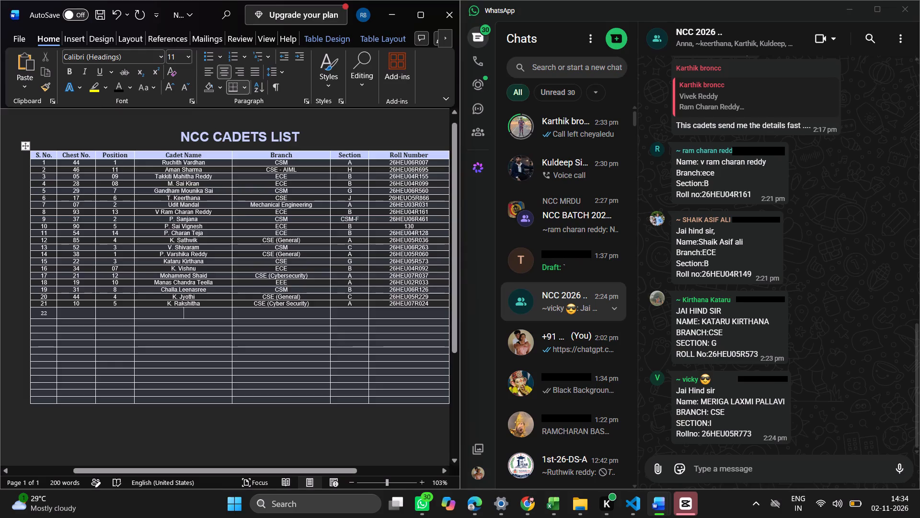
Check the font and size used for the cadet name in row 21.
{"action": "left_click", "coordinate": [200, 305]}
{"action": "left_click", "coordinate": [200, 305]}
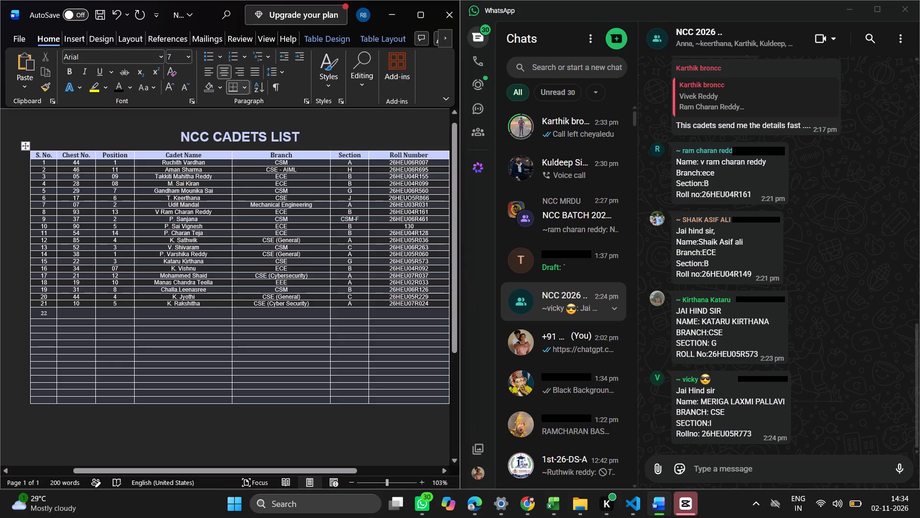
{"action": "left_click_drag", "start_coordinate": [200, 305], "coordinate": [167, 302]}
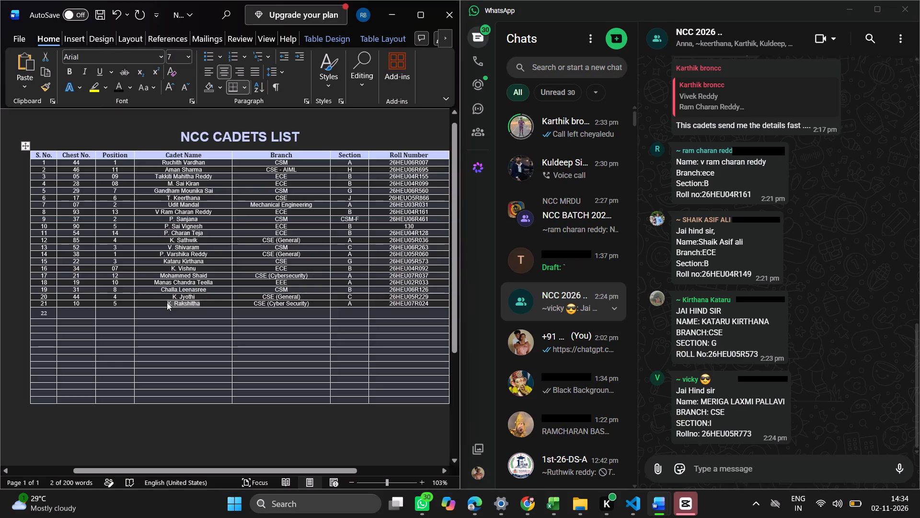
{"action": "key", "text": "ctrl+c"}
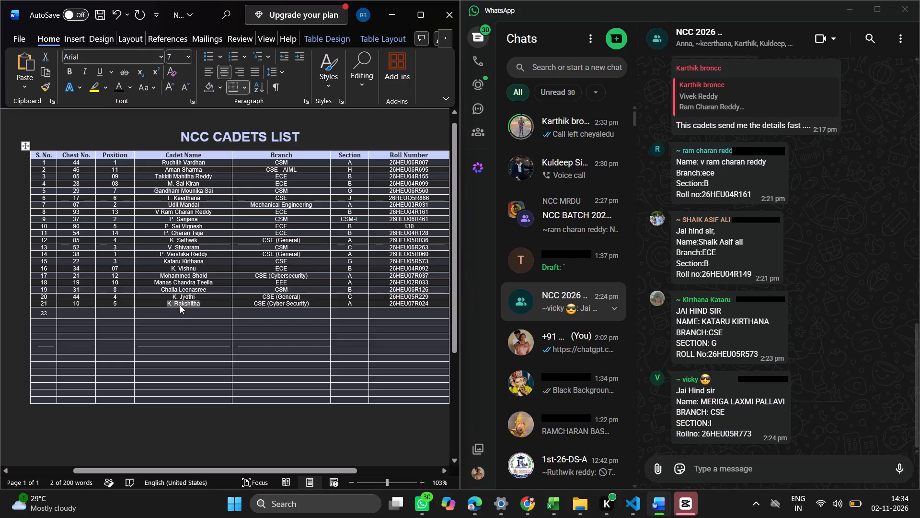
{"action": "right_click", "coordinate": [180, 305]}
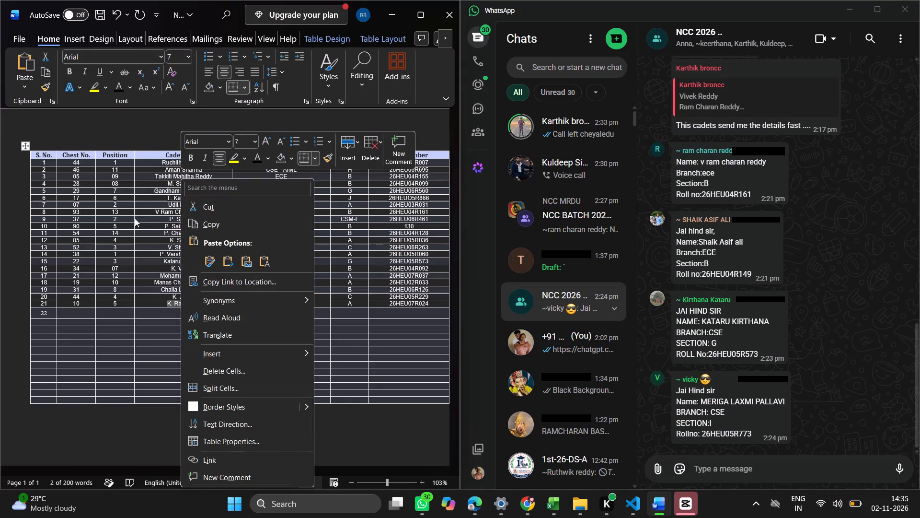
{"action": "left_click", "coordinate": [141, 316]}
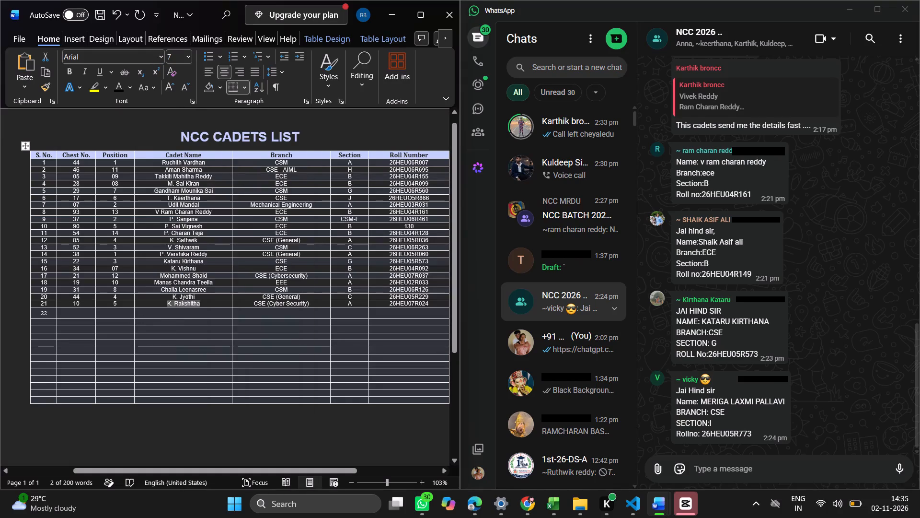
{"action": "left_click", "coordinate": [148, 312]}
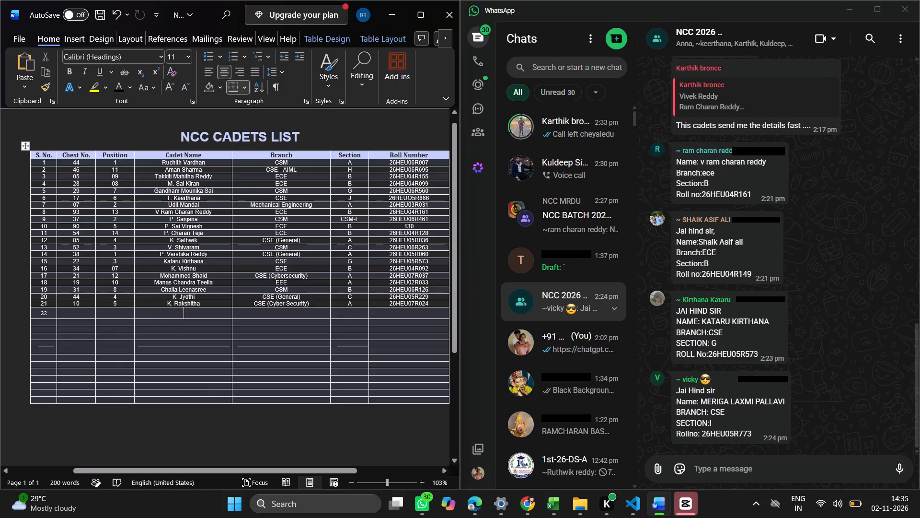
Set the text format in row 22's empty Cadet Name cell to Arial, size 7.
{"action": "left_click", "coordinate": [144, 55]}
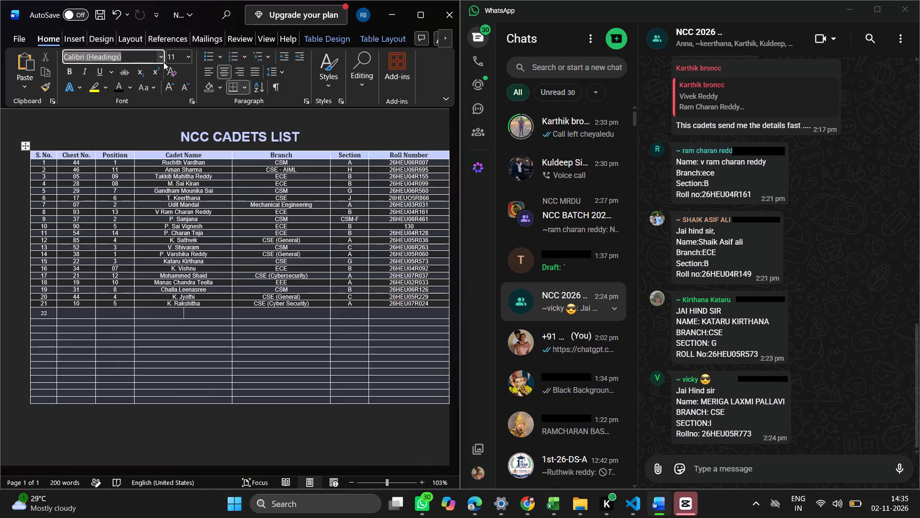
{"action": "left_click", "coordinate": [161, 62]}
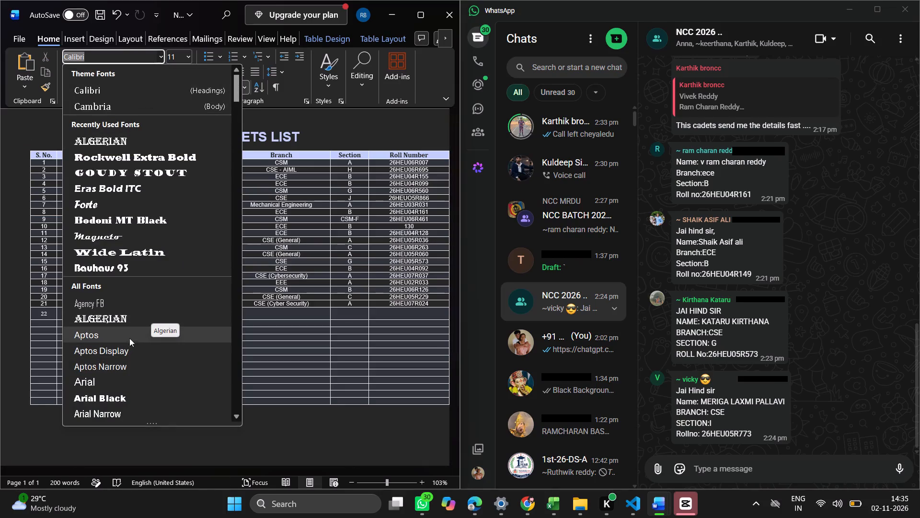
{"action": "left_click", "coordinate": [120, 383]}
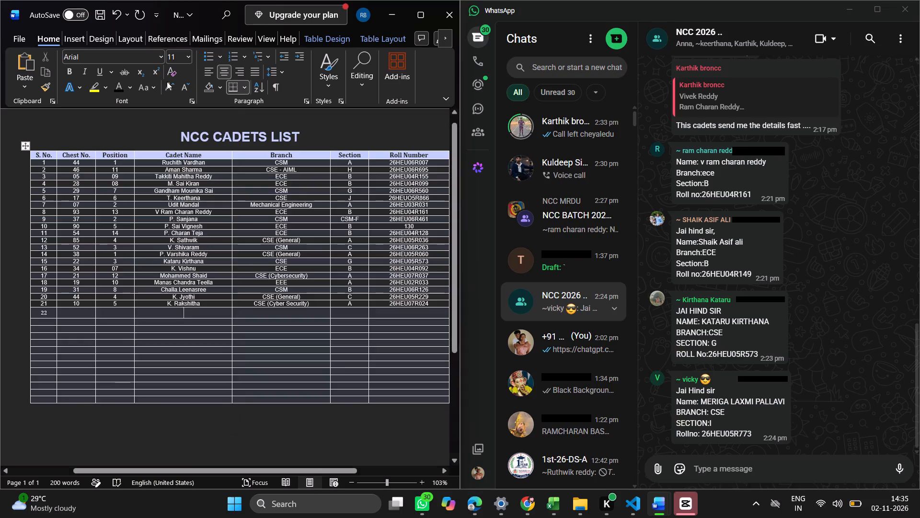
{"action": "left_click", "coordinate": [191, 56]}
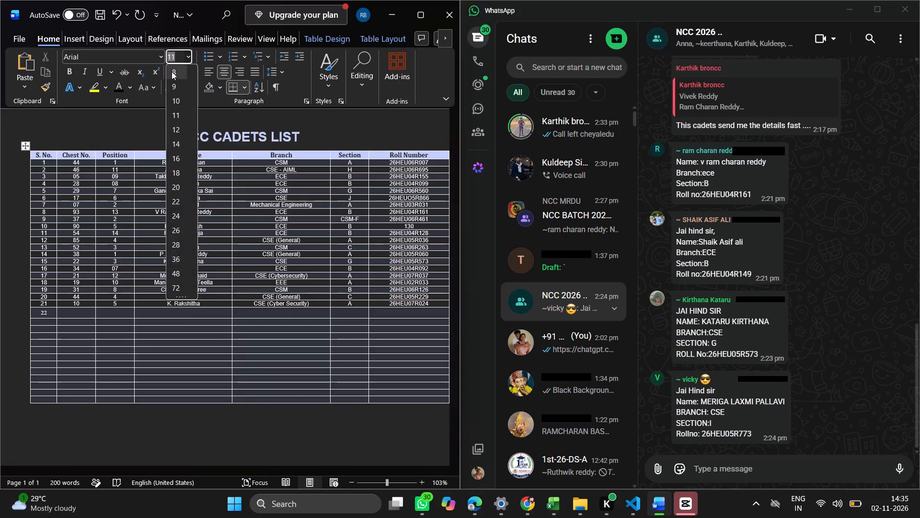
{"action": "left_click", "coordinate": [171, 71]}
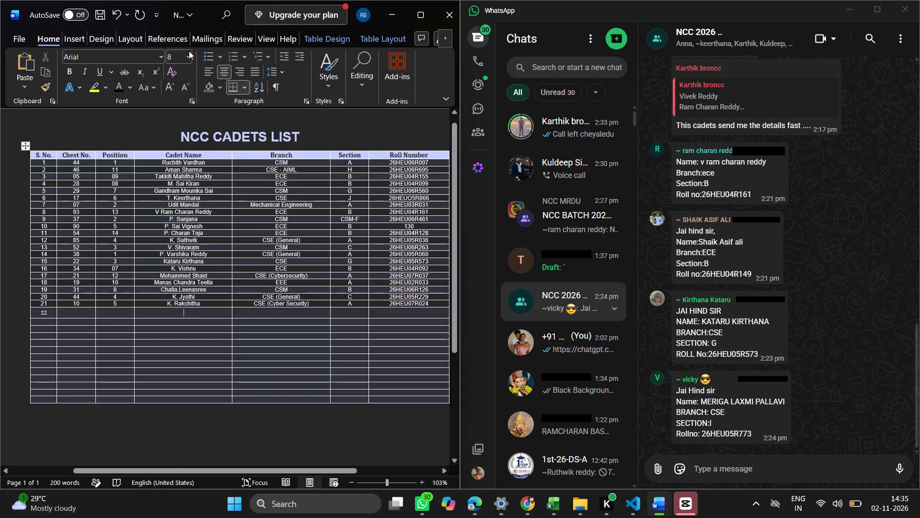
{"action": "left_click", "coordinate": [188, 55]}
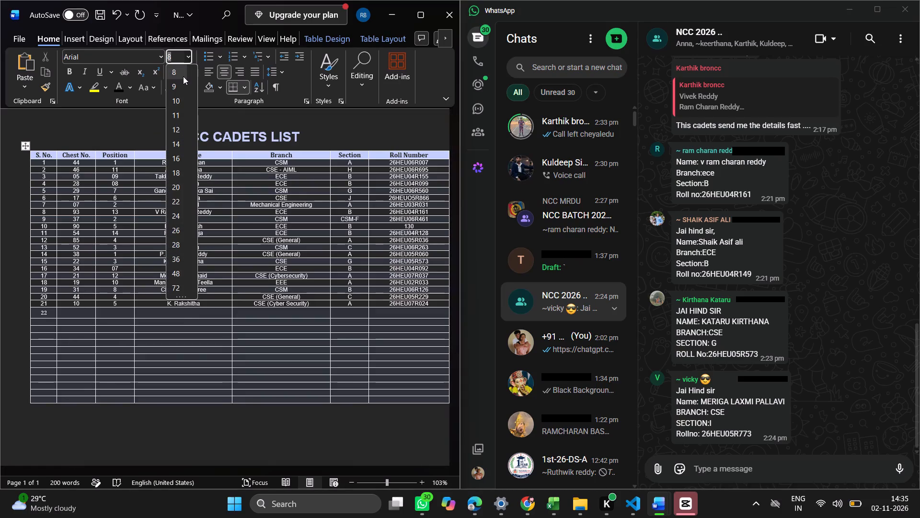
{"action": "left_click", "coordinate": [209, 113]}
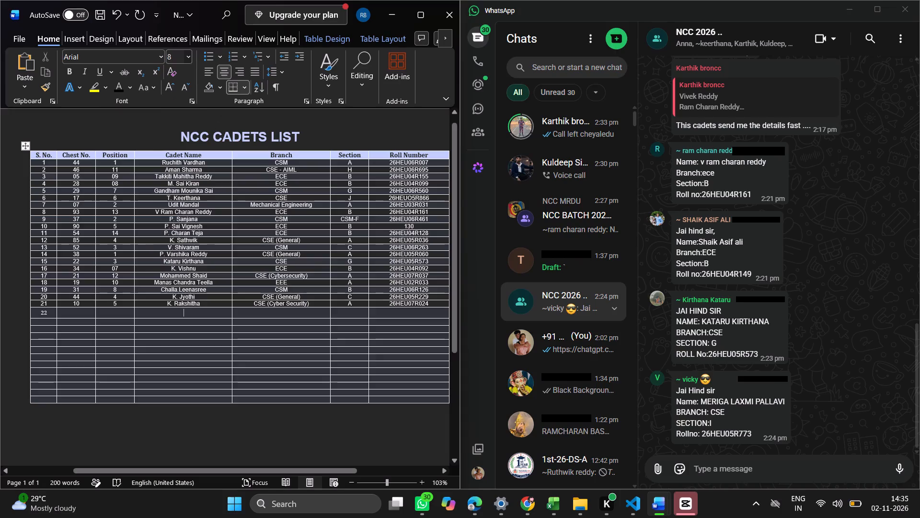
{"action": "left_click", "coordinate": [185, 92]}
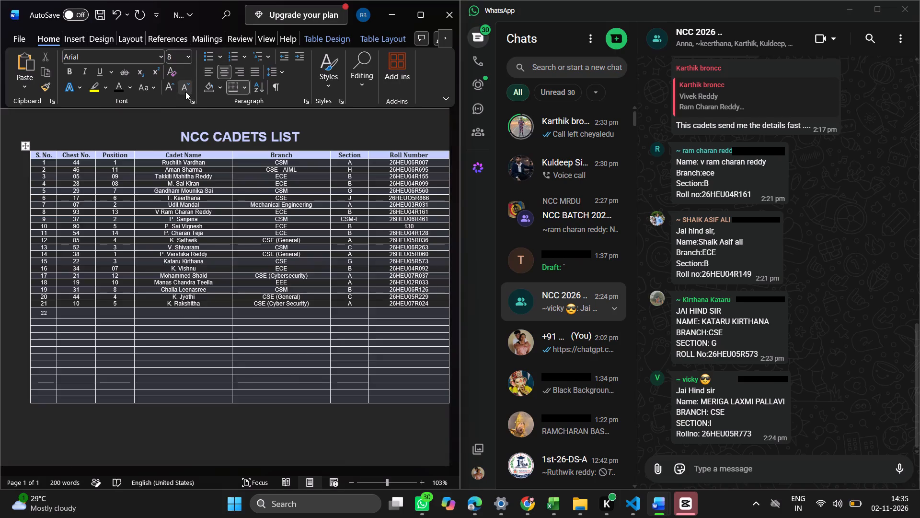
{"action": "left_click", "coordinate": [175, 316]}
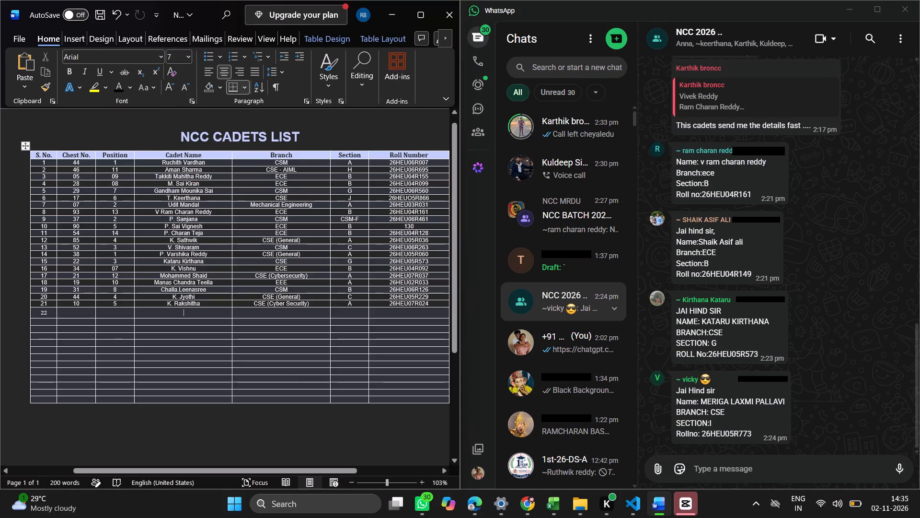
Enter the cadet's name from the latest message in the NCC 2026 group chat in row 22's Cadet Name cell, in capitals.
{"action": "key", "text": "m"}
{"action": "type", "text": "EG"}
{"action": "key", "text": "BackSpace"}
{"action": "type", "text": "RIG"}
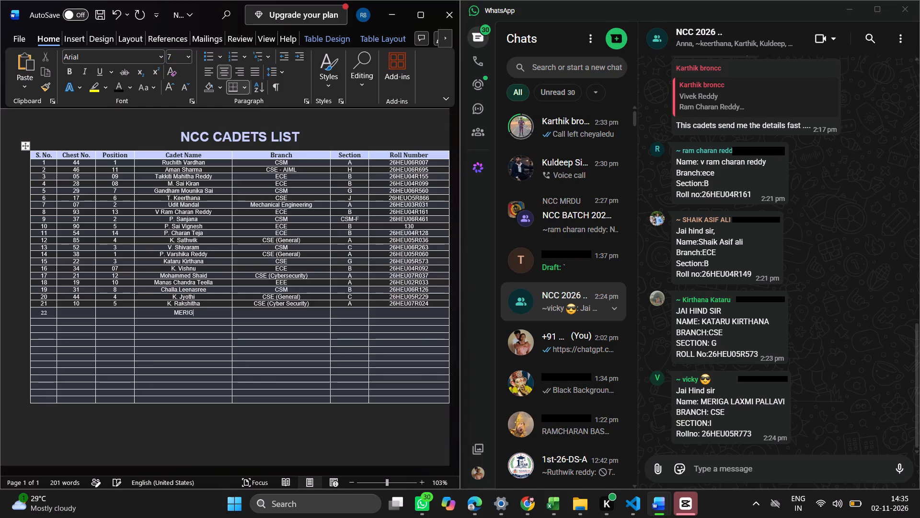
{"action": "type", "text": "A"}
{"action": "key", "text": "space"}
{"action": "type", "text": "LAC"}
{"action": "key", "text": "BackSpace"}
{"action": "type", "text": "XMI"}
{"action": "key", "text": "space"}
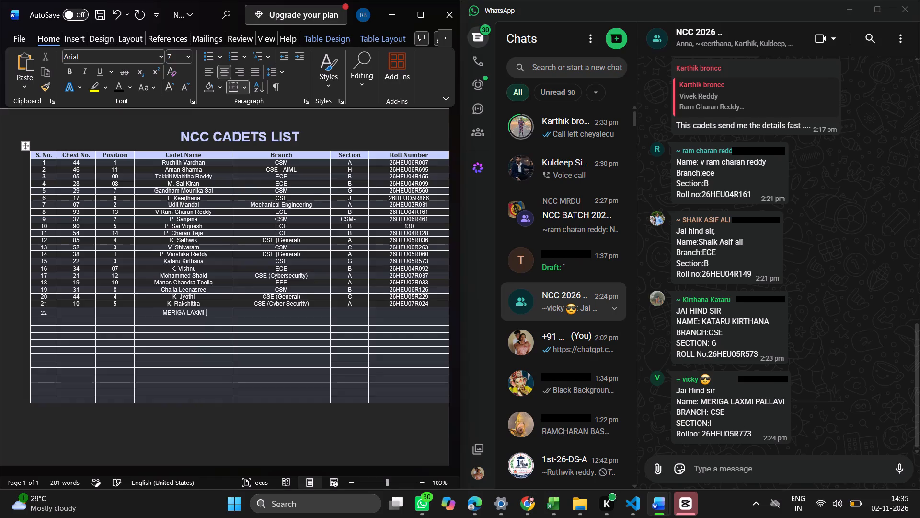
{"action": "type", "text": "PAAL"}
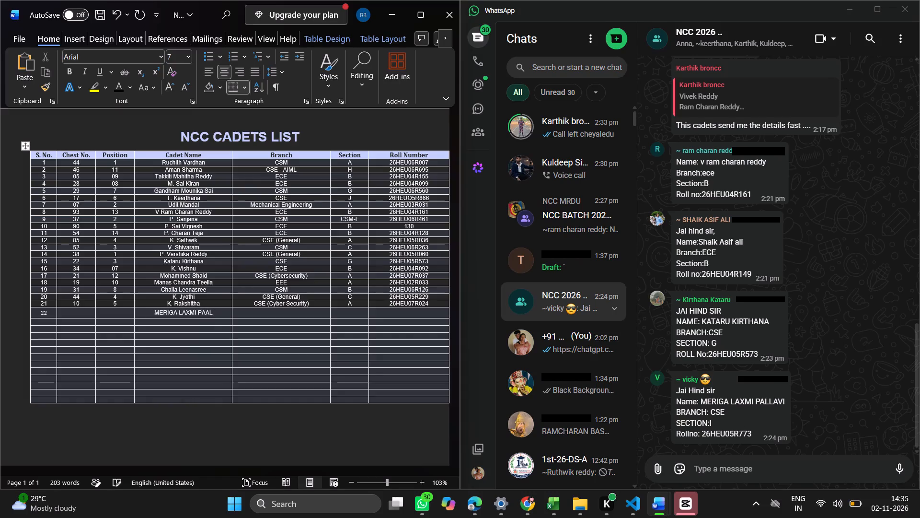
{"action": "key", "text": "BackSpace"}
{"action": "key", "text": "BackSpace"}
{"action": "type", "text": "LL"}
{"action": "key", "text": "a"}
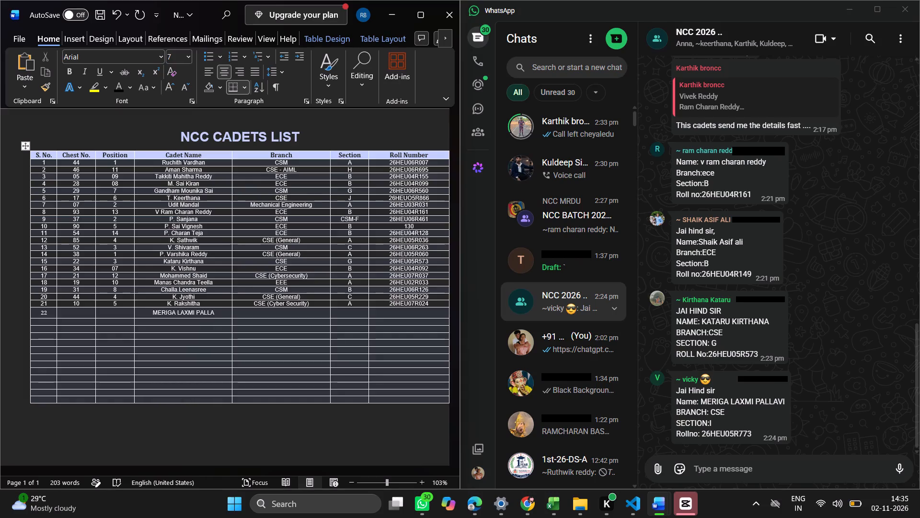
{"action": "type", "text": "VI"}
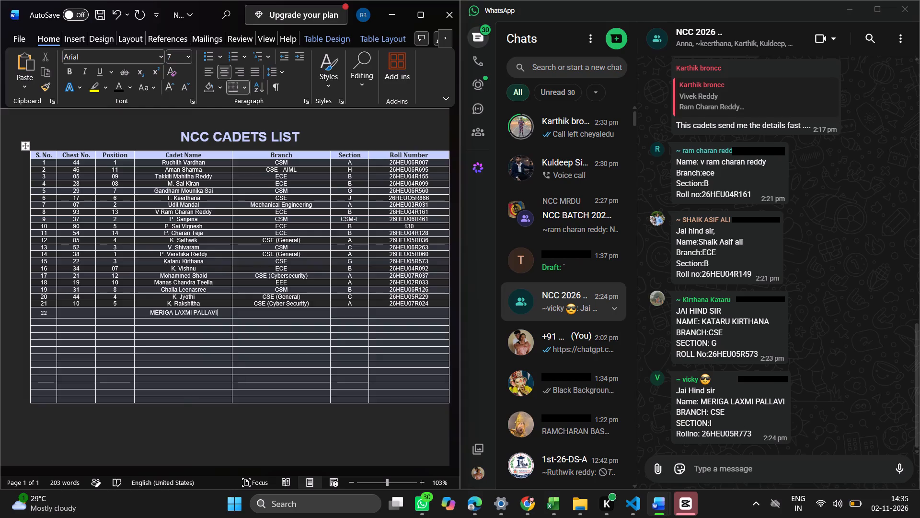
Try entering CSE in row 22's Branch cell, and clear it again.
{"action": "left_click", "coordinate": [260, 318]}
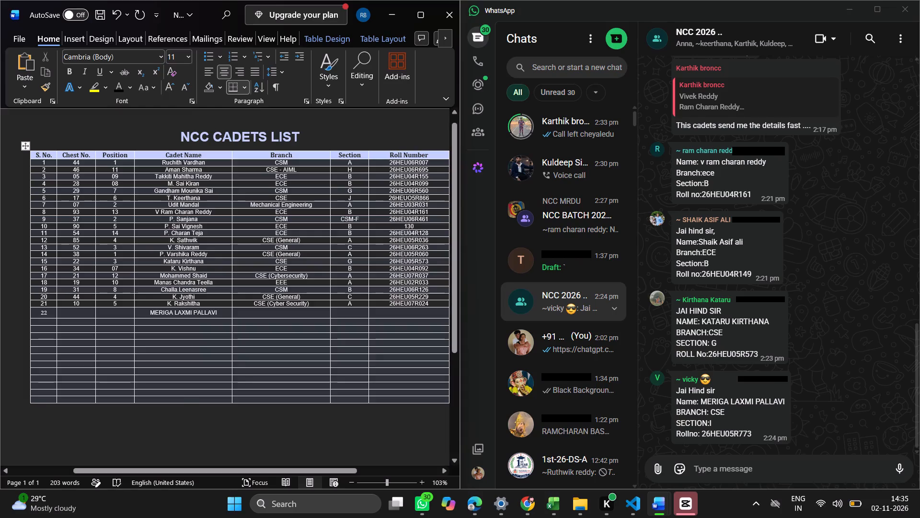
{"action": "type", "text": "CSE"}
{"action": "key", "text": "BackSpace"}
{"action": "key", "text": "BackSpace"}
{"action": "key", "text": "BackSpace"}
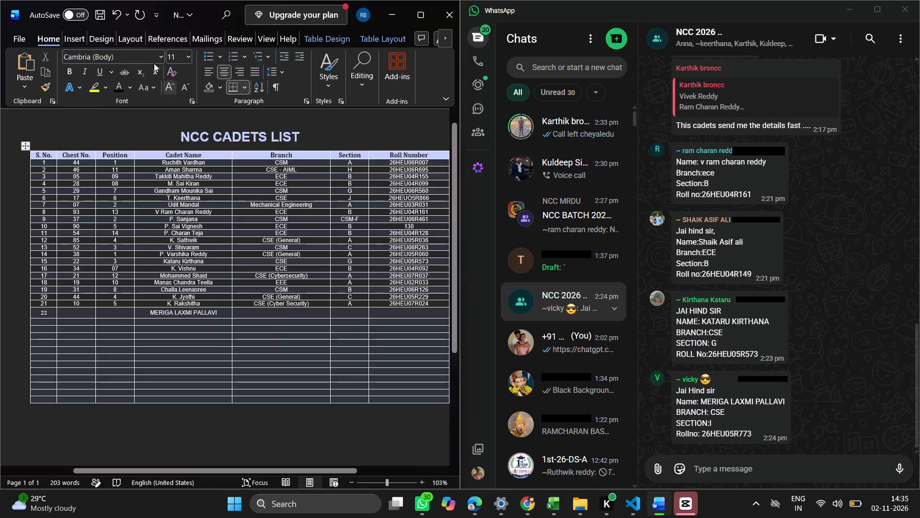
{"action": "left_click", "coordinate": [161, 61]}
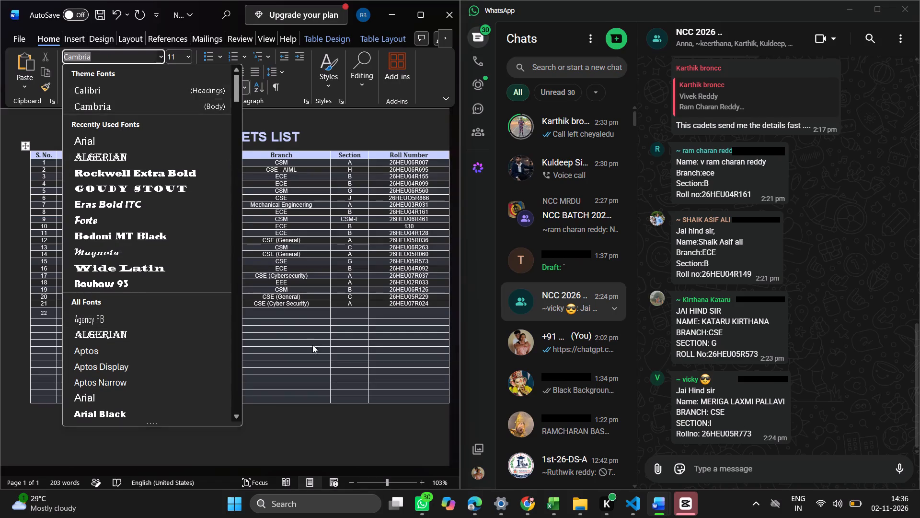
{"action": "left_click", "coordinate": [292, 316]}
Set the font of row 22 and all empty rows below it to Arial, size 8.
{"action": "left_click_drag", "start_coordinate": [262, 313], "coordinate": [281, 356]}
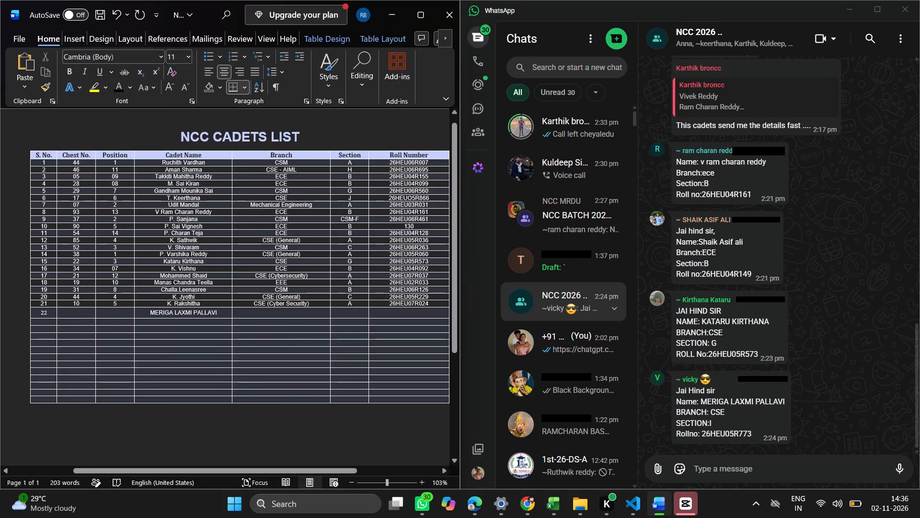
{"action": "left_click_drag", "start_coordinate": [281, 356], "coordinate": [289, 412]}
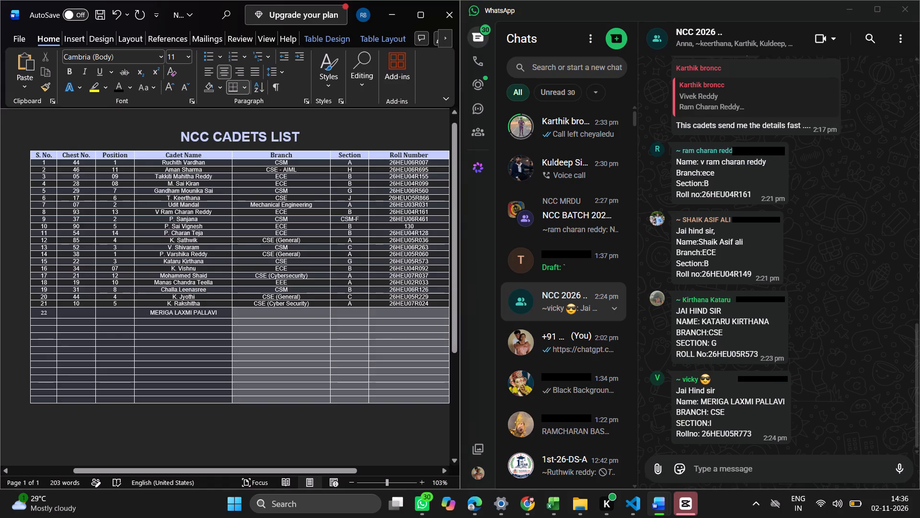
{"action": "left_click_drag", "start_coordinate": [289, 412], "coordinate": [293, 412]}
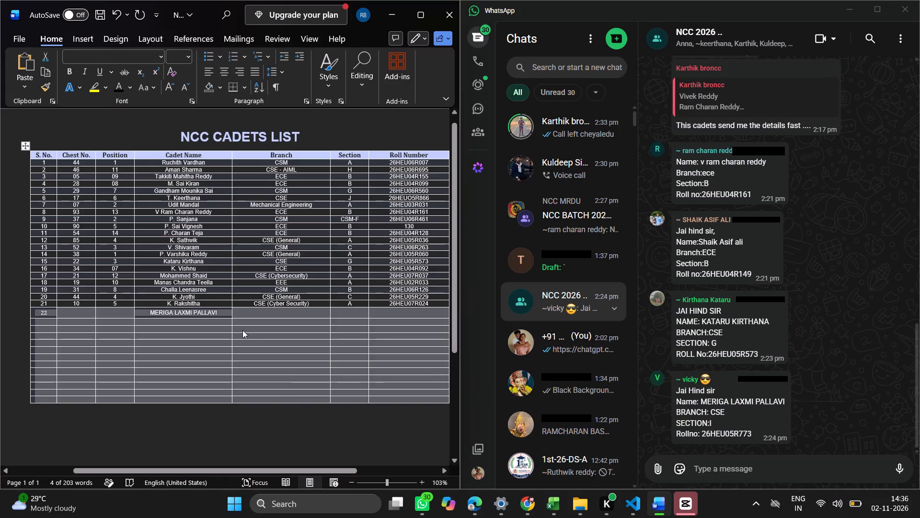
{"action": "left_click", "coordinate": [158, 58]}
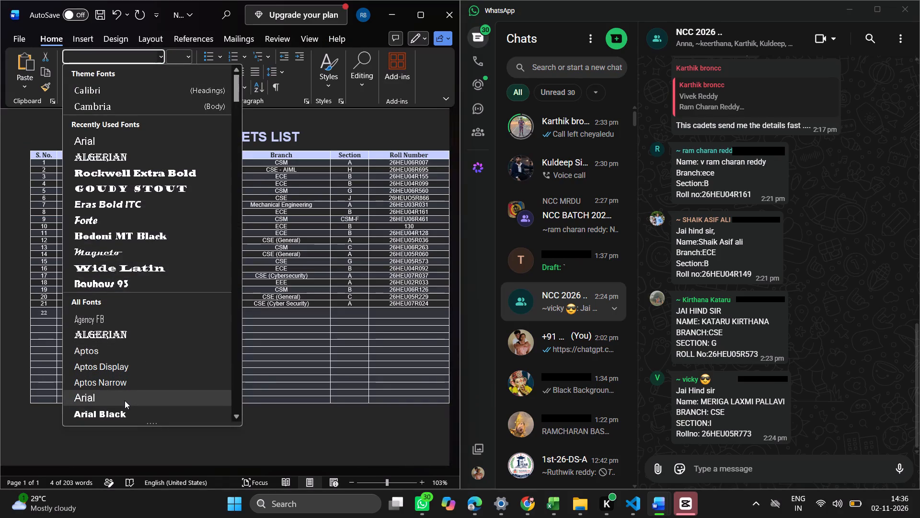
{"action": "left_click", "coordinate": [125, 400]}
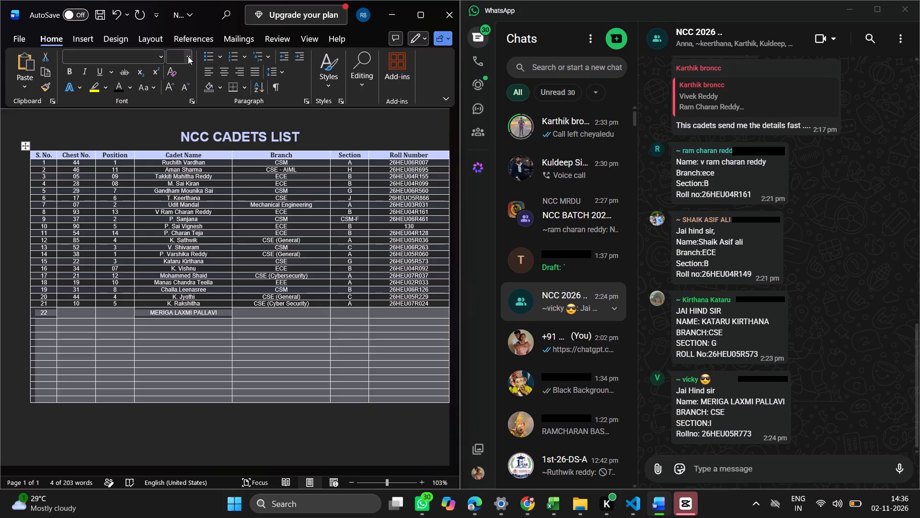
{"action": "left_click", "coordinate": [188, 56]}
{"action": "left_click", "coordinate": [177, 66]}
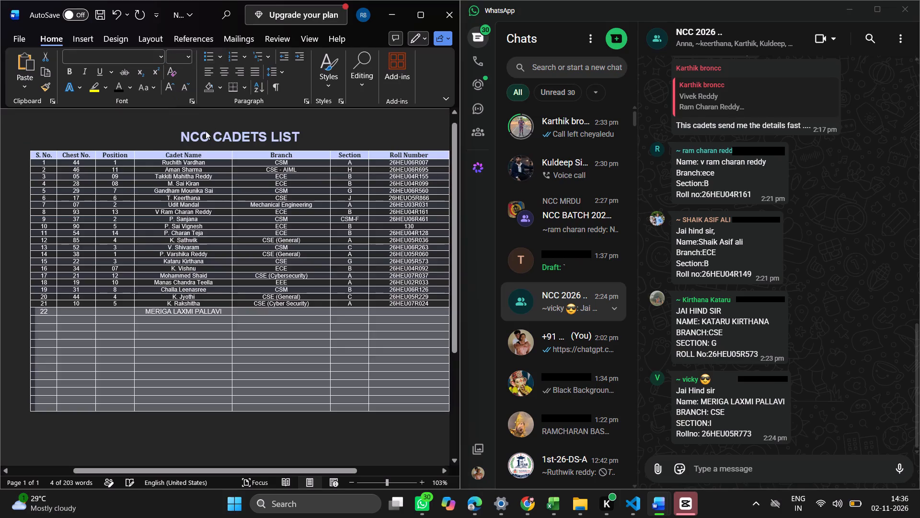
Enter CSE in row 22's Branch cell and A in its Section cell.
{"action": "left_click", "coordinate": [263, 310]}
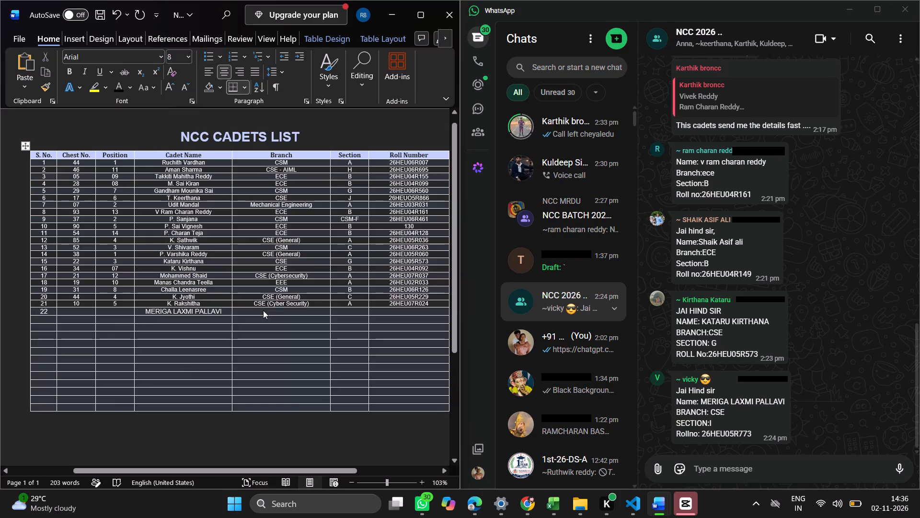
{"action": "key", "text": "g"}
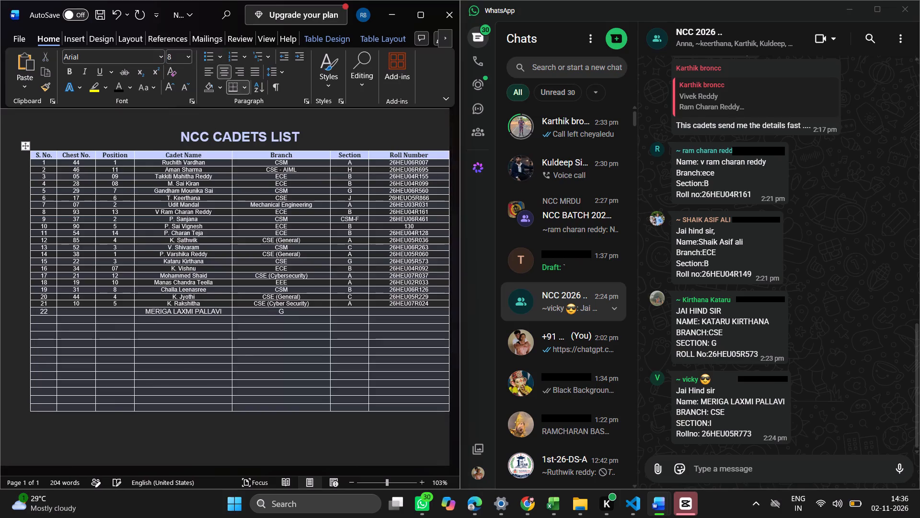
{"action": "key", "text": "BackSpace"}
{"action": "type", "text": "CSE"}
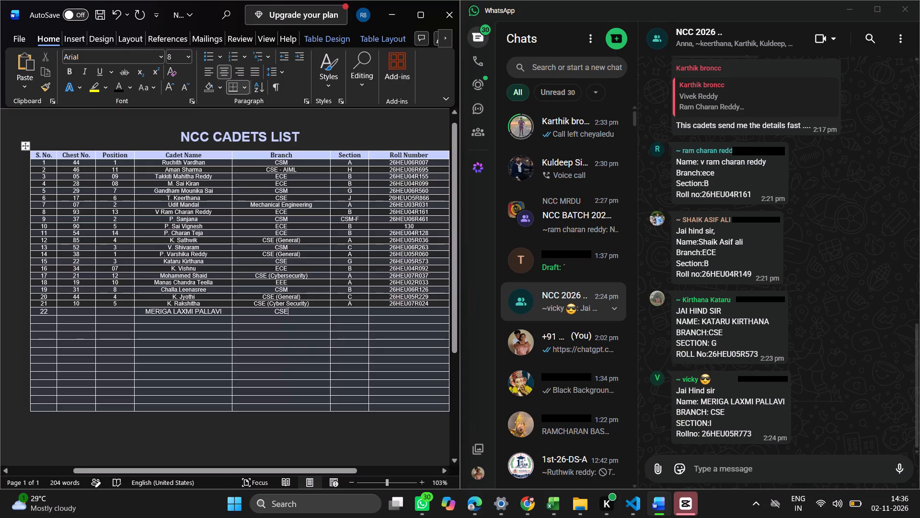
{"action": "left_click", "coordinate": [358, 318]}
{"action": "left_click", "coordinate": [357, 311]}
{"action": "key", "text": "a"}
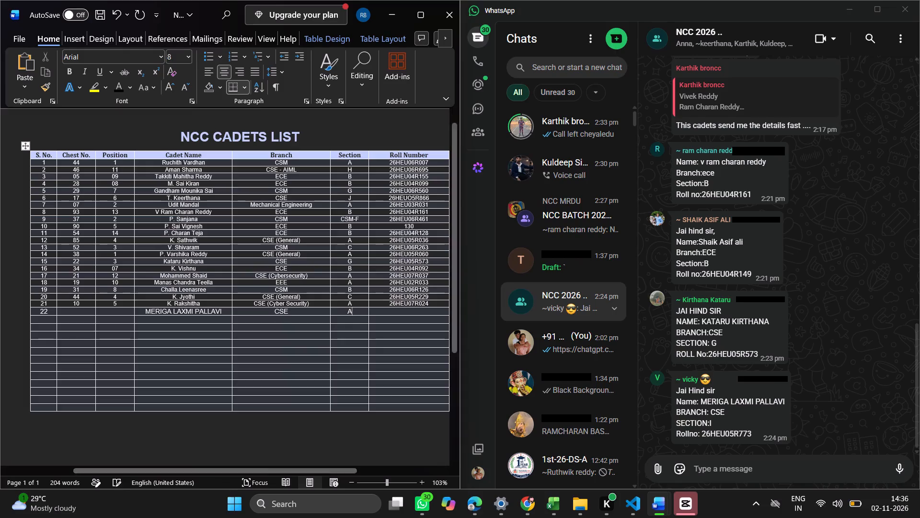
Enter the cadet's roll number from the 2:24 pm group chat message in row 22's Roll Number cell.
{"action": "left_click", "coordinate": [391, 312]}
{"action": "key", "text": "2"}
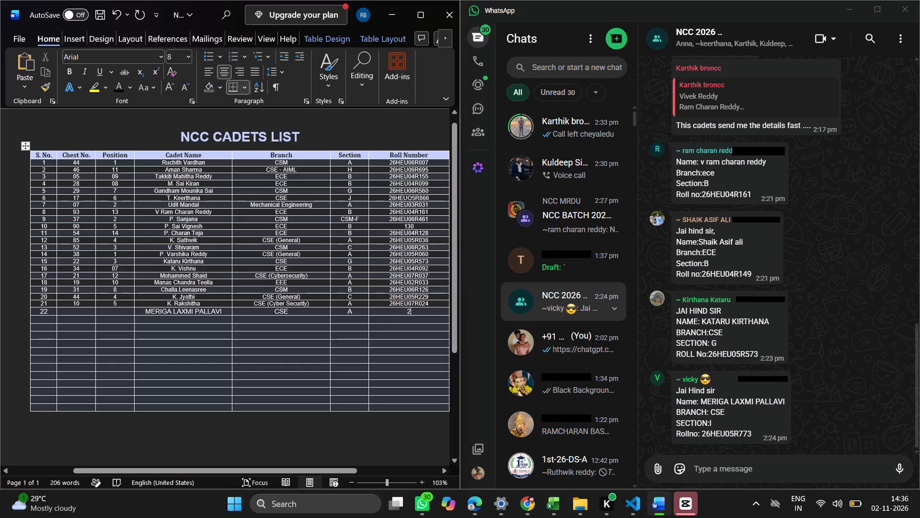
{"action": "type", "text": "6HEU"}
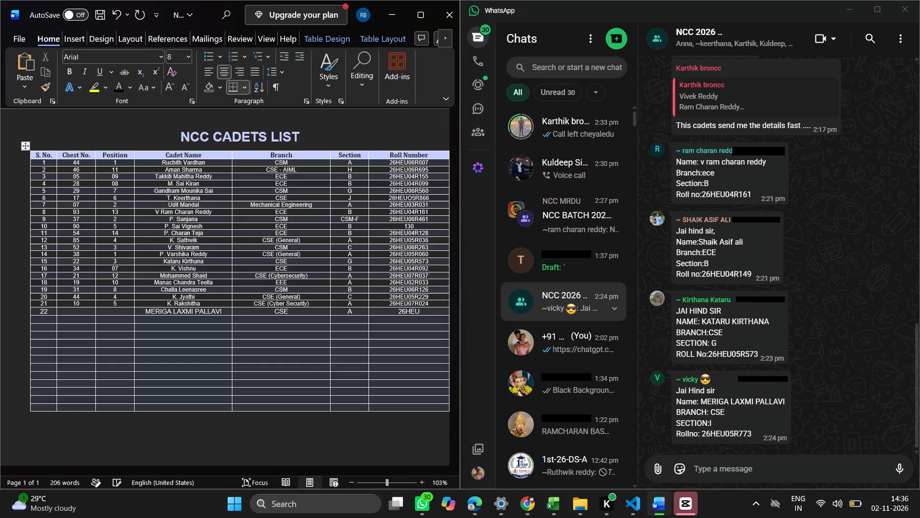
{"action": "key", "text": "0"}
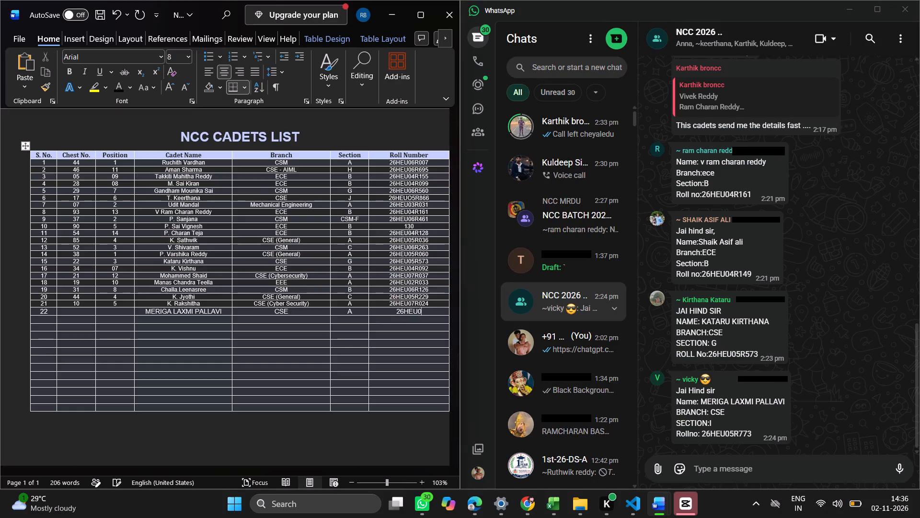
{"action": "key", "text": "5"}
Complete the cadet's roll number in row 22's Roll Number cell from the 2:24 pm group chat message.
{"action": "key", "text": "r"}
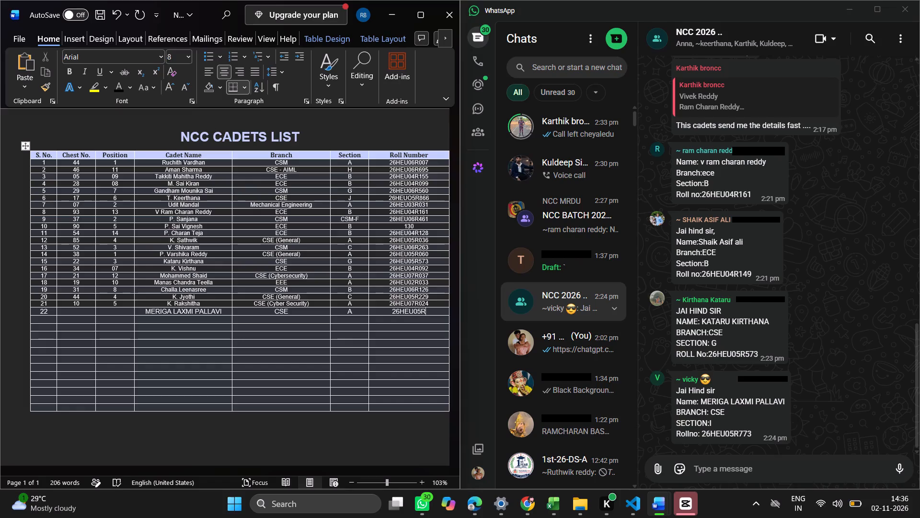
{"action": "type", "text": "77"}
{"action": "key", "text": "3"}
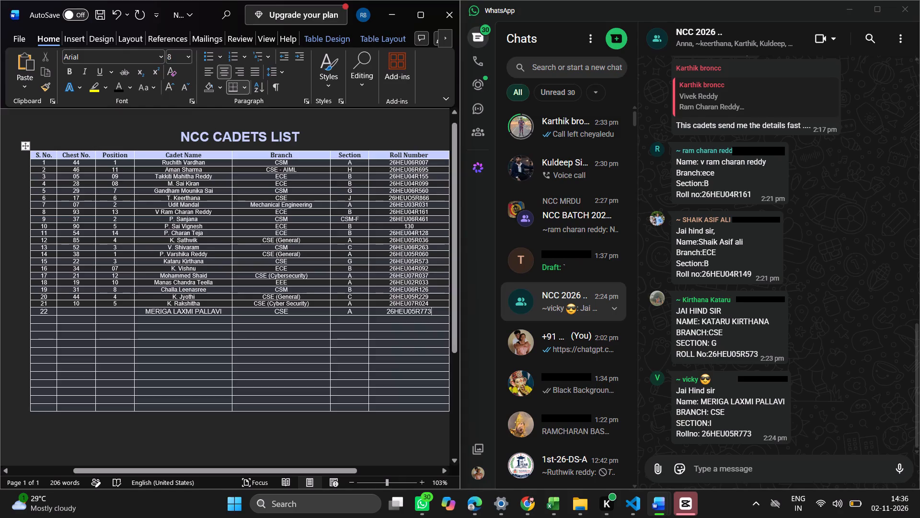
Number the first empty row below row 22 as 23 in its S. No. cell.
{"action": "left_click", "coordinate": [39, 320]}
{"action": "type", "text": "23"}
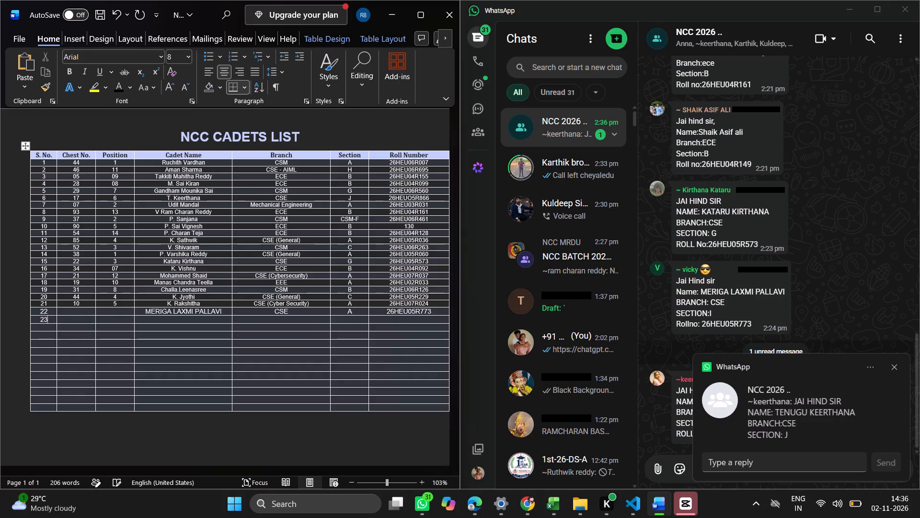
{"action": "left_click", "coordinate": [173, 317]}
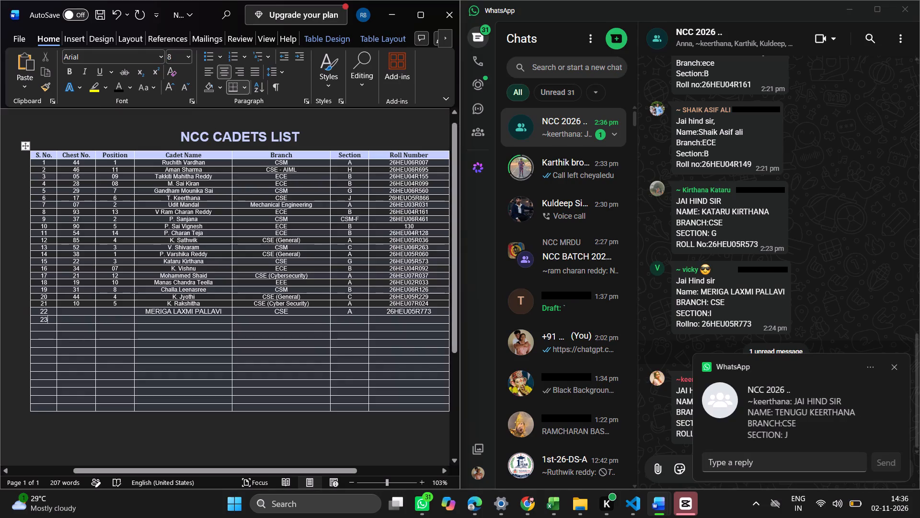
{"action": "left_click", "coordinate": [170, 320]}
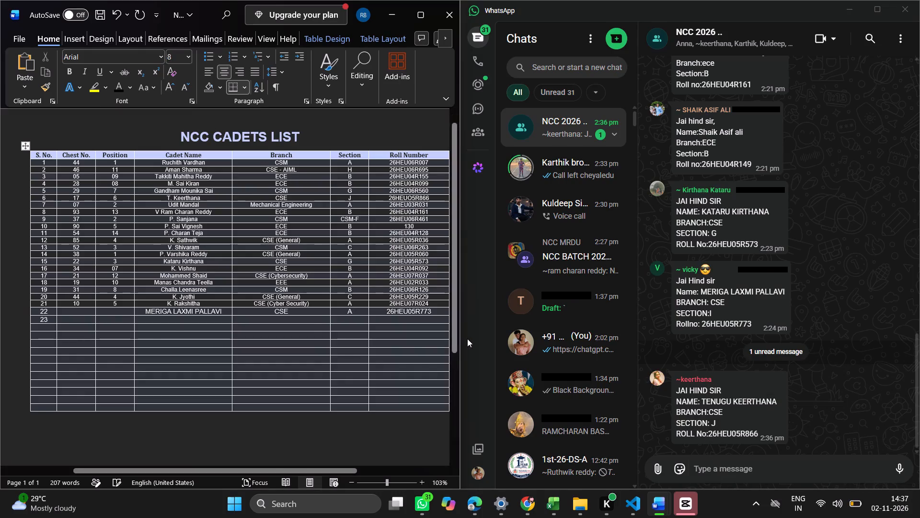
{"action": "scroll", "coordinate": [716, 284], "scroll_direction": "down", "scroll_amount": 1}
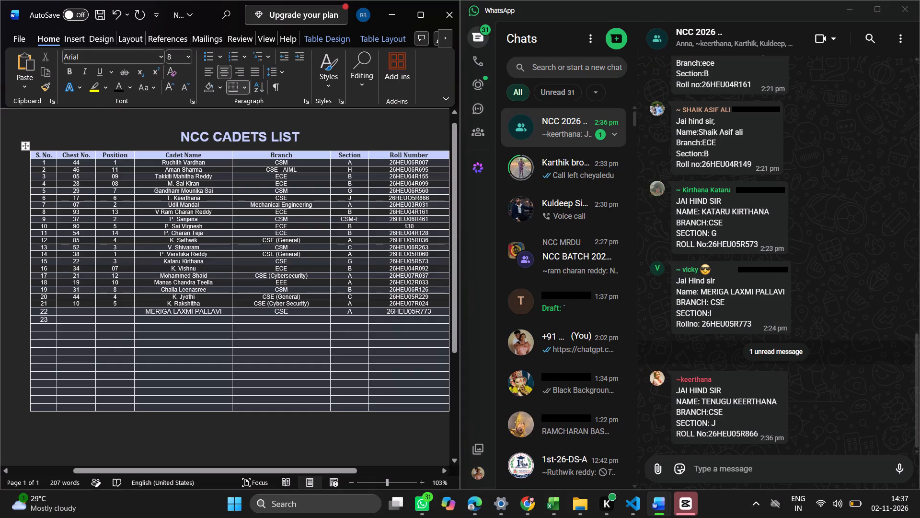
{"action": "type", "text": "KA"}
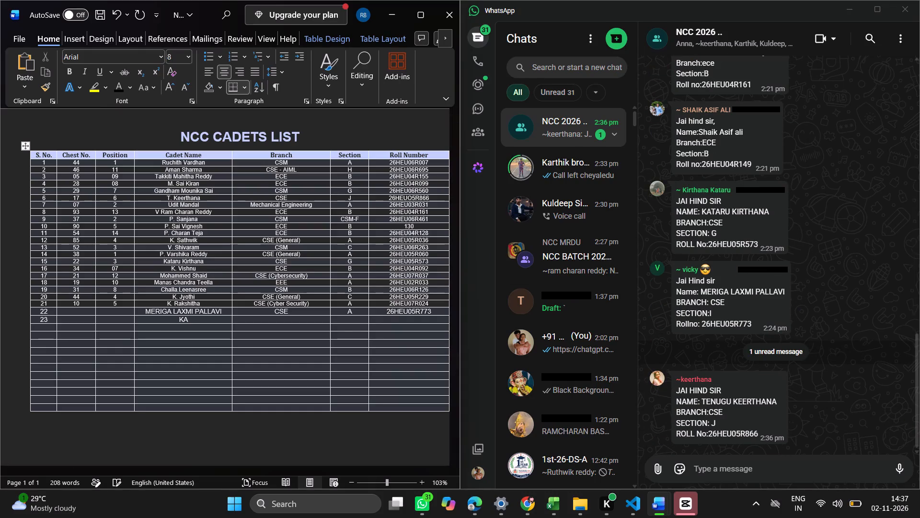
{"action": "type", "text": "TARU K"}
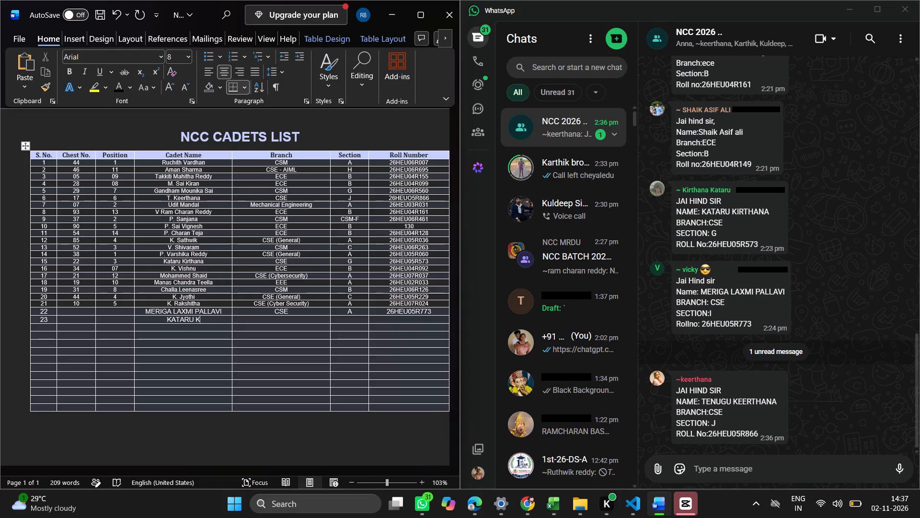
Complete the cadet's name in row 23's Cadet Name cell in capitals, as given in the 2:23 pm group chat message.
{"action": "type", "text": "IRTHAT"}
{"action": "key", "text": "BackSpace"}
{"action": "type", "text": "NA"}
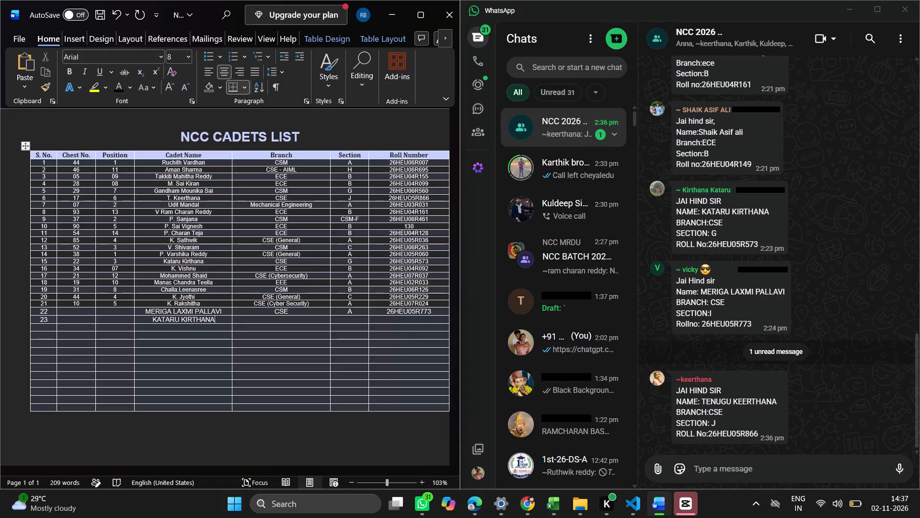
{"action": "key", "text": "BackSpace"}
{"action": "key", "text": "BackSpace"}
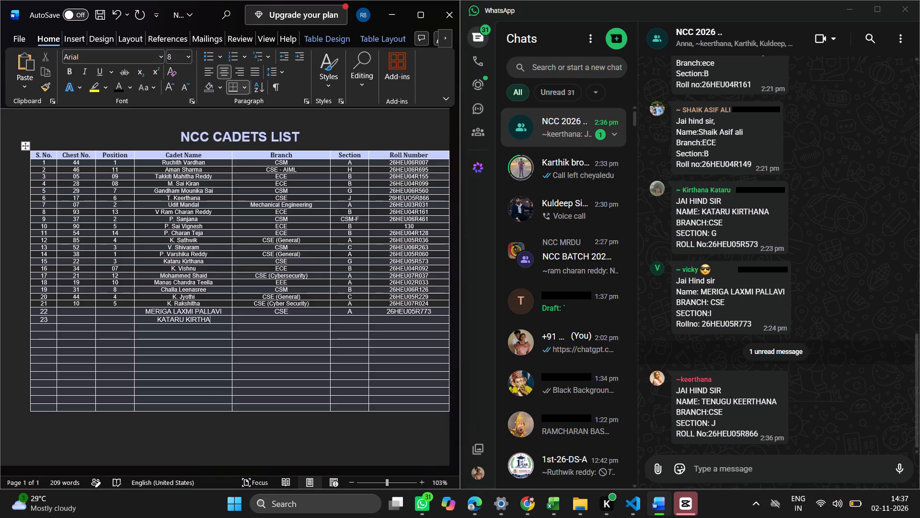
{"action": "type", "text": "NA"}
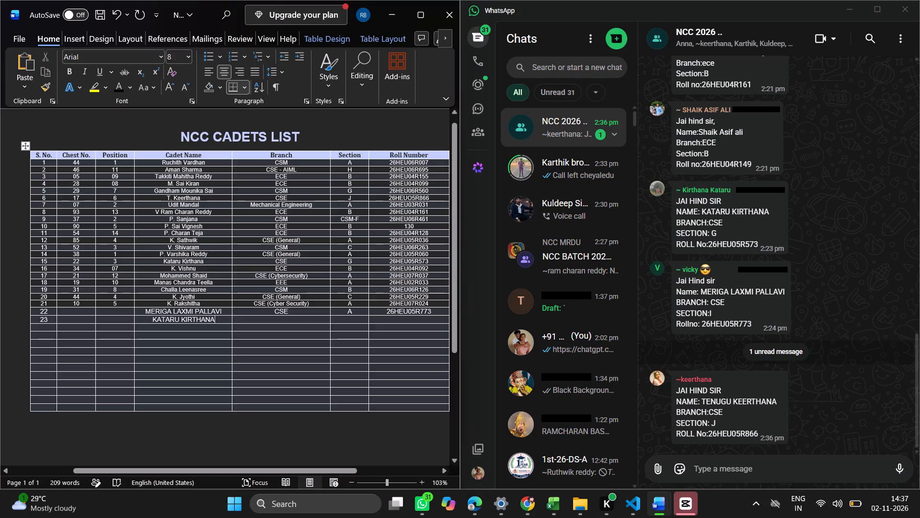
Enter CSE in row 23's Branch cell and G in its Section cell.
{"action": "left_click", "coordinate": [277, 320]}
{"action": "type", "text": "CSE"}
{"action": "left_click", "coordinate": [357, 321]}
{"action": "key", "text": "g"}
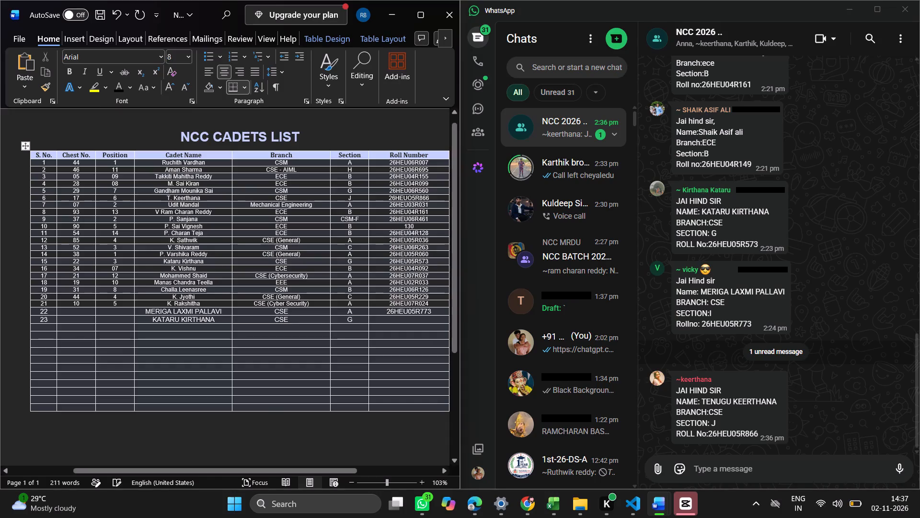
Enter the cadet's roll number from the 2:23 pm group chat message in row 23's Roll Number cell.
{"action": "left_click", "coordinate": [384, 318]}
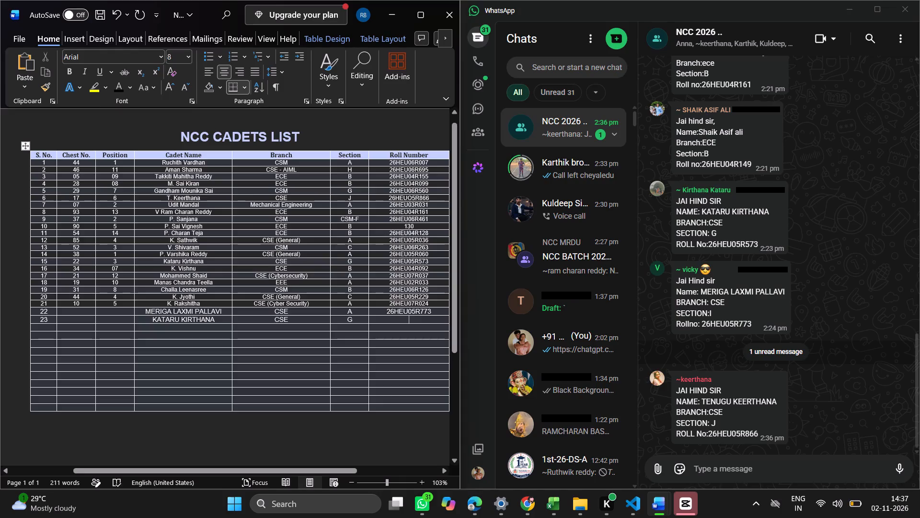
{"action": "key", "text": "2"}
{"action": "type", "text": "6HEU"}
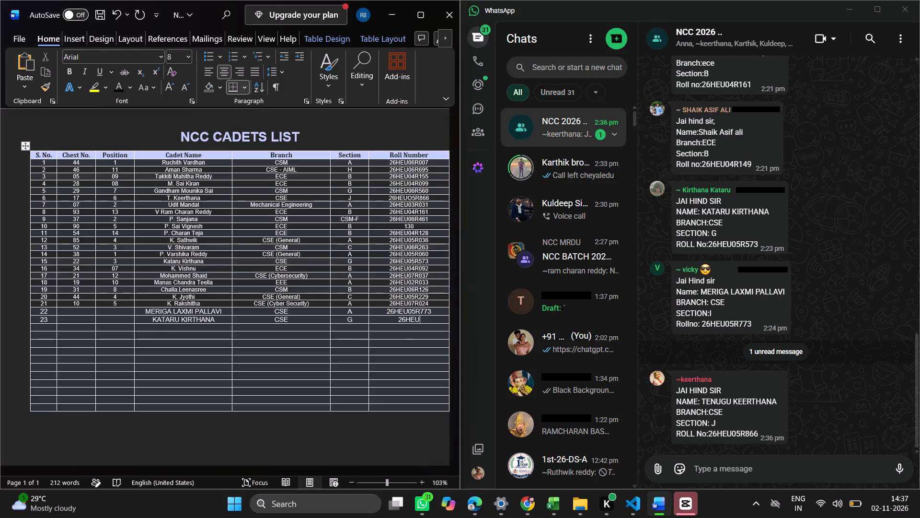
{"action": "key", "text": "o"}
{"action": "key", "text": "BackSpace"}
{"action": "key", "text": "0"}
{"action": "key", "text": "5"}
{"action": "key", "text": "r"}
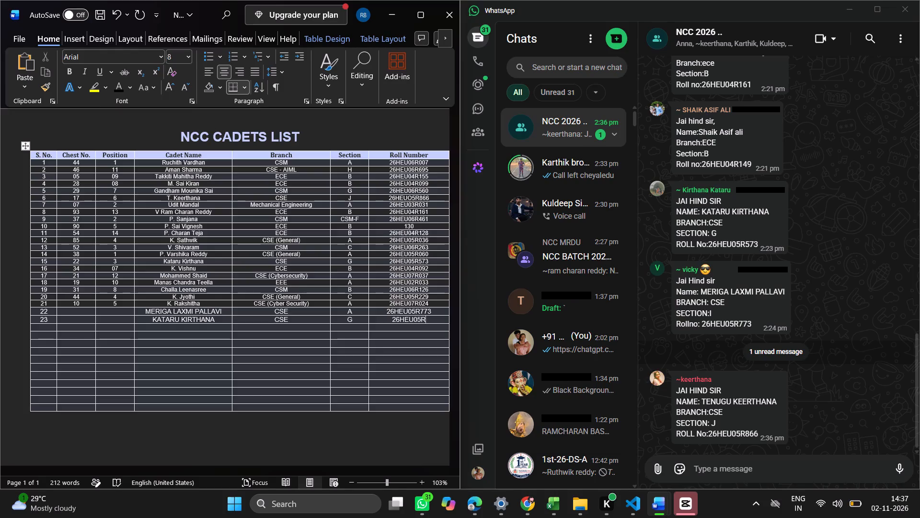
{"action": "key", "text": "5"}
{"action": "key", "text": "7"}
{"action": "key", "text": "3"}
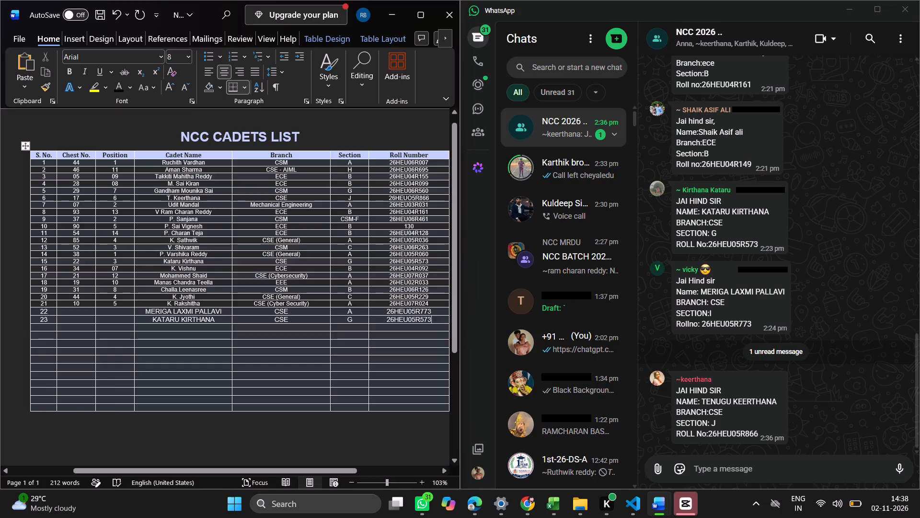
Number the next empty row 24 and enter, in capitals, the cadet's name from the chat message directly above the 2:23 pm one.
{"action": "left_click", "coordinate": [49, 329]}
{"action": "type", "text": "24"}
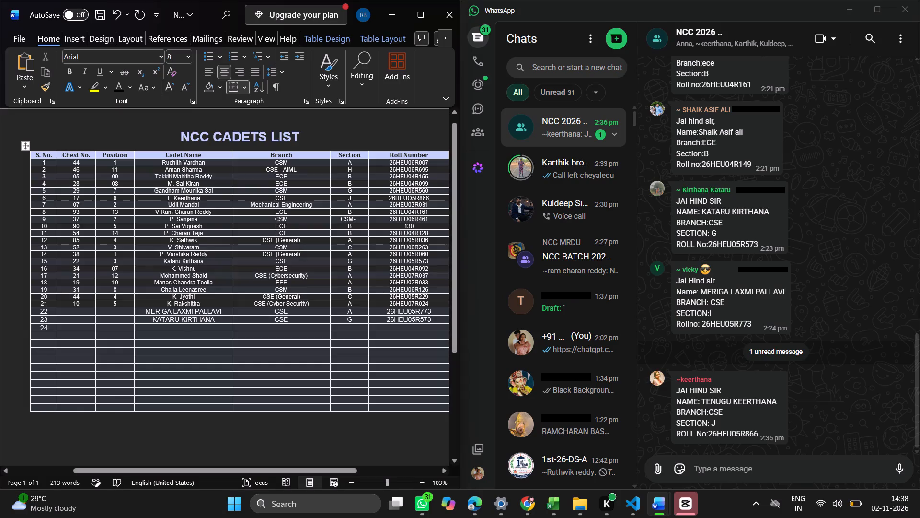
{"action": "left_click", "coordinate": [152, 326]}
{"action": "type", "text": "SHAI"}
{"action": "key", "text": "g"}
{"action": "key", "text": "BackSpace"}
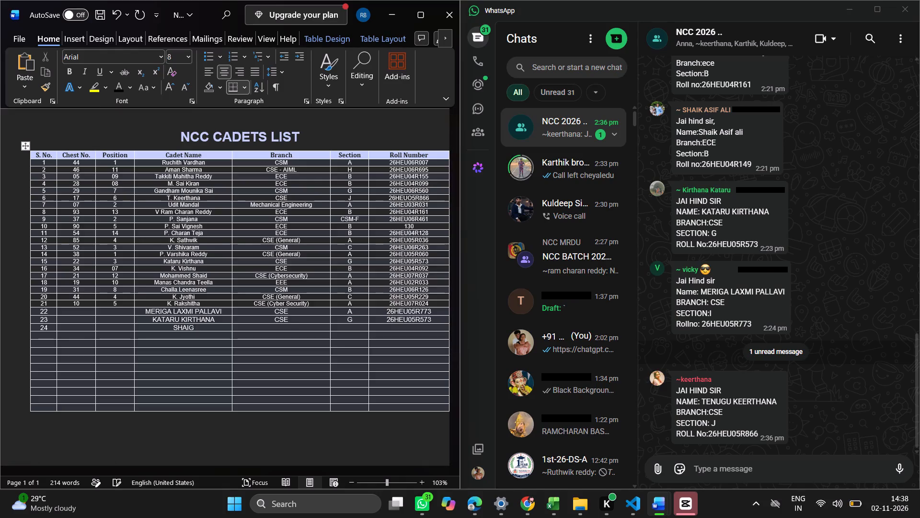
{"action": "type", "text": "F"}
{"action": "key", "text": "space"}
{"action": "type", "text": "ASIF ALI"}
Enter ECE in row 24's Branch cell and B in its Section cell.
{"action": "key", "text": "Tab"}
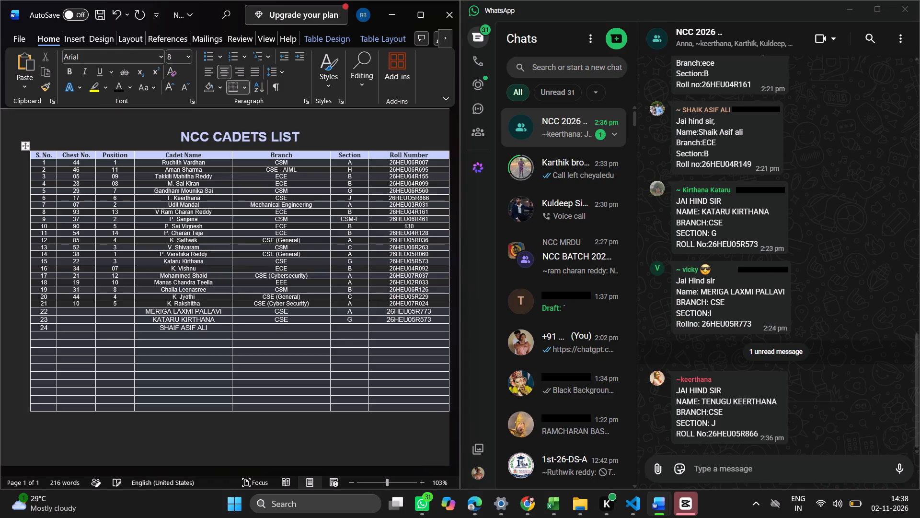
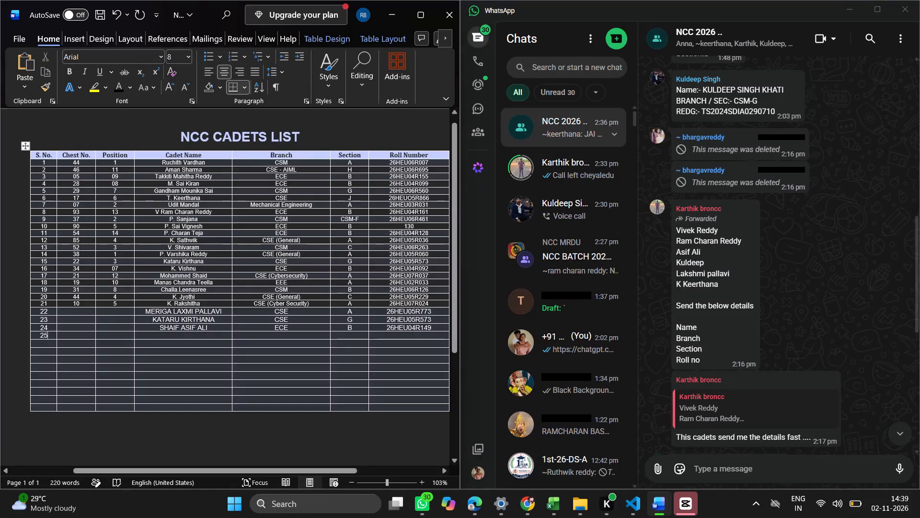
Enter KUL DEEP in row 25's Cadet Name cell as the first name of the cadet from the 2:03 pm group chat message.
{"action": "left_click", "coordinate": [80, 336]}
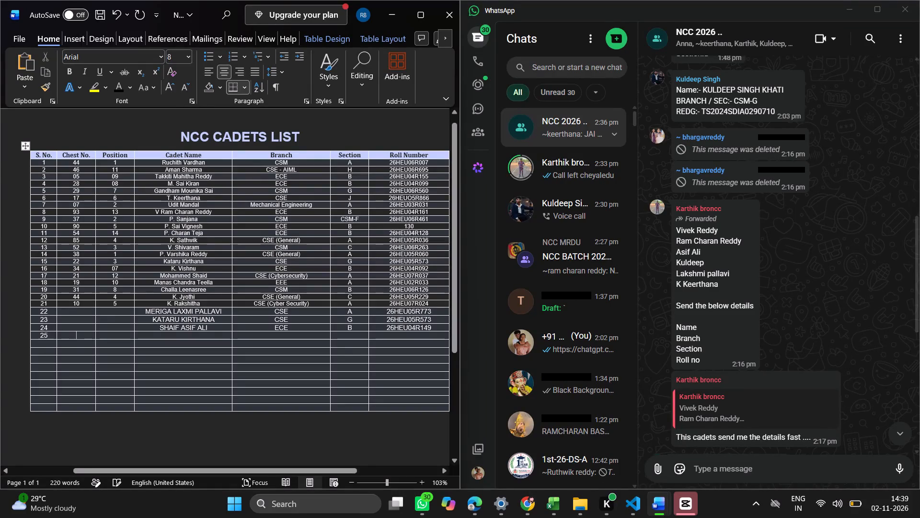
{"action": "left_click", "coordinate": [161, 337]}
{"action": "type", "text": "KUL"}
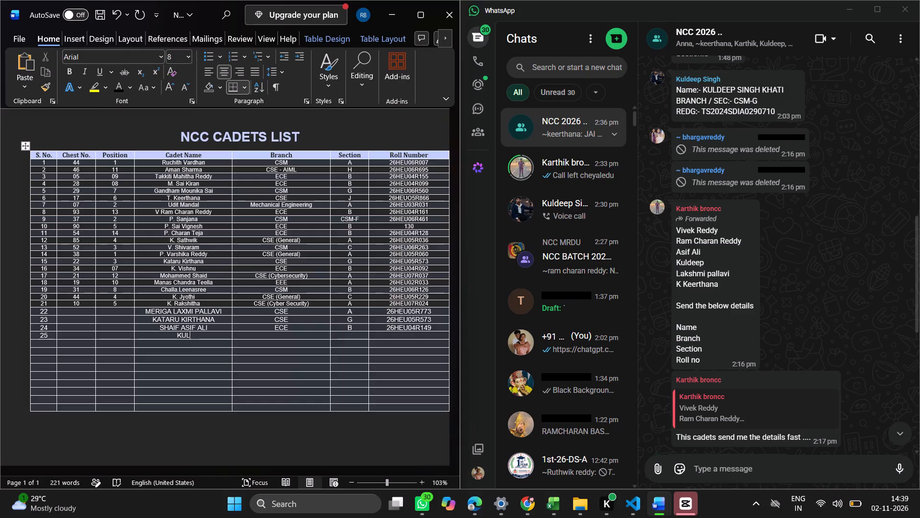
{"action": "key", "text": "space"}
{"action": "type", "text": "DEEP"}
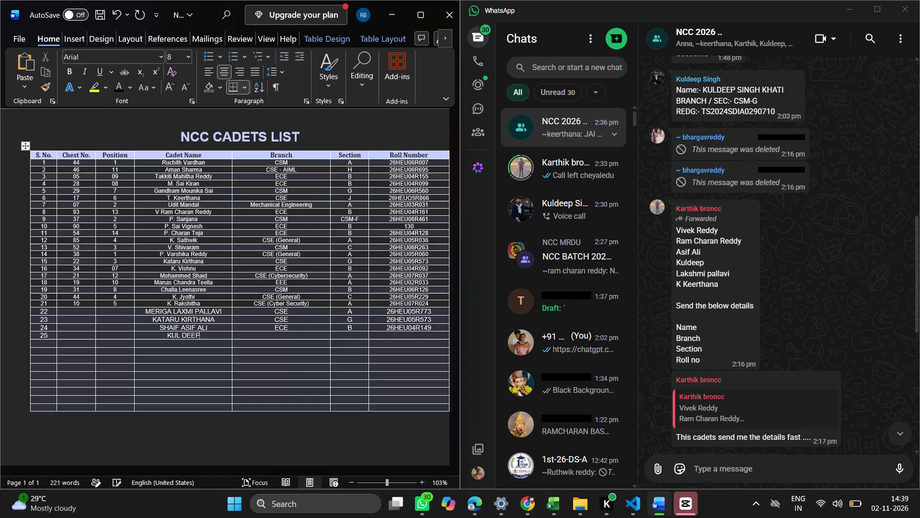
Correct and complete the cadet's name in row 25's Cadet Name cell in capitals, as given in the 2:03 pm group chat message.
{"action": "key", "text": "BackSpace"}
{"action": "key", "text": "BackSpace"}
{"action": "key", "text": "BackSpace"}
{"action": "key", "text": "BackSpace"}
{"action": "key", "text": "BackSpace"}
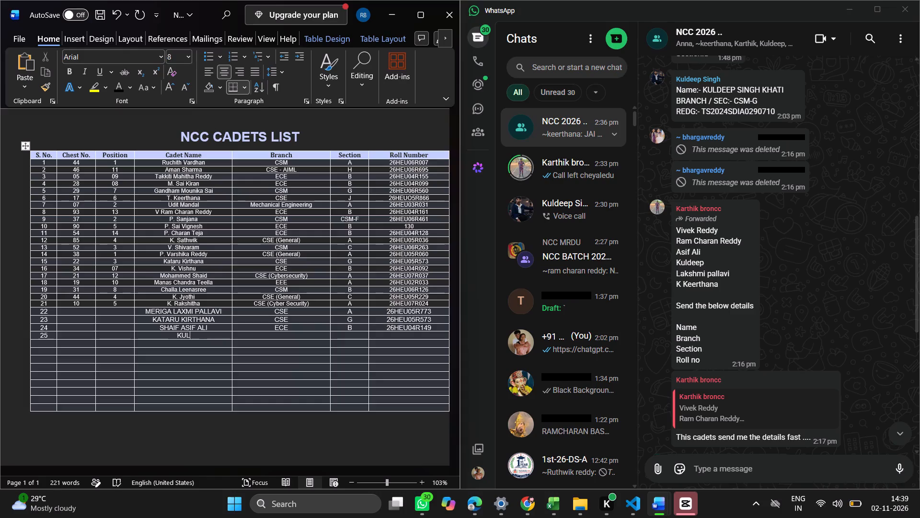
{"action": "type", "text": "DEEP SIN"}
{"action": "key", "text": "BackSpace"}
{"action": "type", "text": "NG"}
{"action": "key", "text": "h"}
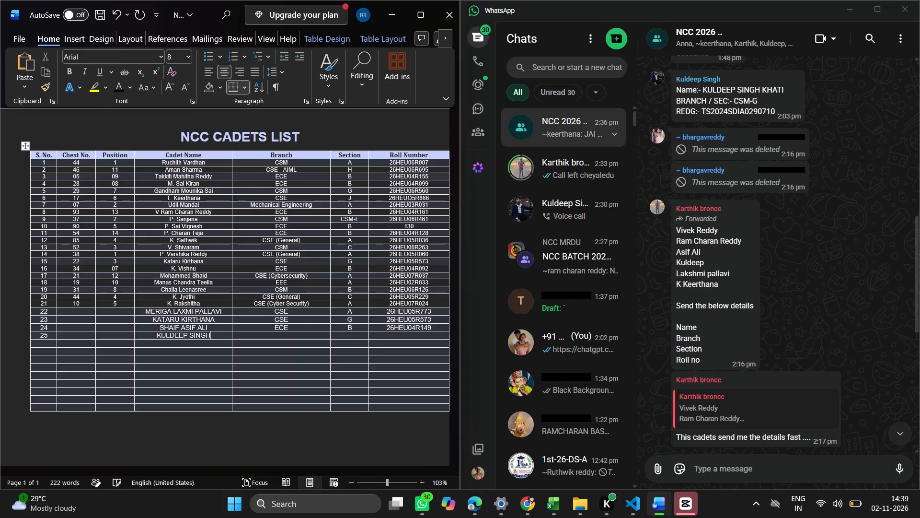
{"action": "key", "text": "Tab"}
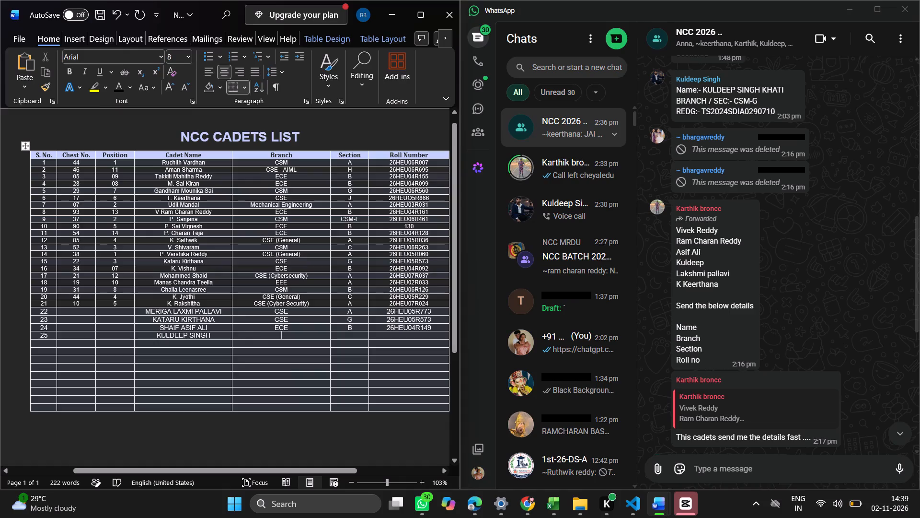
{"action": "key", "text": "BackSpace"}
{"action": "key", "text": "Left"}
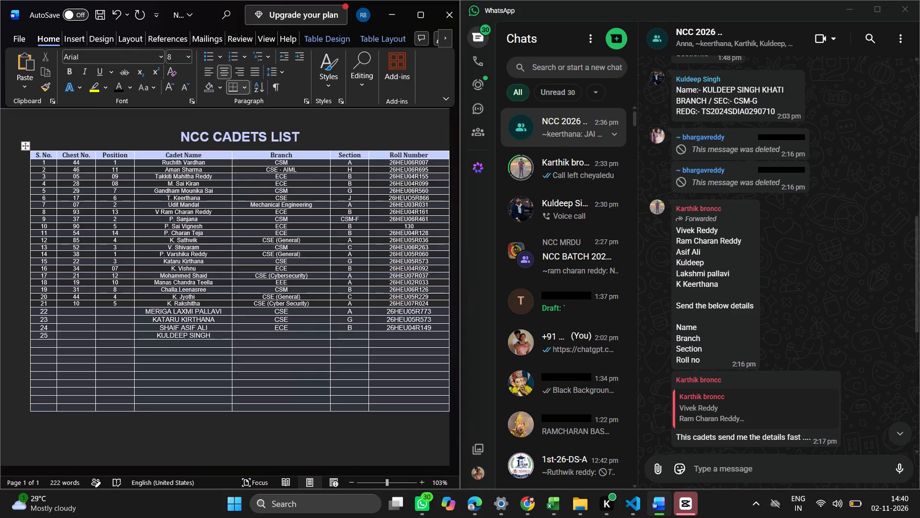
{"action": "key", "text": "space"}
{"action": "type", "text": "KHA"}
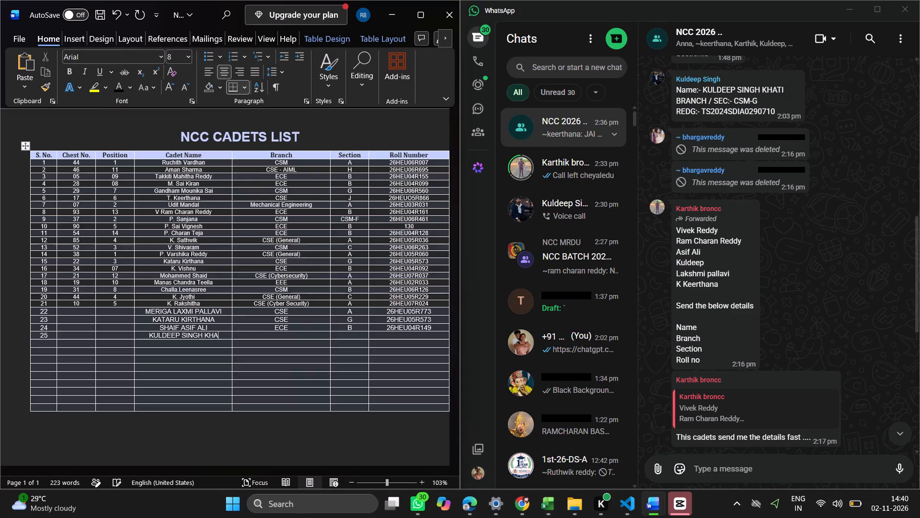
{"action": "scroll", "coordinate": [237, 278], "scroll_direction": "up", "scroll_amount": 1}
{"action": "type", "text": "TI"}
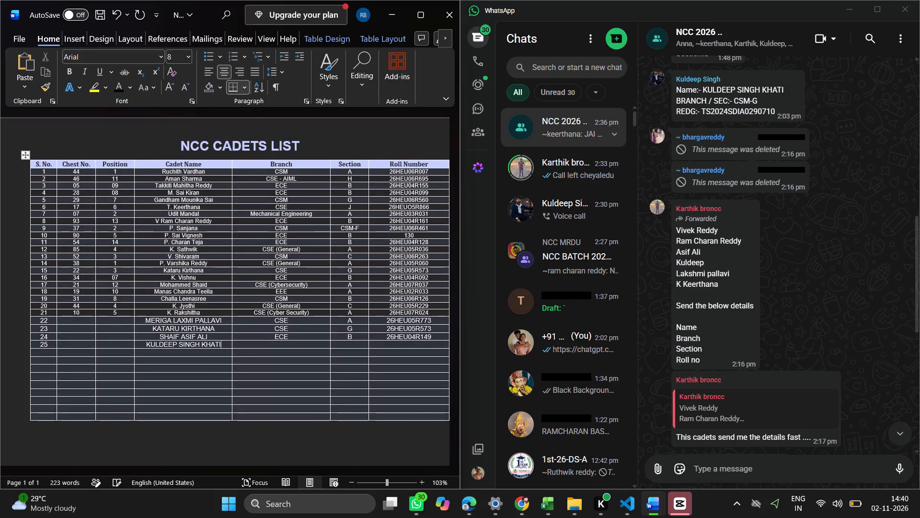
Enter CSM, centred, in row 25's Branch cell and G in its Section cell.
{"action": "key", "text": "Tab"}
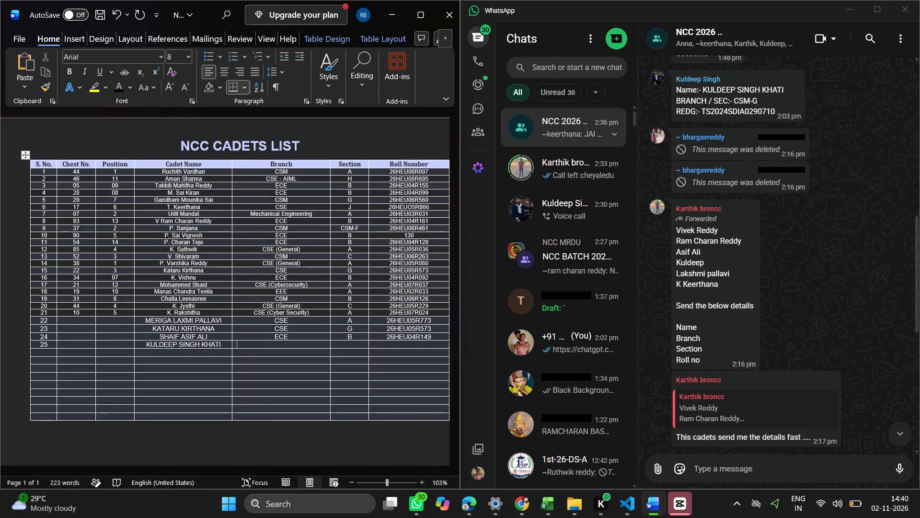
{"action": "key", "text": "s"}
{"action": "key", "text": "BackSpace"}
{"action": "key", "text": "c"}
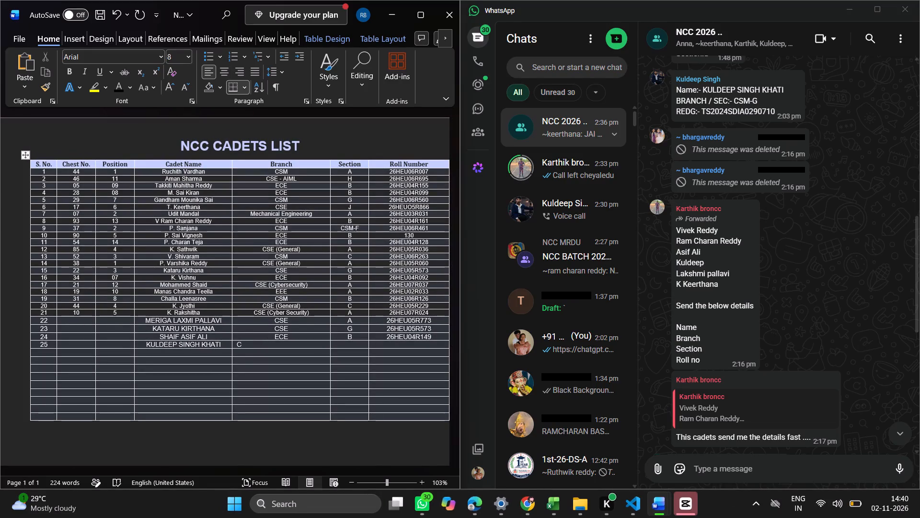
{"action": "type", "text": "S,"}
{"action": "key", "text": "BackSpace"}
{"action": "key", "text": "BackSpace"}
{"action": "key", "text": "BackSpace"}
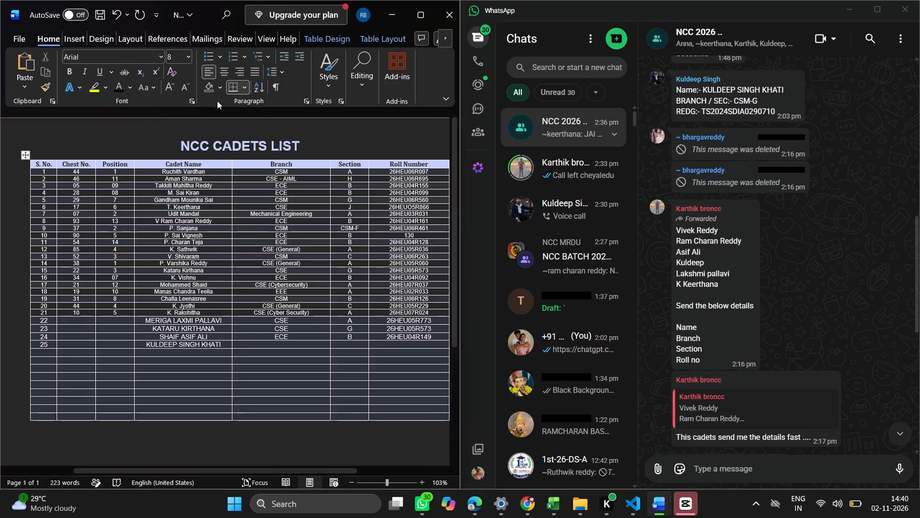
{"action": "left_click", "coordinate": [225, 73]}
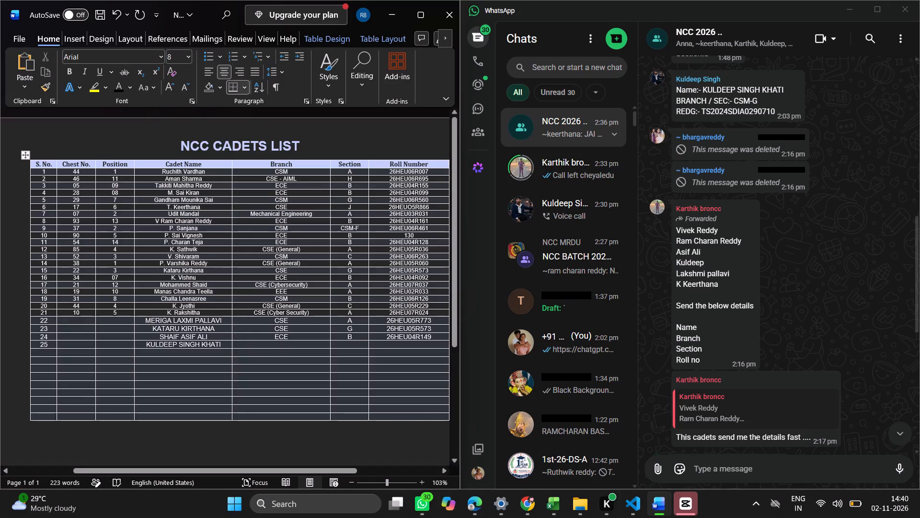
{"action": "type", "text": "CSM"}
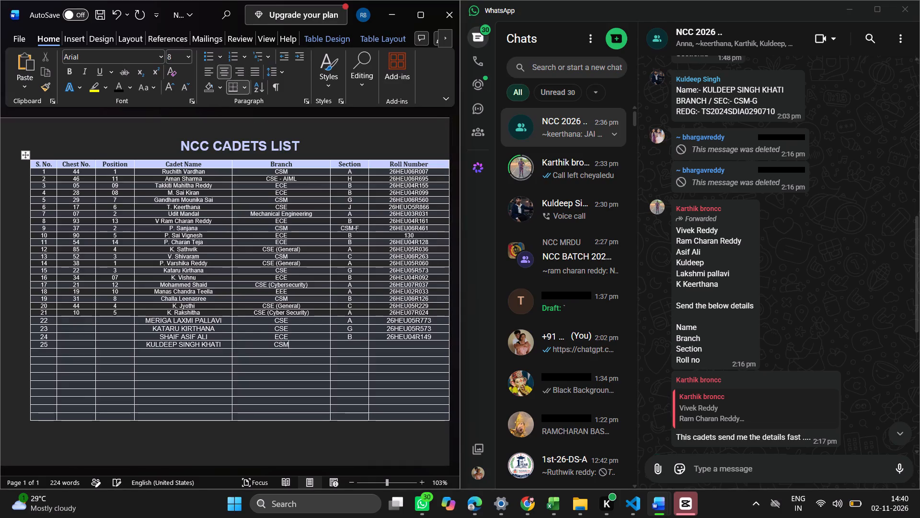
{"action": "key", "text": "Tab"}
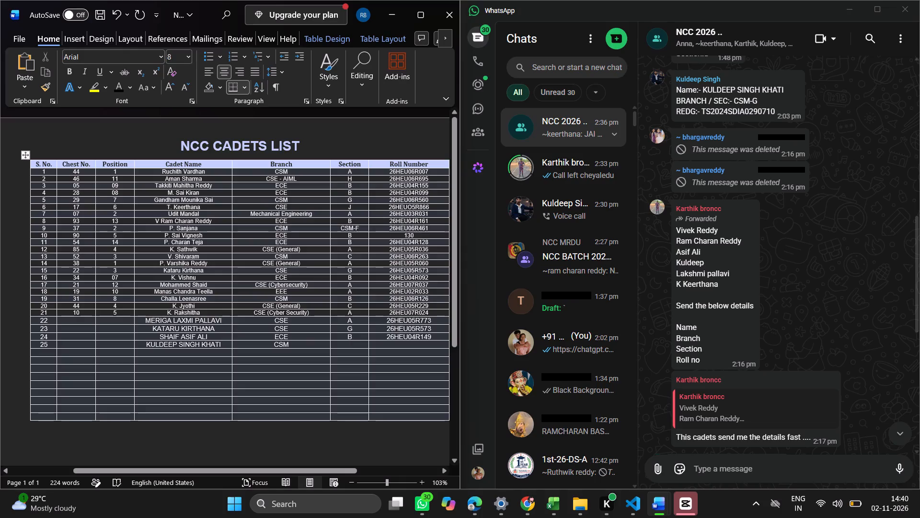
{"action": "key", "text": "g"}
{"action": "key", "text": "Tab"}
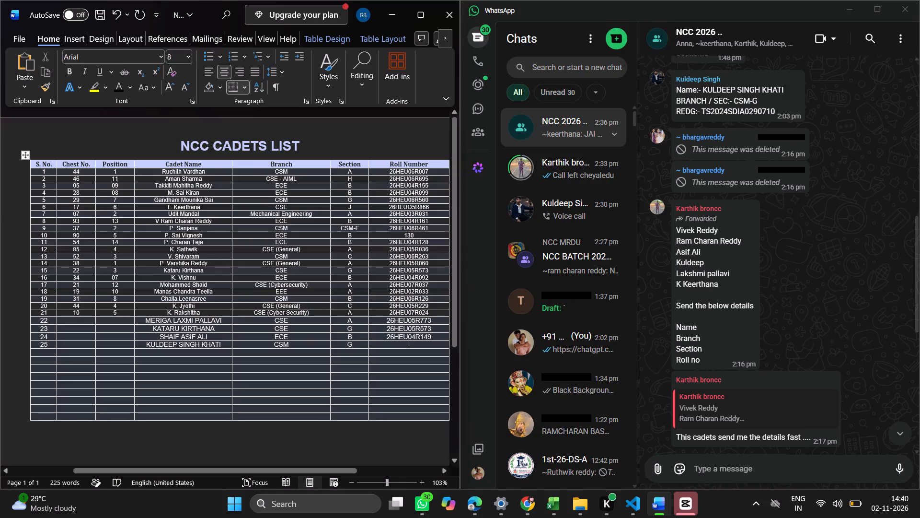
Number the remaining empty rows 26 through 34 in the S. No. column.
{"action": "left_click", "coordinate": [43, 350]}
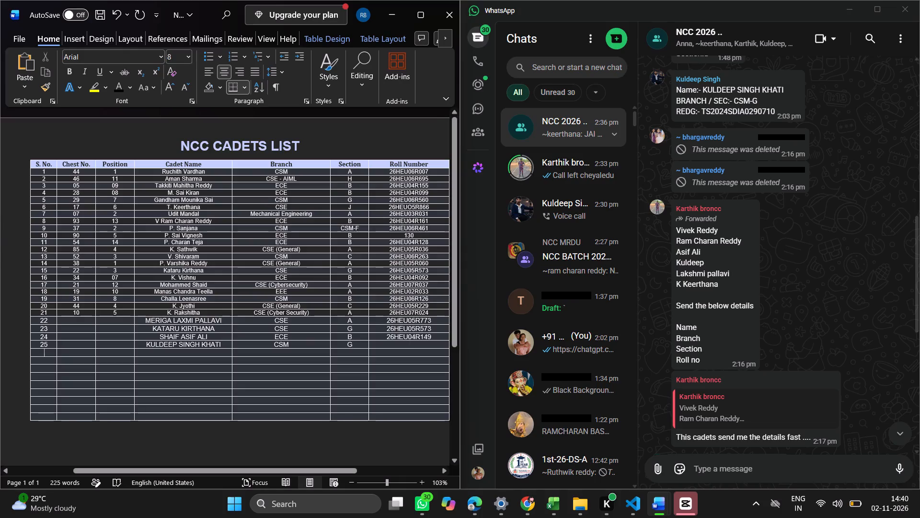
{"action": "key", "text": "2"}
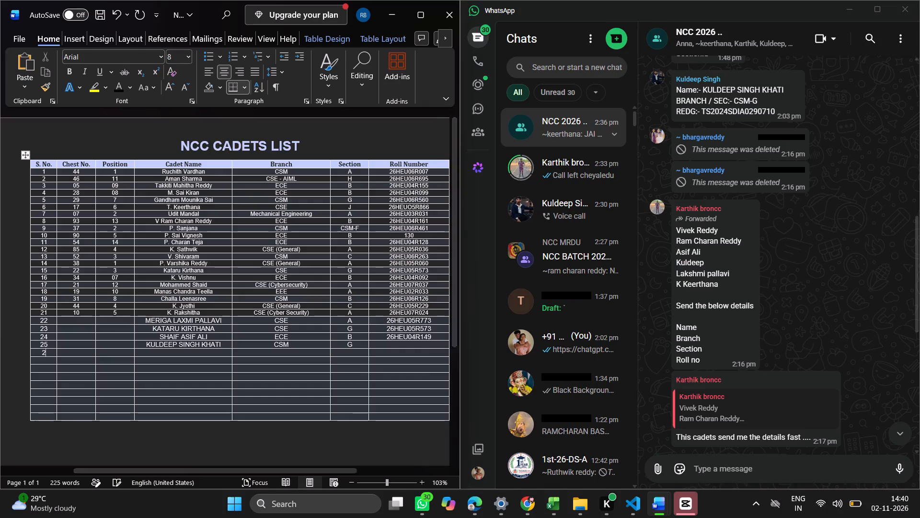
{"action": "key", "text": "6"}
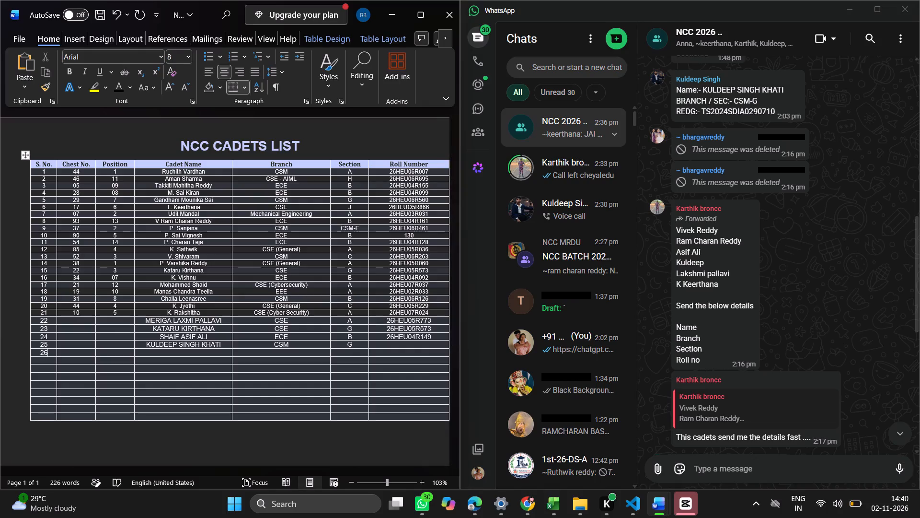
{"action": "key", "text": "Down"}
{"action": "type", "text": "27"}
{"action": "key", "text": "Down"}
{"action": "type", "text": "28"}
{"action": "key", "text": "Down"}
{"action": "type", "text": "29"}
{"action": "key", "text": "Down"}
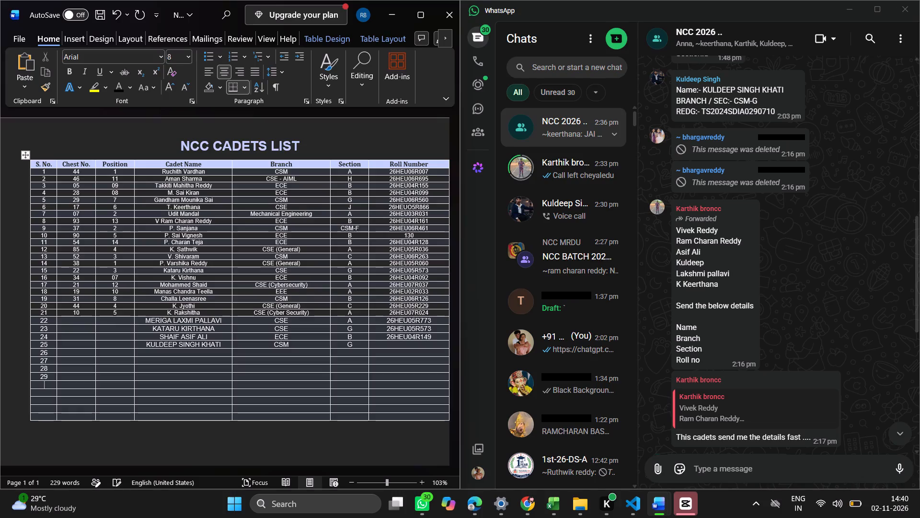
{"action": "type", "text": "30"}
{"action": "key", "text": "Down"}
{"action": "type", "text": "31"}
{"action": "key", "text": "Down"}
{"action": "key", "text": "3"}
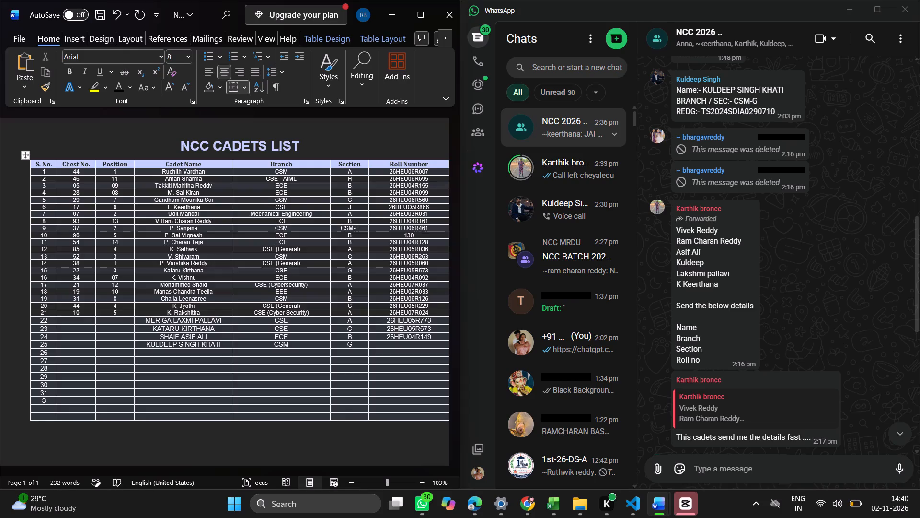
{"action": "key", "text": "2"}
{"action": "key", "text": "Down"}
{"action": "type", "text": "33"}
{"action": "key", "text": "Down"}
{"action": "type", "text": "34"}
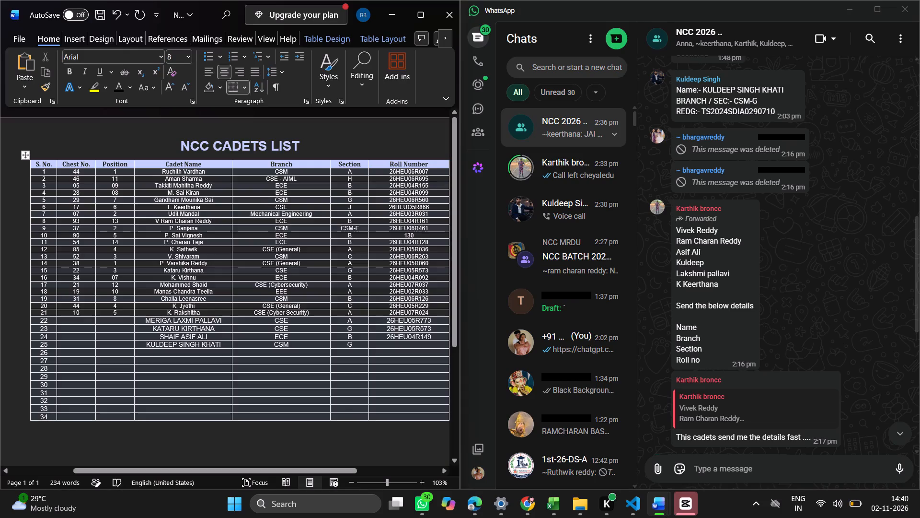
Insert a new row below row 34 at the end of the cadets table and place the cursor in its S. No. cell.
{"action": "left_click", "coordinate": [359, 422]}
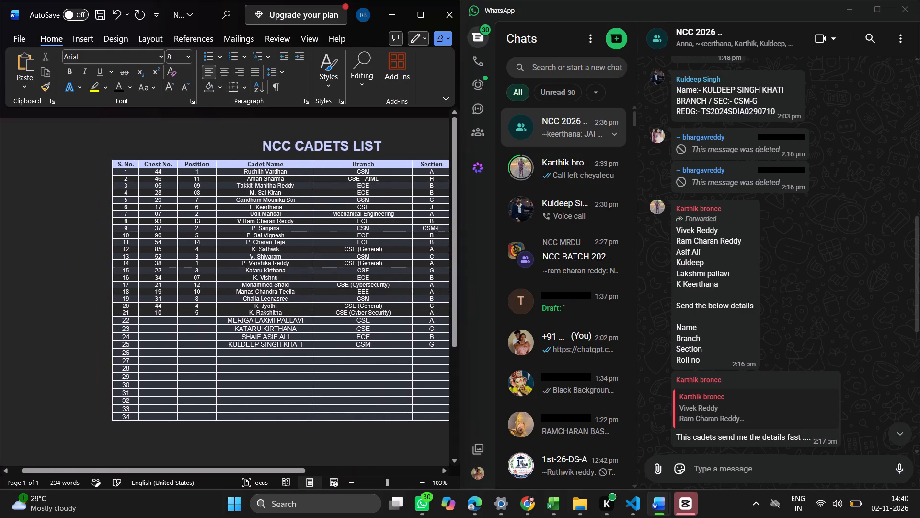
{"action": "left_click", "coordinate": [328, 412]}
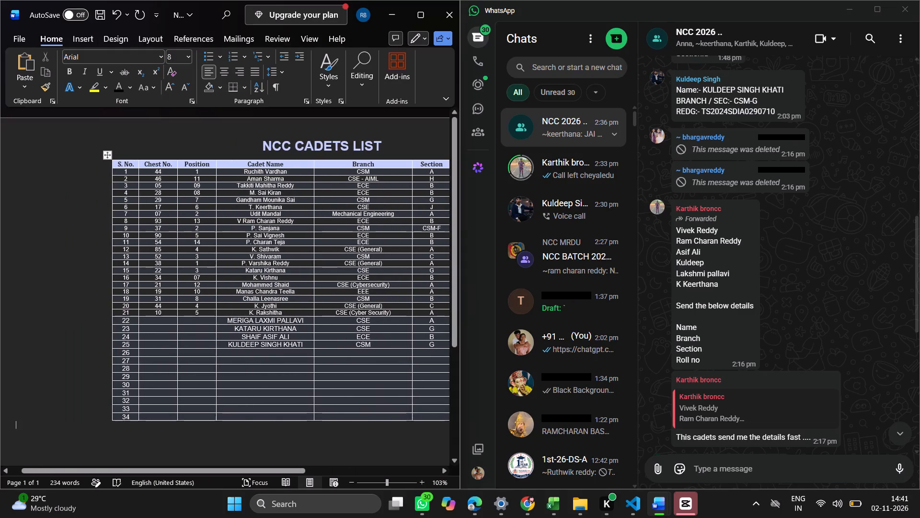
{"action": "left_click", "coordinate": [281, 405]}
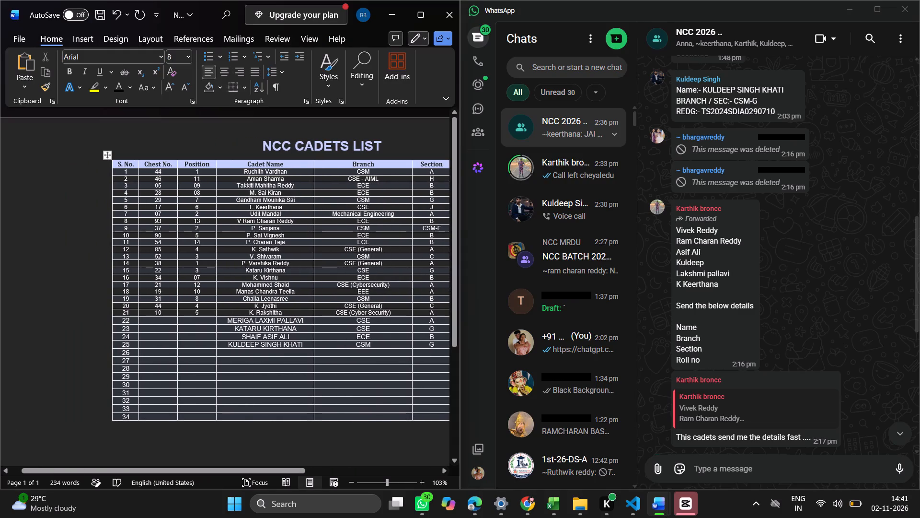
{"action": "left_click", "coordinate": [260, 417]}
{"action": "right_click", "coordinate": [260, 417]}
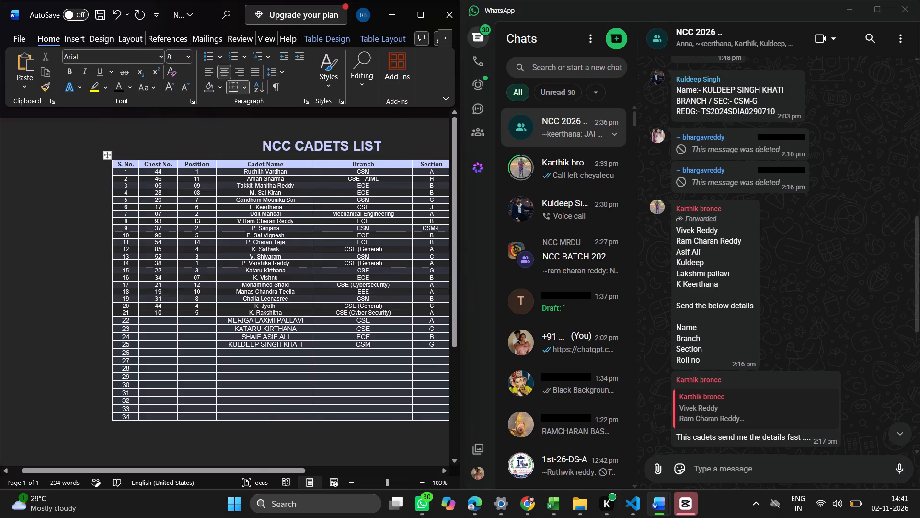
{"action": "left_click", "coordinate": [429, 440]}
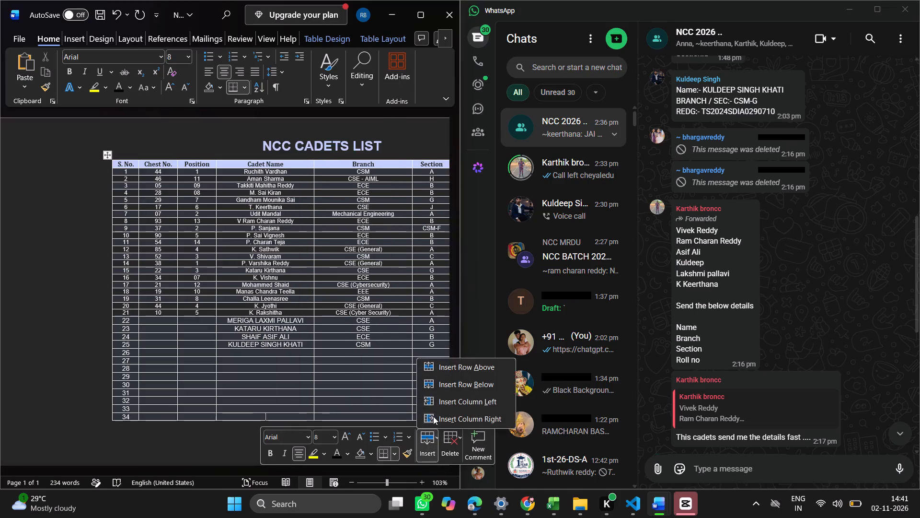
{"action": "left_click", "coordinate": [437, 387]}
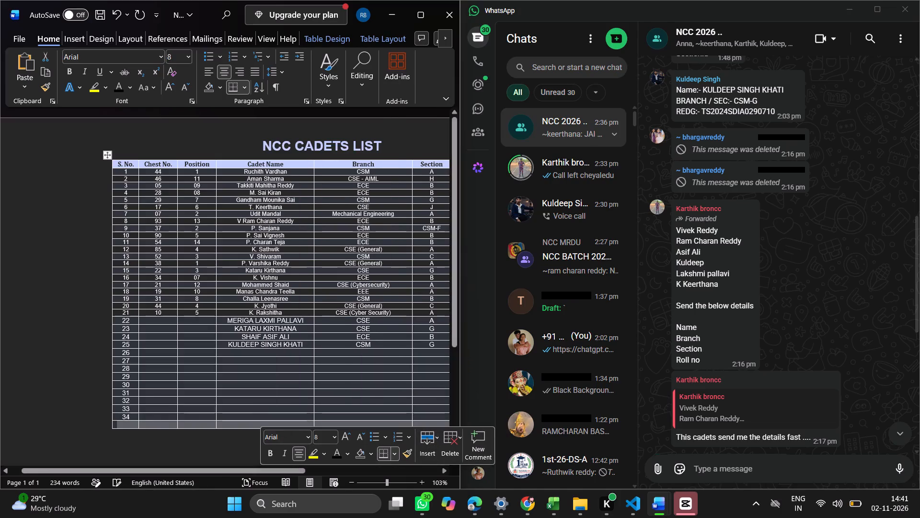
{"action": "left_click", "coordinate": [134, 423]}
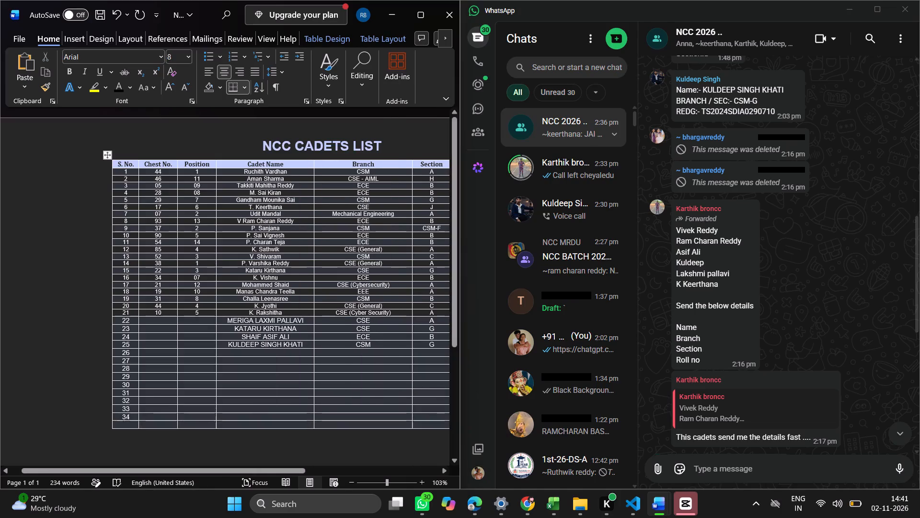
Number the new last row of the cadets table 35 in the S. No. column.
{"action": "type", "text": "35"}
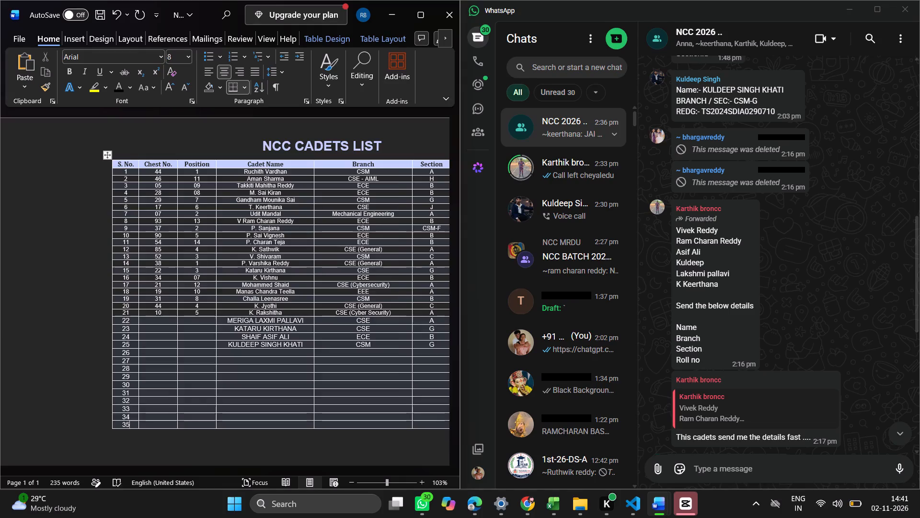
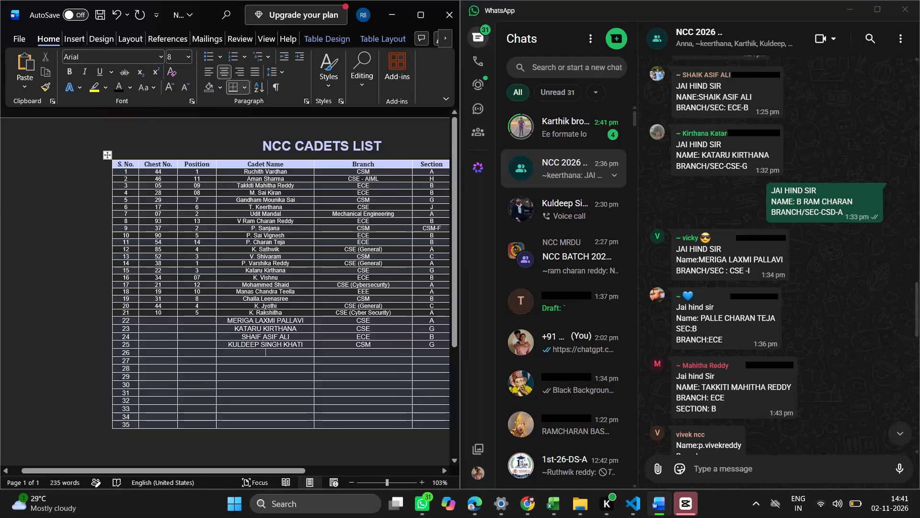
Fill row 26's Cadet Name cell in capitals from the 1:33 pm group chat message and enter CSD in its Branch cell.
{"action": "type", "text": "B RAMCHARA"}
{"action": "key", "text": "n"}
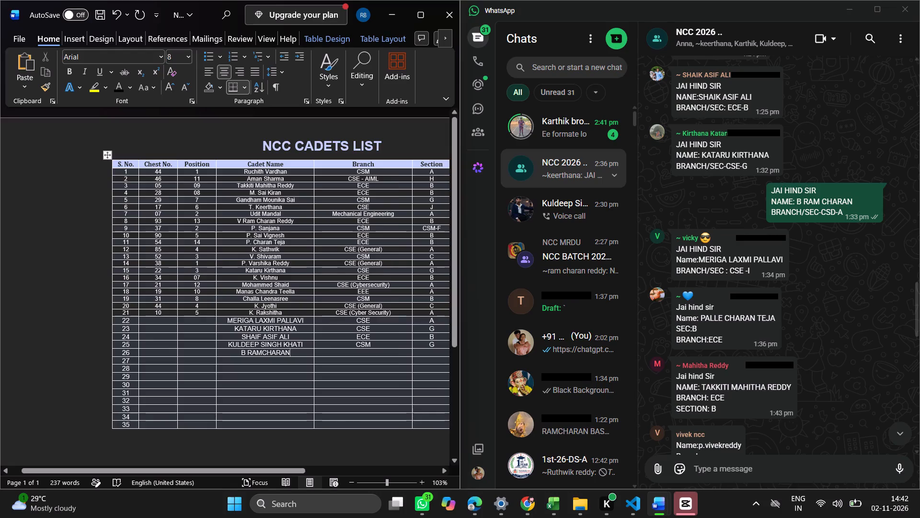
{"action": "left_click", "coordinate": [260, 359]}
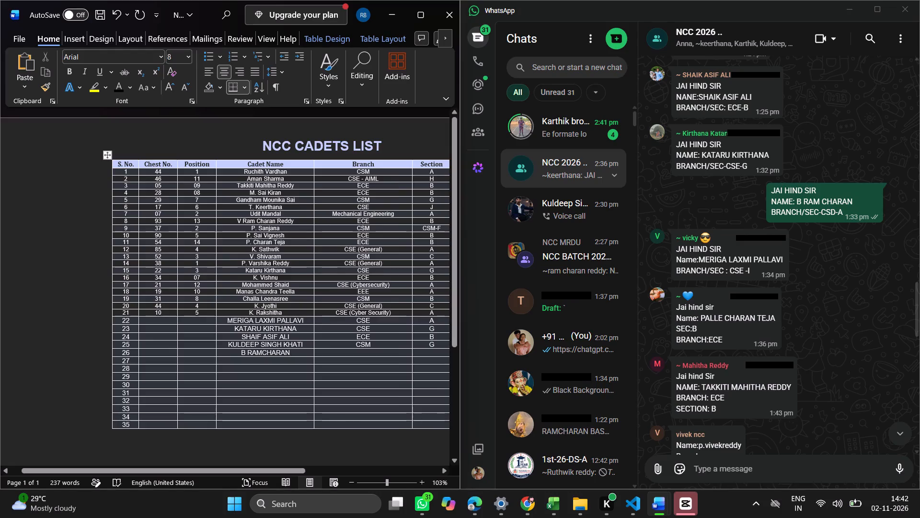
{"action": "left_click", "coordinate": [339, 355]}
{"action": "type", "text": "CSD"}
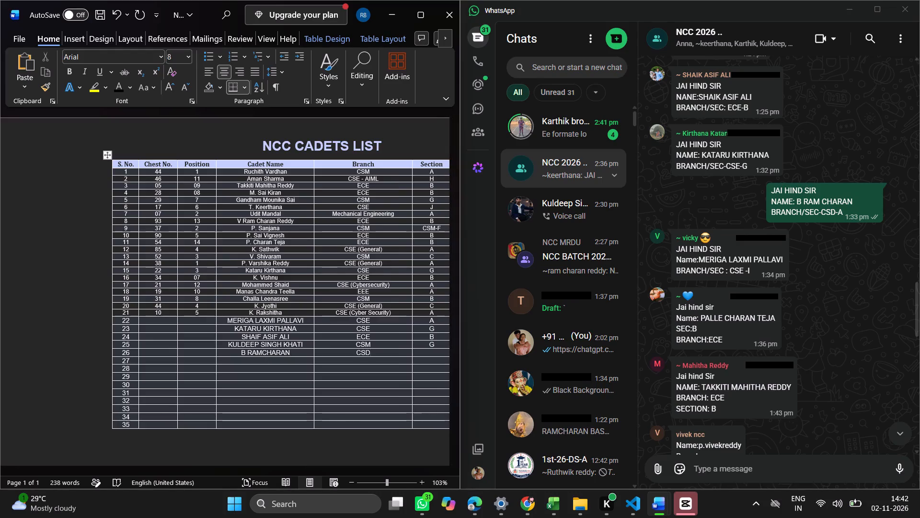
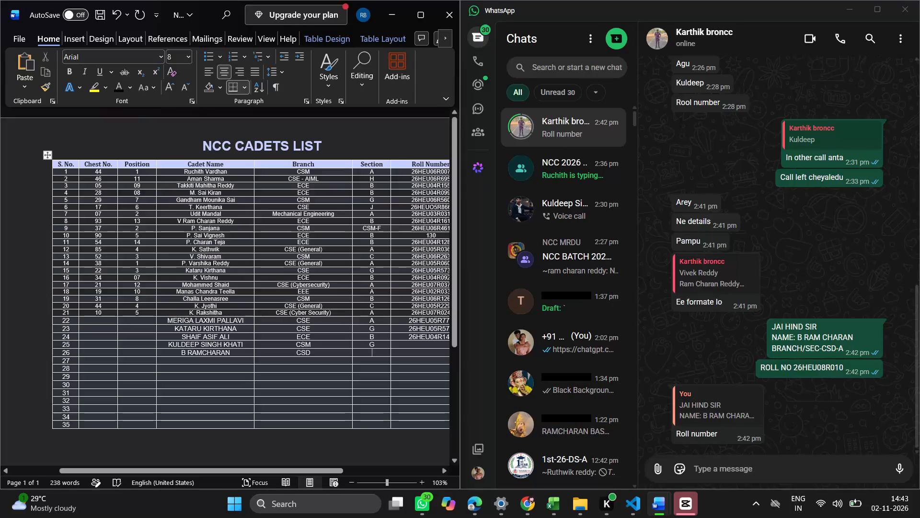
Enter A in row 26's Section cell, matching the branch and section given in the 2:42 pm chat message.
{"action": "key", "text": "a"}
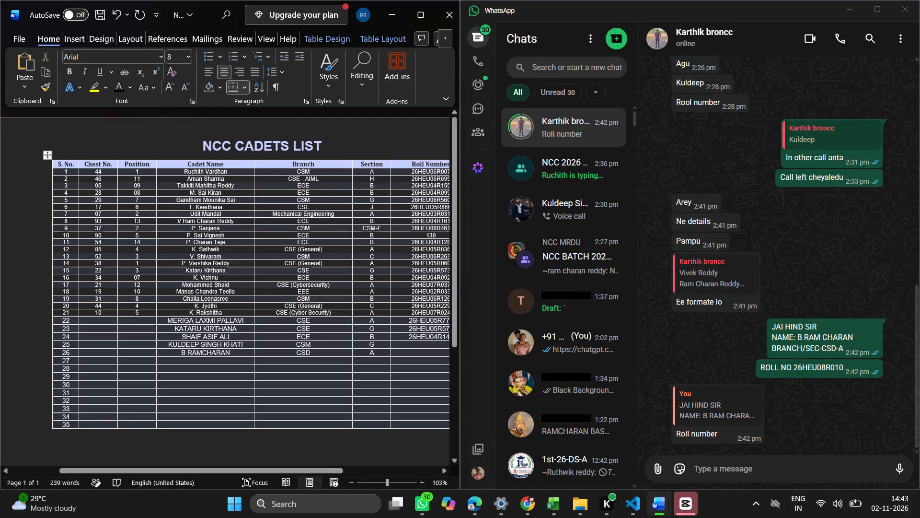
Place the cursor in row 26's empty Roll Number cell to fill in the cadet's roll number from the chat.
{"action": "left_click", "coordinate": [409, 343]}
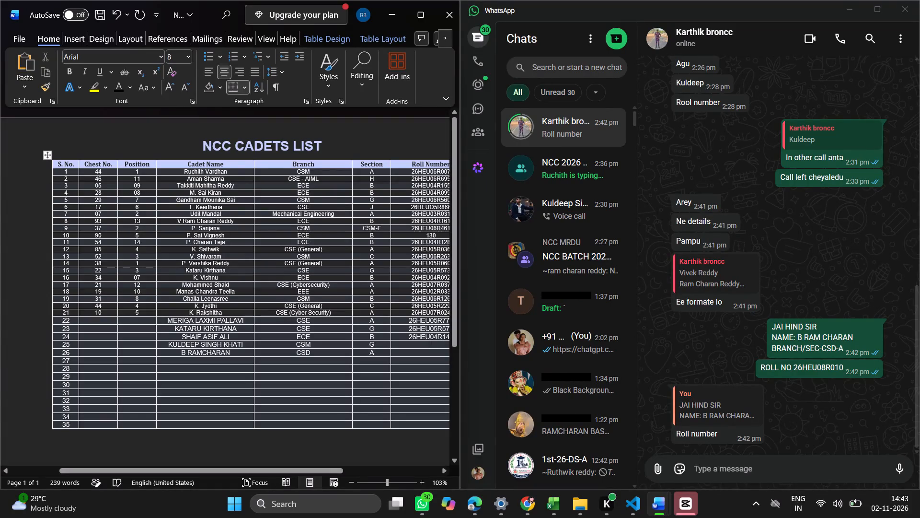
{"action": "left_click", "coordinate": [409, 355]}
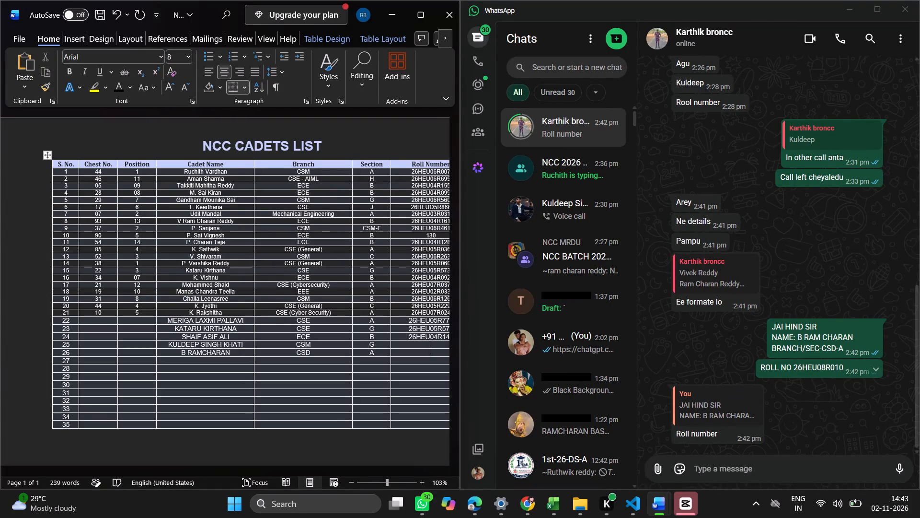
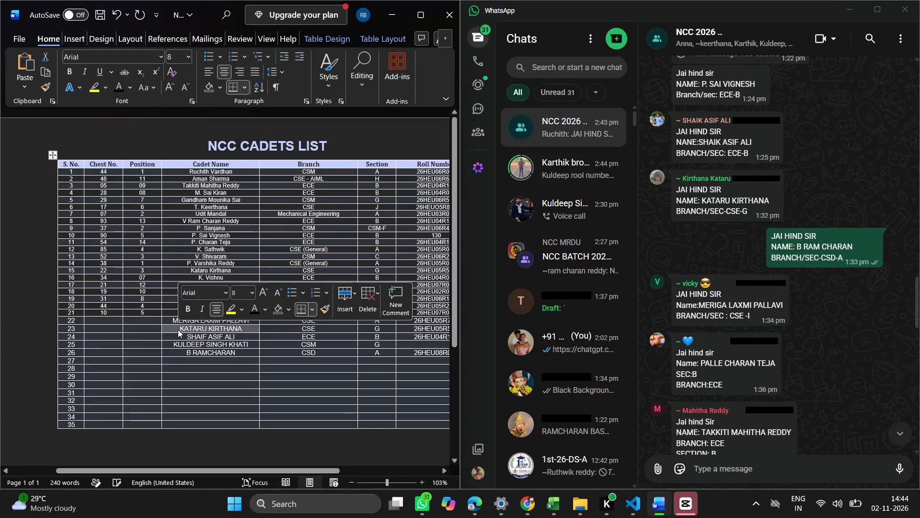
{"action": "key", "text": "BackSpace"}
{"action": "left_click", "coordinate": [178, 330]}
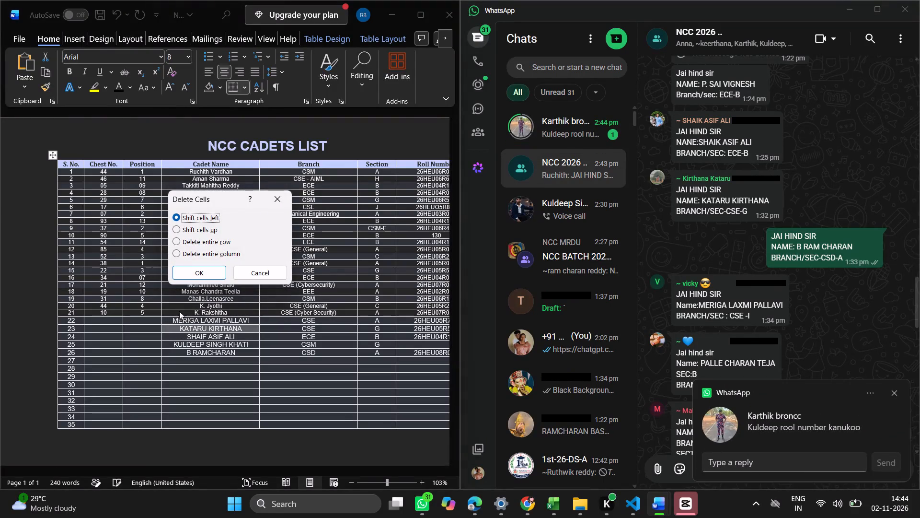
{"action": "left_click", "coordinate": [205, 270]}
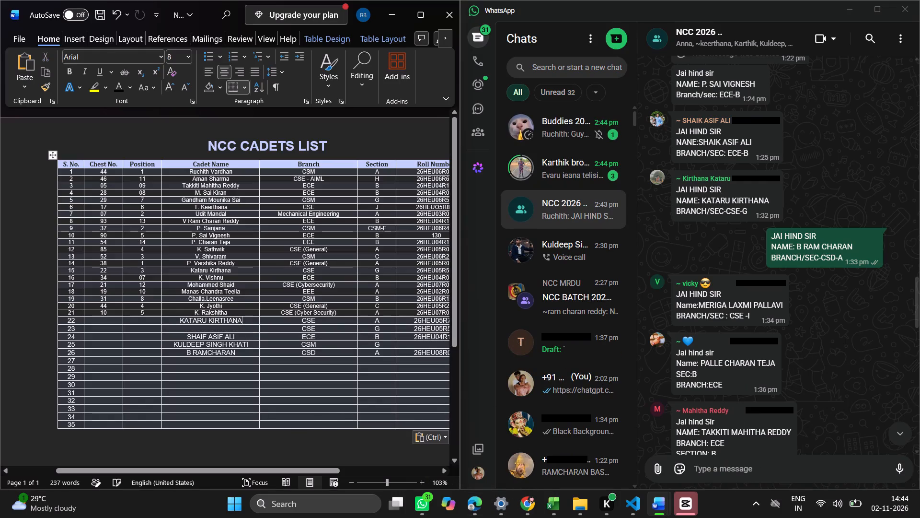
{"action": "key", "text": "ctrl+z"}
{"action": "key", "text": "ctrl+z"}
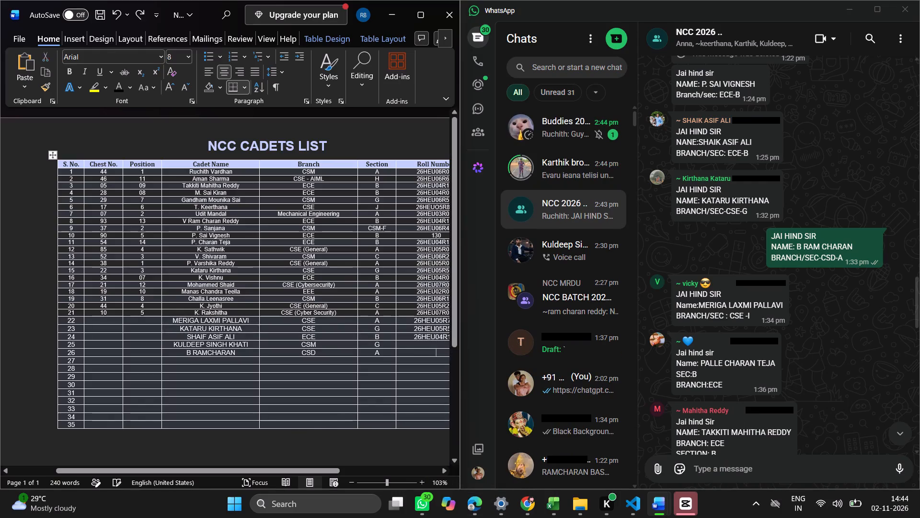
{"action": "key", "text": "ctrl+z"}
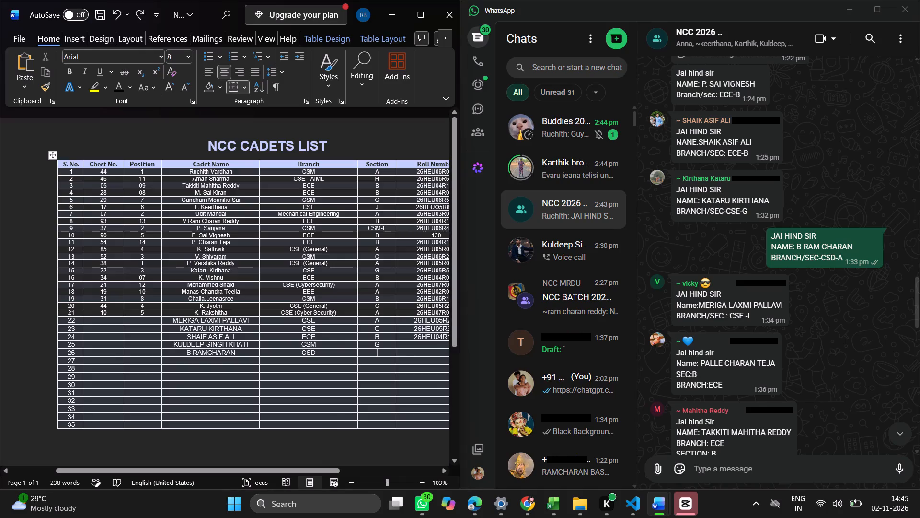
Re-enter A in row 26's Section cell and the cadet's roll number in capitals in its Roll Number cell.
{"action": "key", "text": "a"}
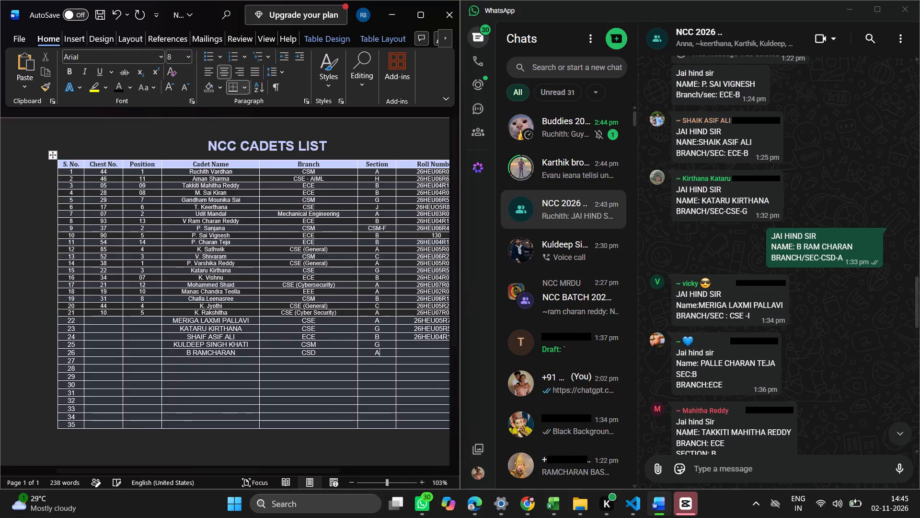
{"action": "left_click", "coordinate": [408, 350]}
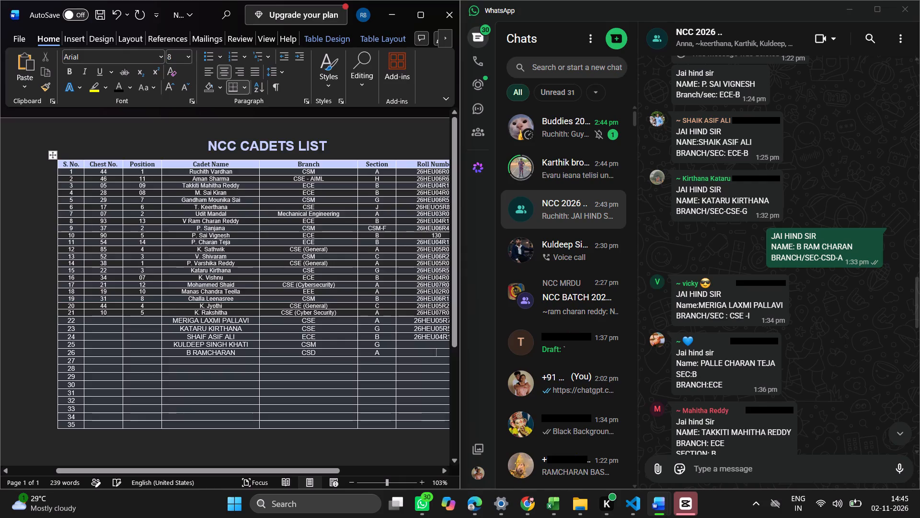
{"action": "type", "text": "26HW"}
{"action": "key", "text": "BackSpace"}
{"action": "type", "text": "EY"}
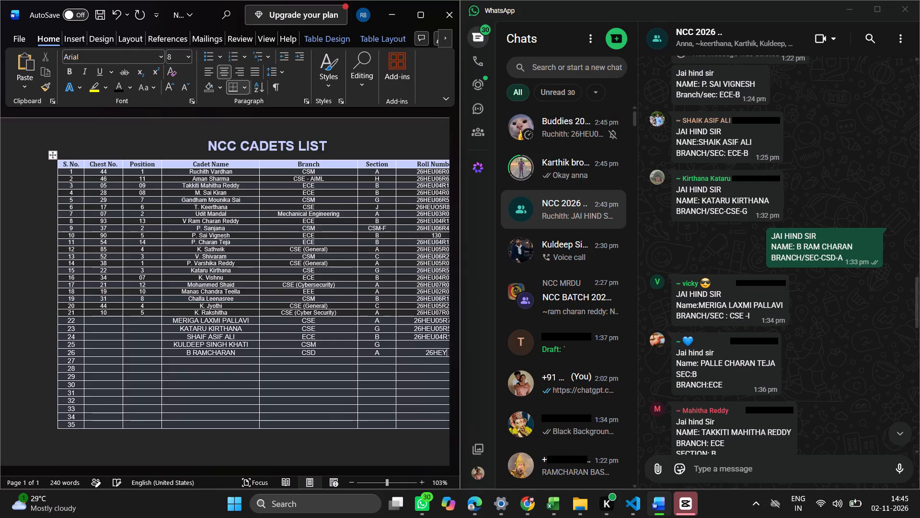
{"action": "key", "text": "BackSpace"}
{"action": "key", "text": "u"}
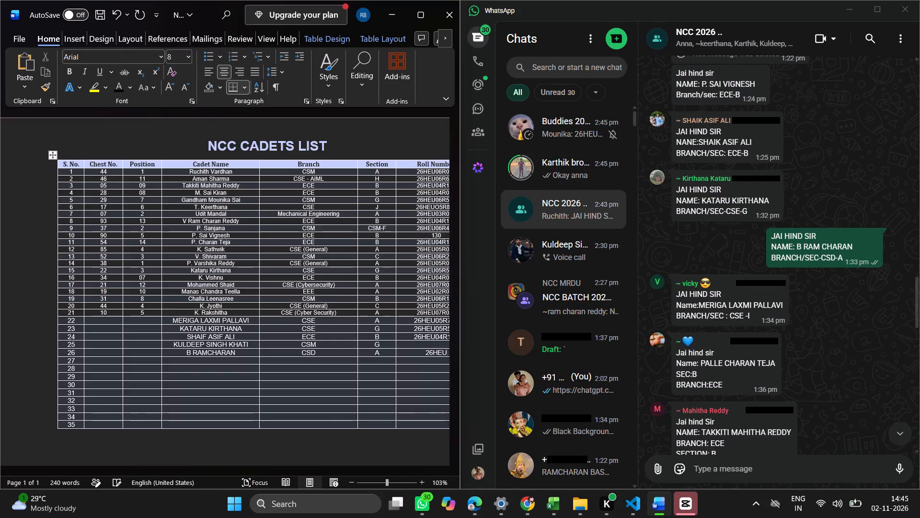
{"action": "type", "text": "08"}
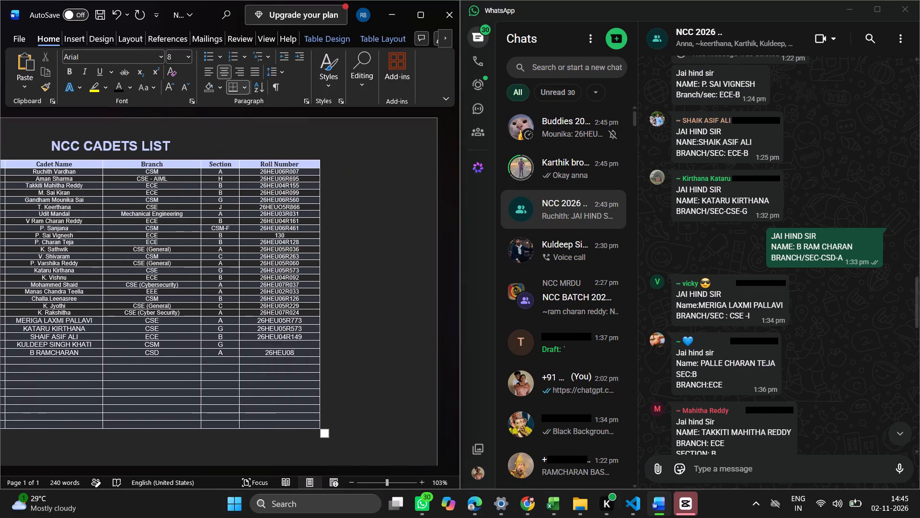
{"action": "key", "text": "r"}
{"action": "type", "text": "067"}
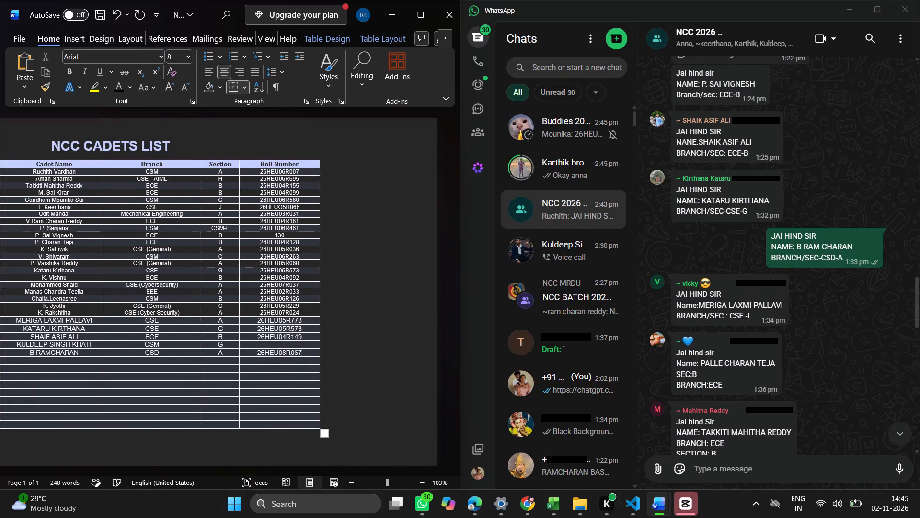
{"action": "scroll", "coordinate": [196, 342], "scroll_direction": "right", "scroll_amount": 1}
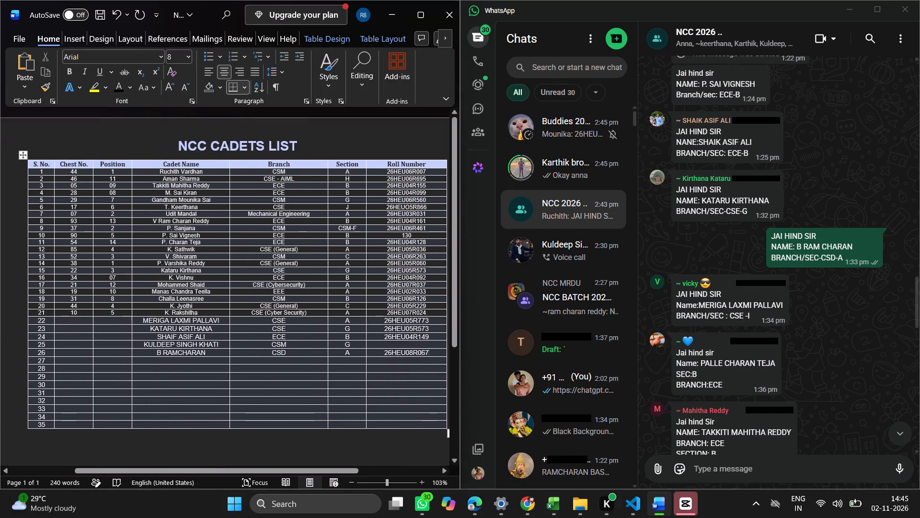
Replace row 23's Cadet Name with the sender's name from the 1:33 pm group message, centred, in capitals with a period after the initial.
{"action": "left_click", "coordinate": [221, 330]}
{"action": "key", "text": "BackSpace"}
{"action": "key", "text": "BackSpace"}
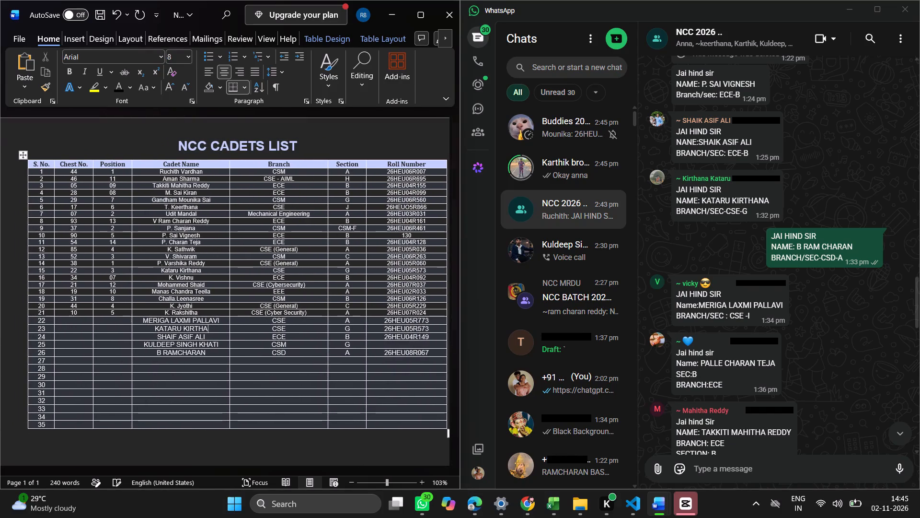
{"action": "key", "text": "BackSpace"}
{"action": "key", "text": "BackSpace"}
{"action": "key", "text": "BackSpace"}
{"action": "key", "text": "BackSpace"}
{"action": "key", "text": "BackSpace"}
{"action": "key", "text": "BackSpace"}
{"action": "key", "text": "BackSpace"}
{"action": "key", "text": "BackSpace"}
{"action": "key", "text": "BackSpace"}
{"action": "key", "text": "BackSpace"}
{"action": "key", "text": "BackSpace"}
{"action": "key", "text": "BackSpace"}
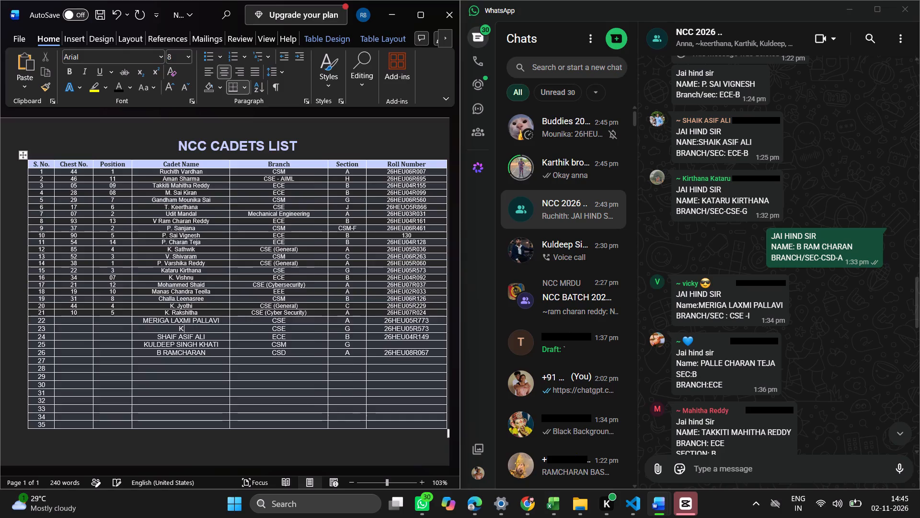
{"action": "key", "text": "BackSpace"}
{"action": "key", "text": "BackSpace"}
{"action": "left_click", "coordinate": [227, 73]}
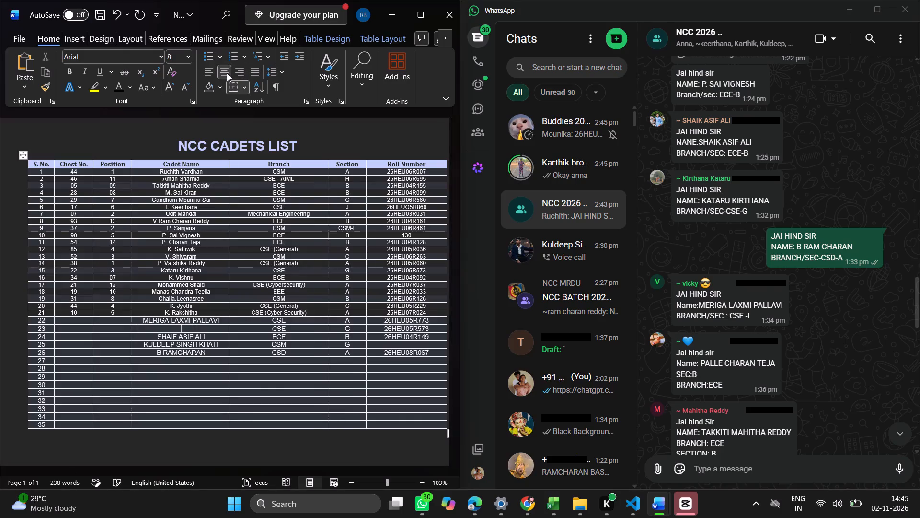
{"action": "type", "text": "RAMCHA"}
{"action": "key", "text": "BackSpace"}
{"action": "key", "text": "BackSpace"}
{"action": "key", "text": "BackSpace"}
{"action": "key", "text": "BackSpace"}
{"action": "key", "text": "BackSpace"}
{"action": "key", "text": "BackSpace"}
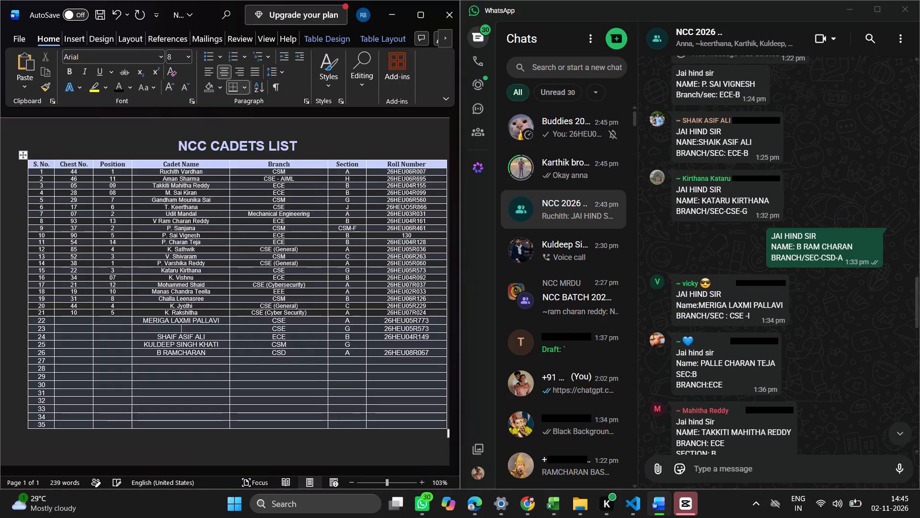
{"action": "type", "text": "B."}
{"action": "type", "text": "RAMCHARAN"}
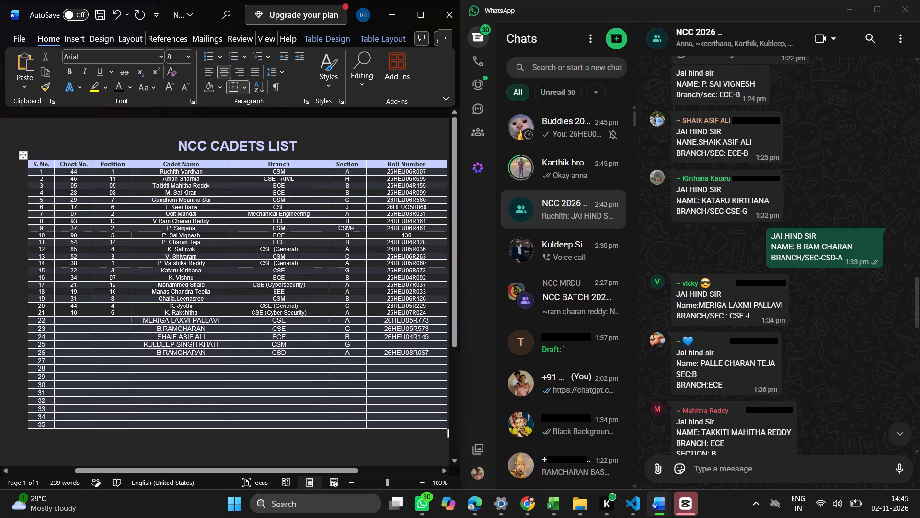
Change the Branch cell in row 23 to CSD.
{"action": "scroll", "coordinate": [315, 326], "scroll_direction": "left", "scroll_amount": 1}
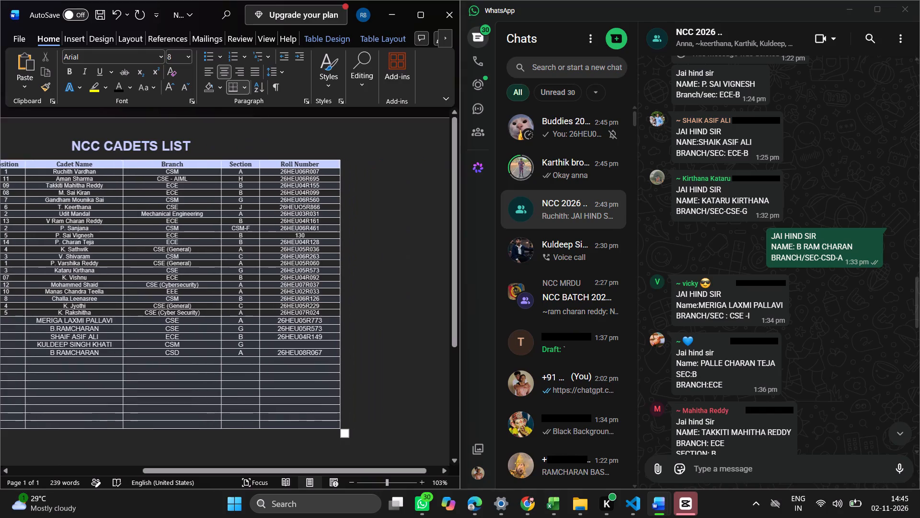
{"action": "left_click", "coordinate": [194, 327]}
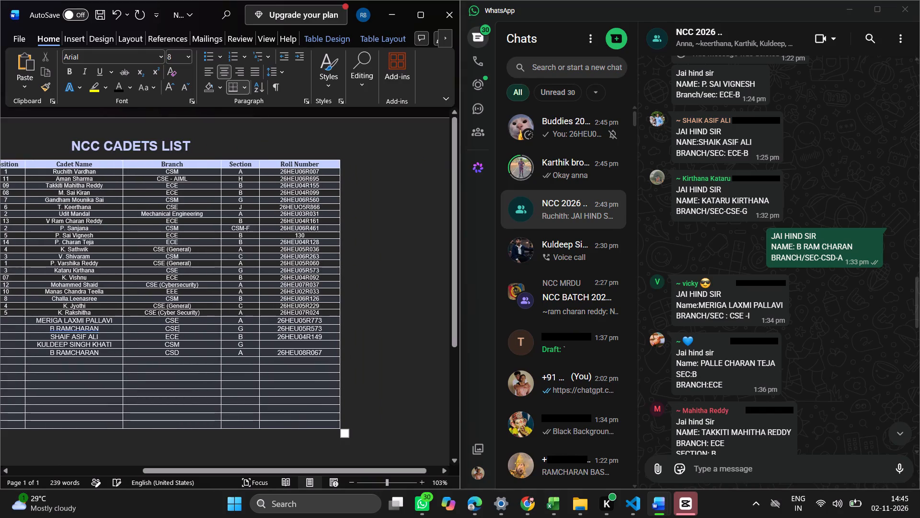
{"action": "key", "text": "BackSpace"}
{"action": "key", "text": "d"}
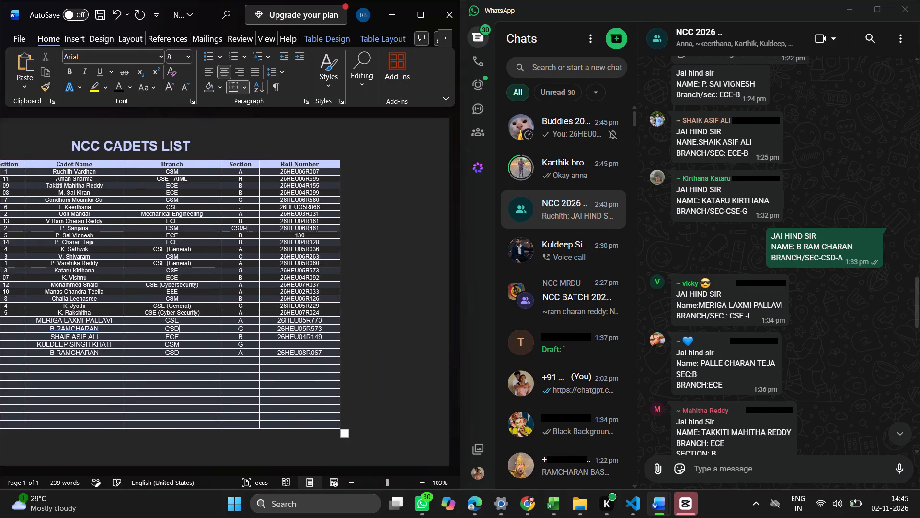
Change the Section cell in row 23 to A.
{"action": "left_click", "coordinate": [248, 328]}
{"action": "key", "text": "BackSpace"}
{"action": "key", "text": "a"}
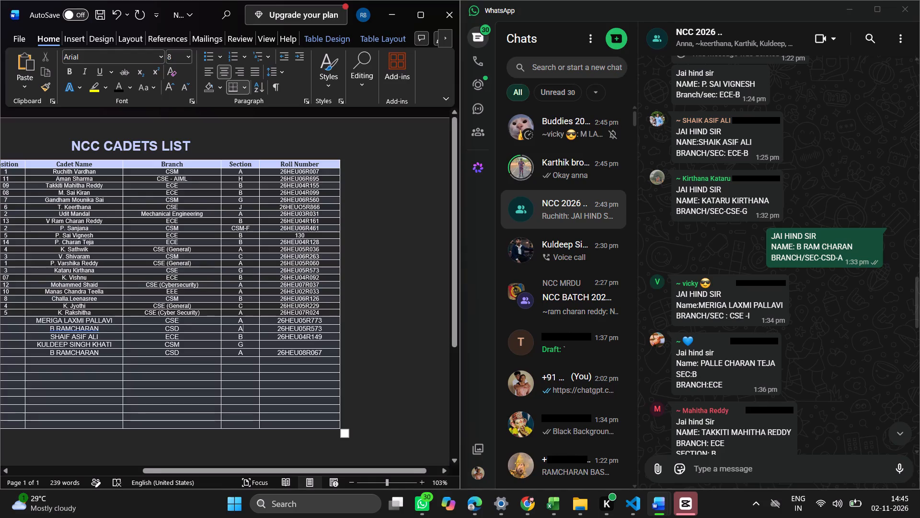
{"action": "left_click", "coordinate": [332, 326]}
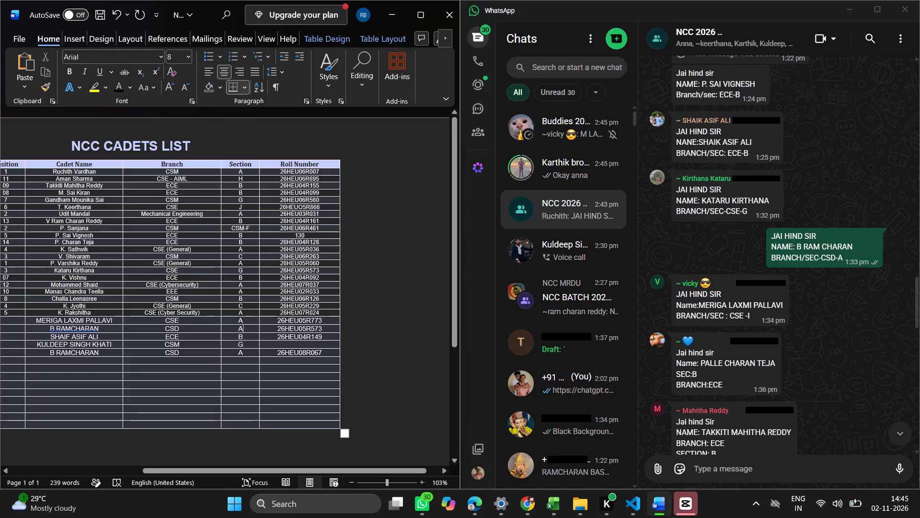
{"action": "left_click", "coordinate": [330, 328]}
{"action": "key", "text": "BackSpace"}
{"action": "key", "text": "BackSpace"}
{"action": "key", "text": "BackSpace"}
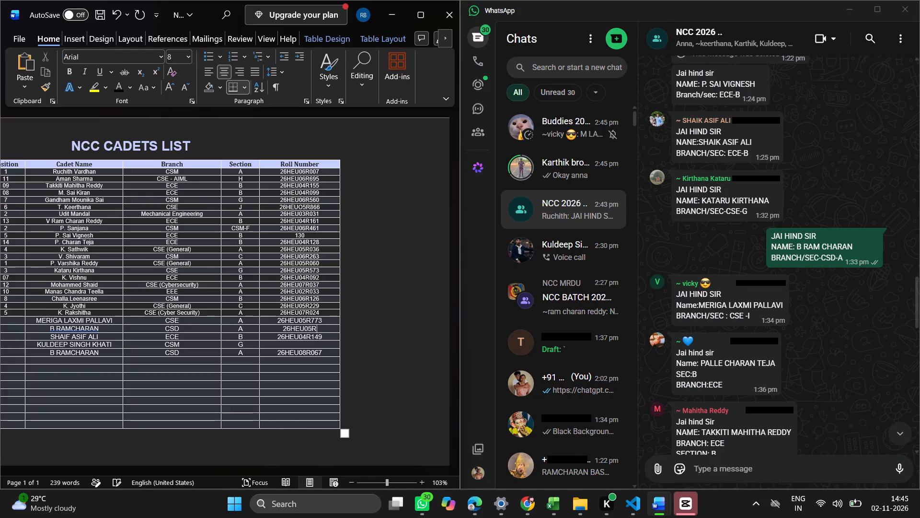